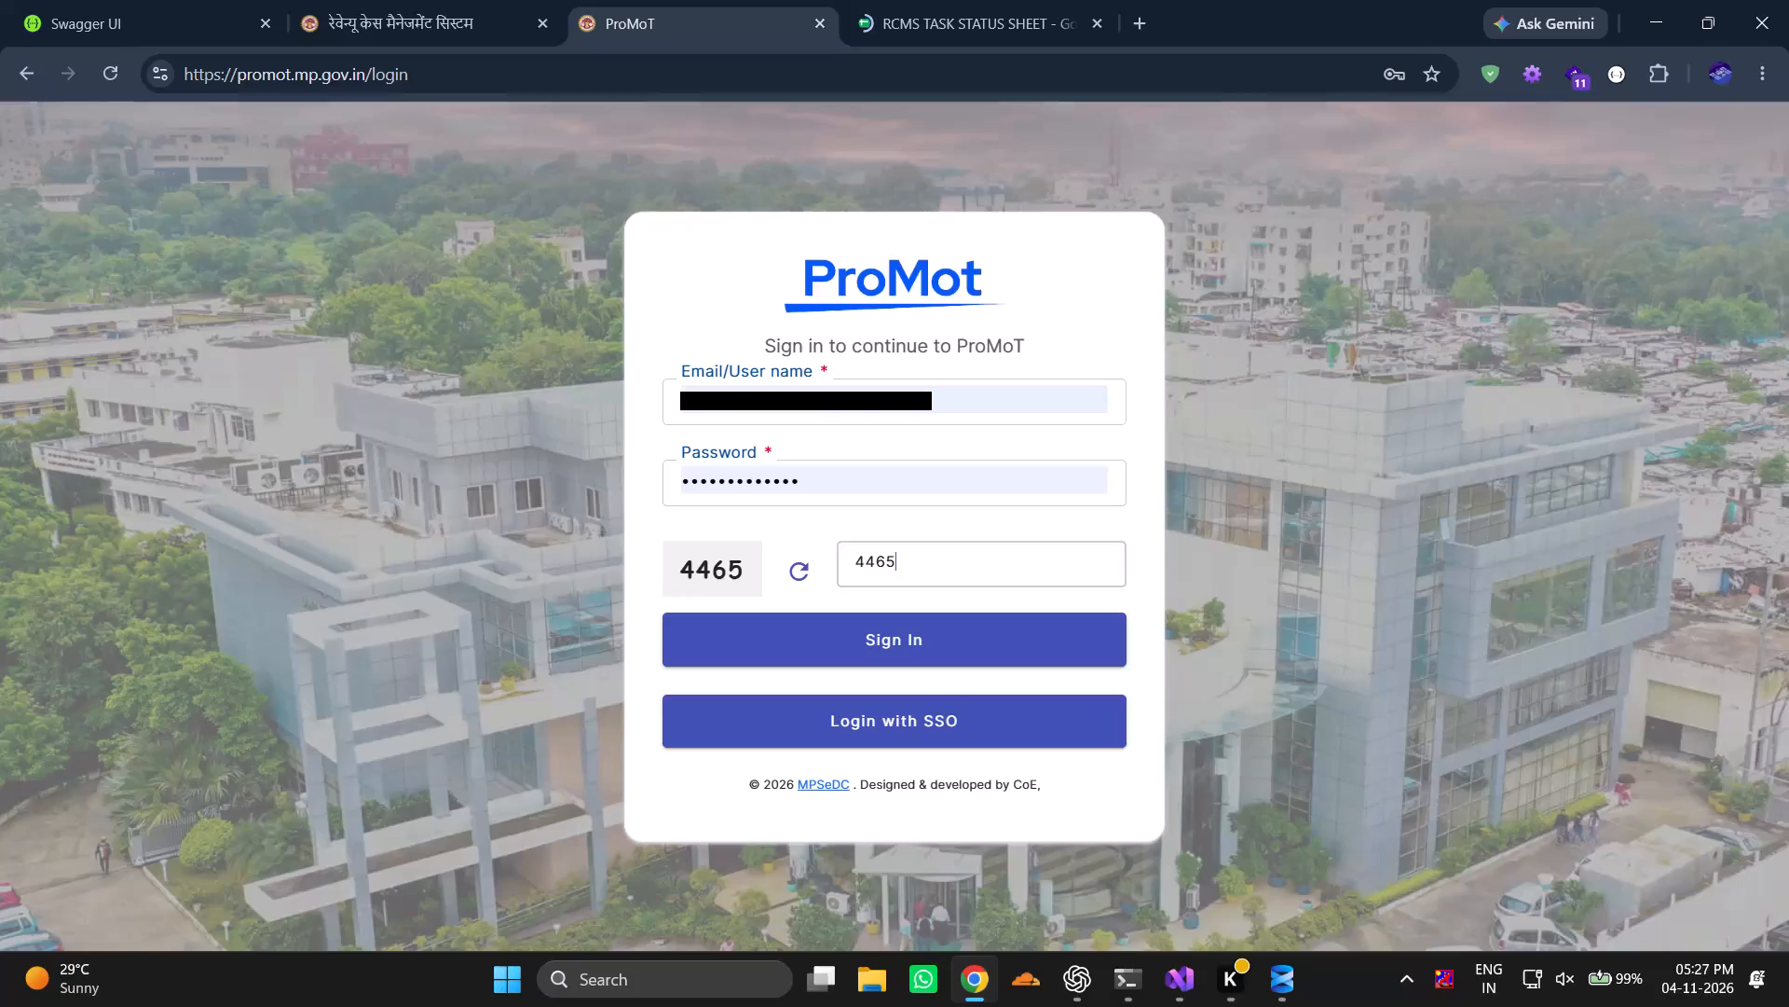
Sign in to ProMoT with the credentials and captcha already filled in.
left_click(932, 655)
In the RCMS TASK STATUS SHEET, open the row 22 intern's cell under Assinged Task 04/11/2026 for editing.
left_click(900, 20)
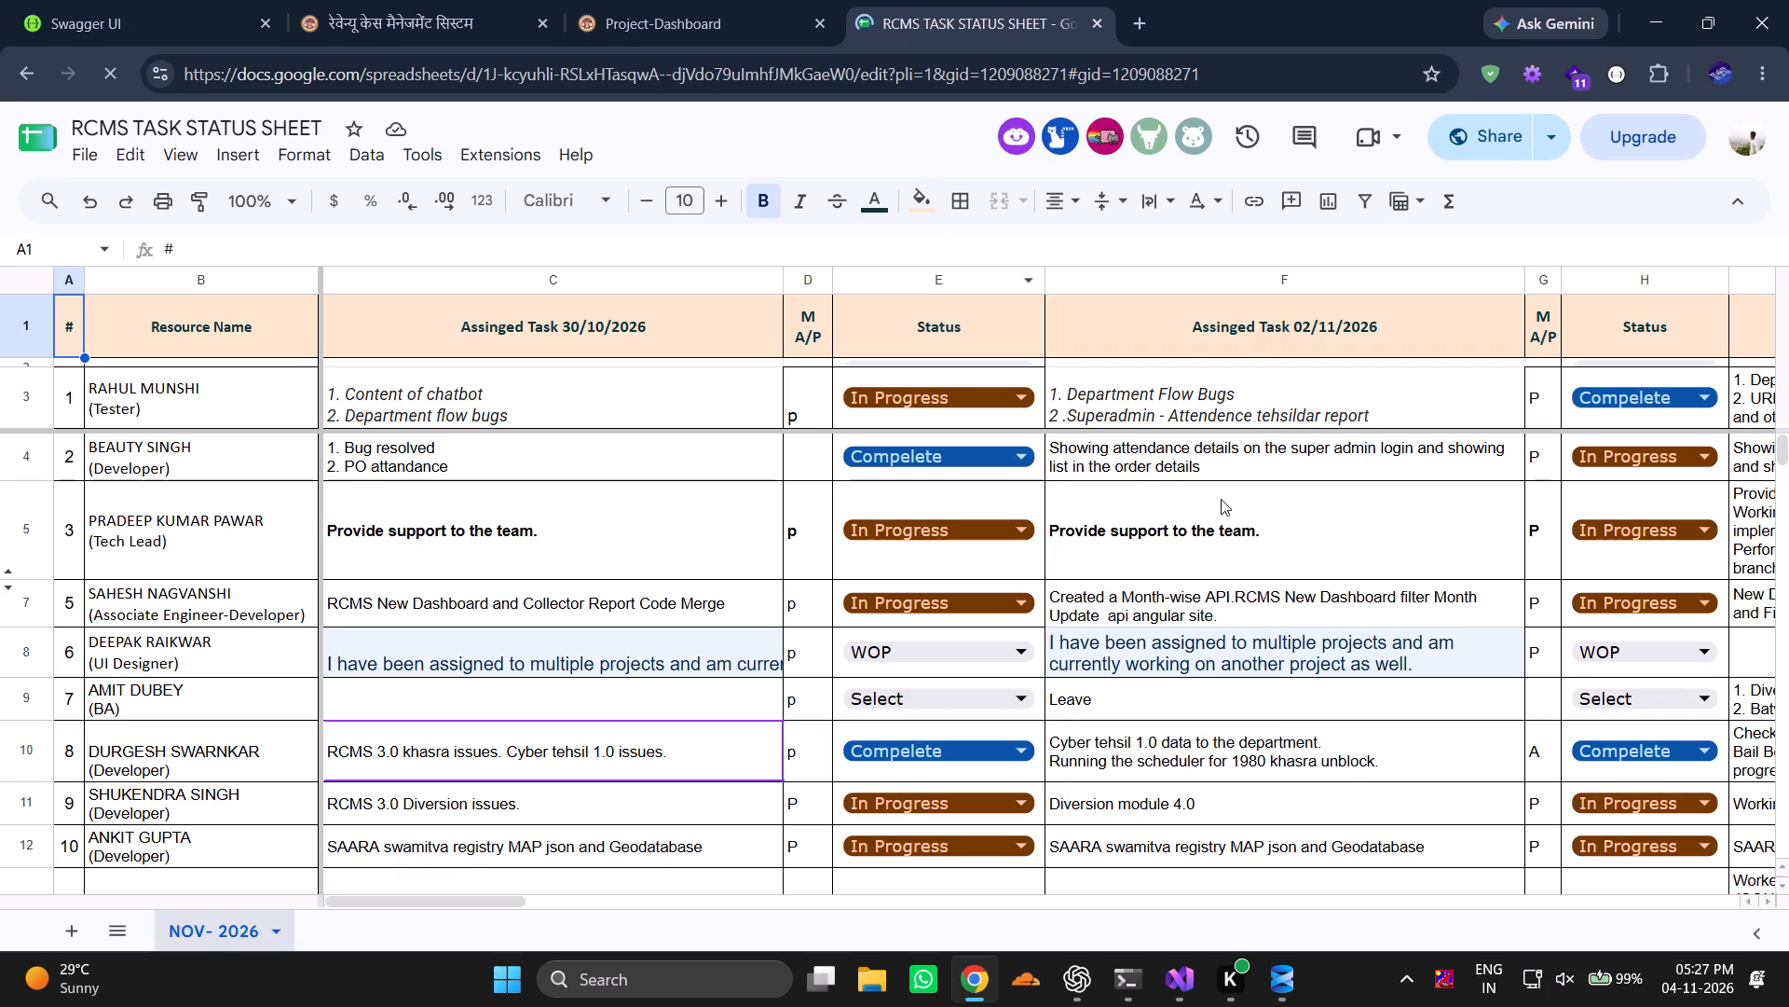
scroll(1069, 632, "down", 6)
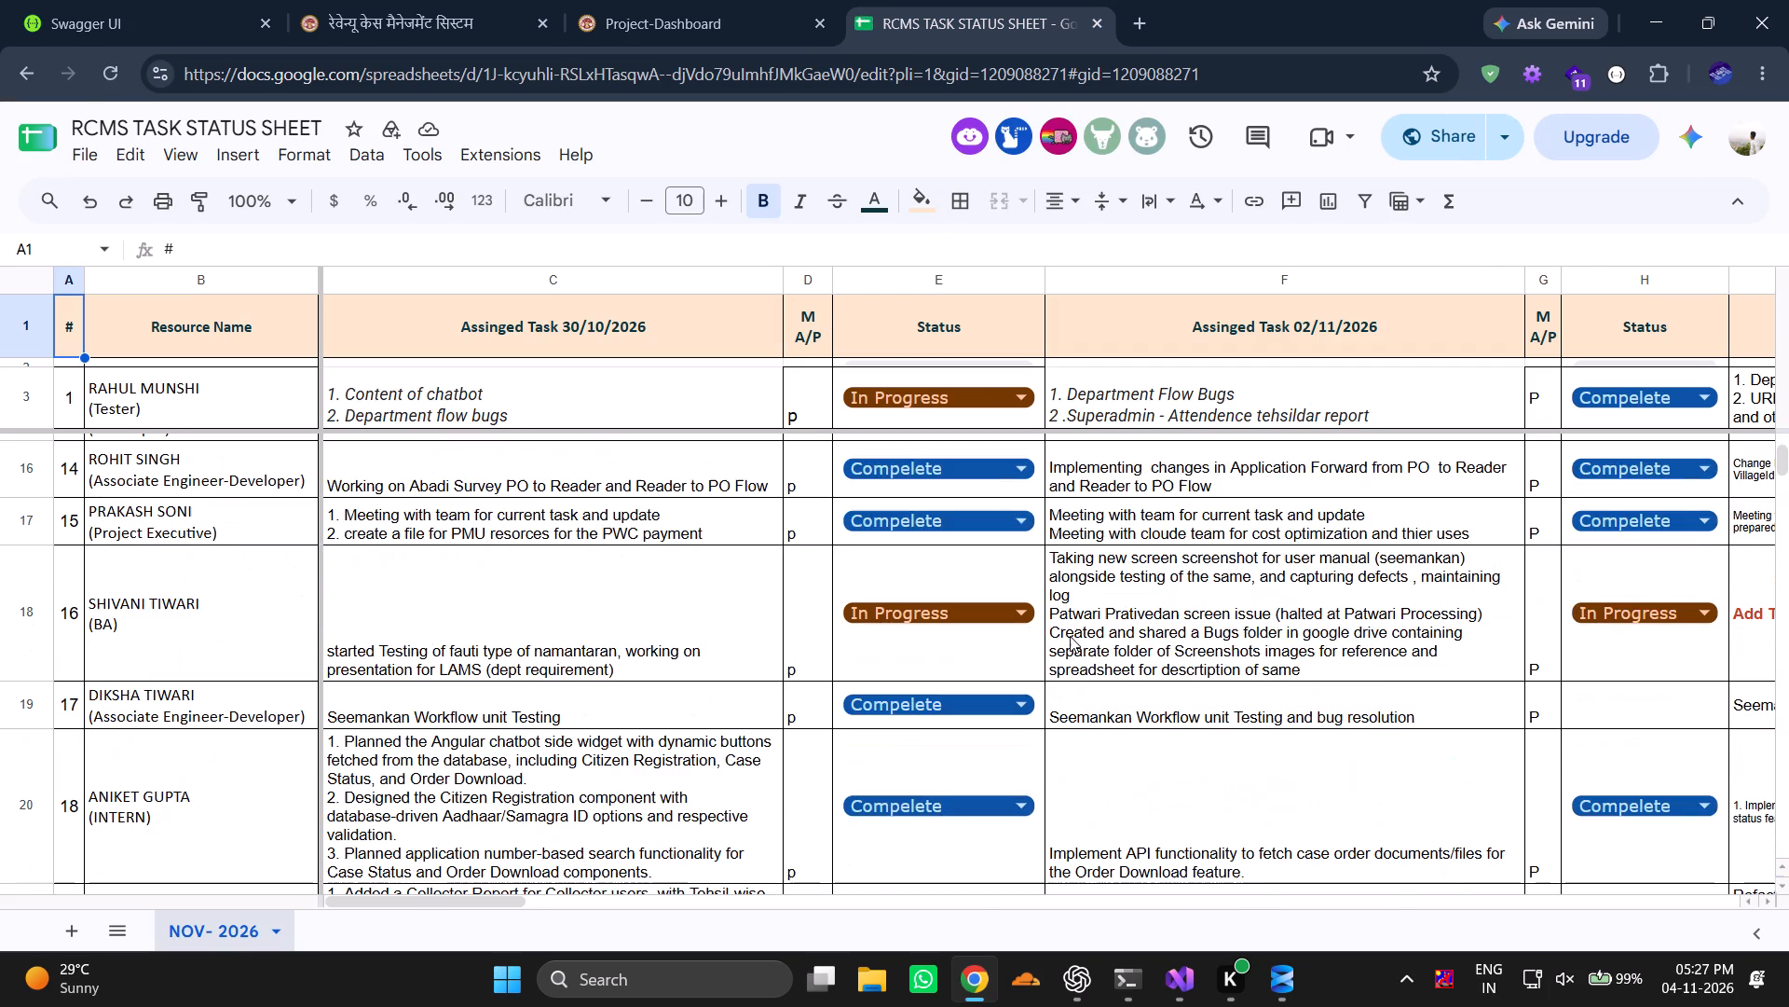
scroll(1070, 636, "down", 2)
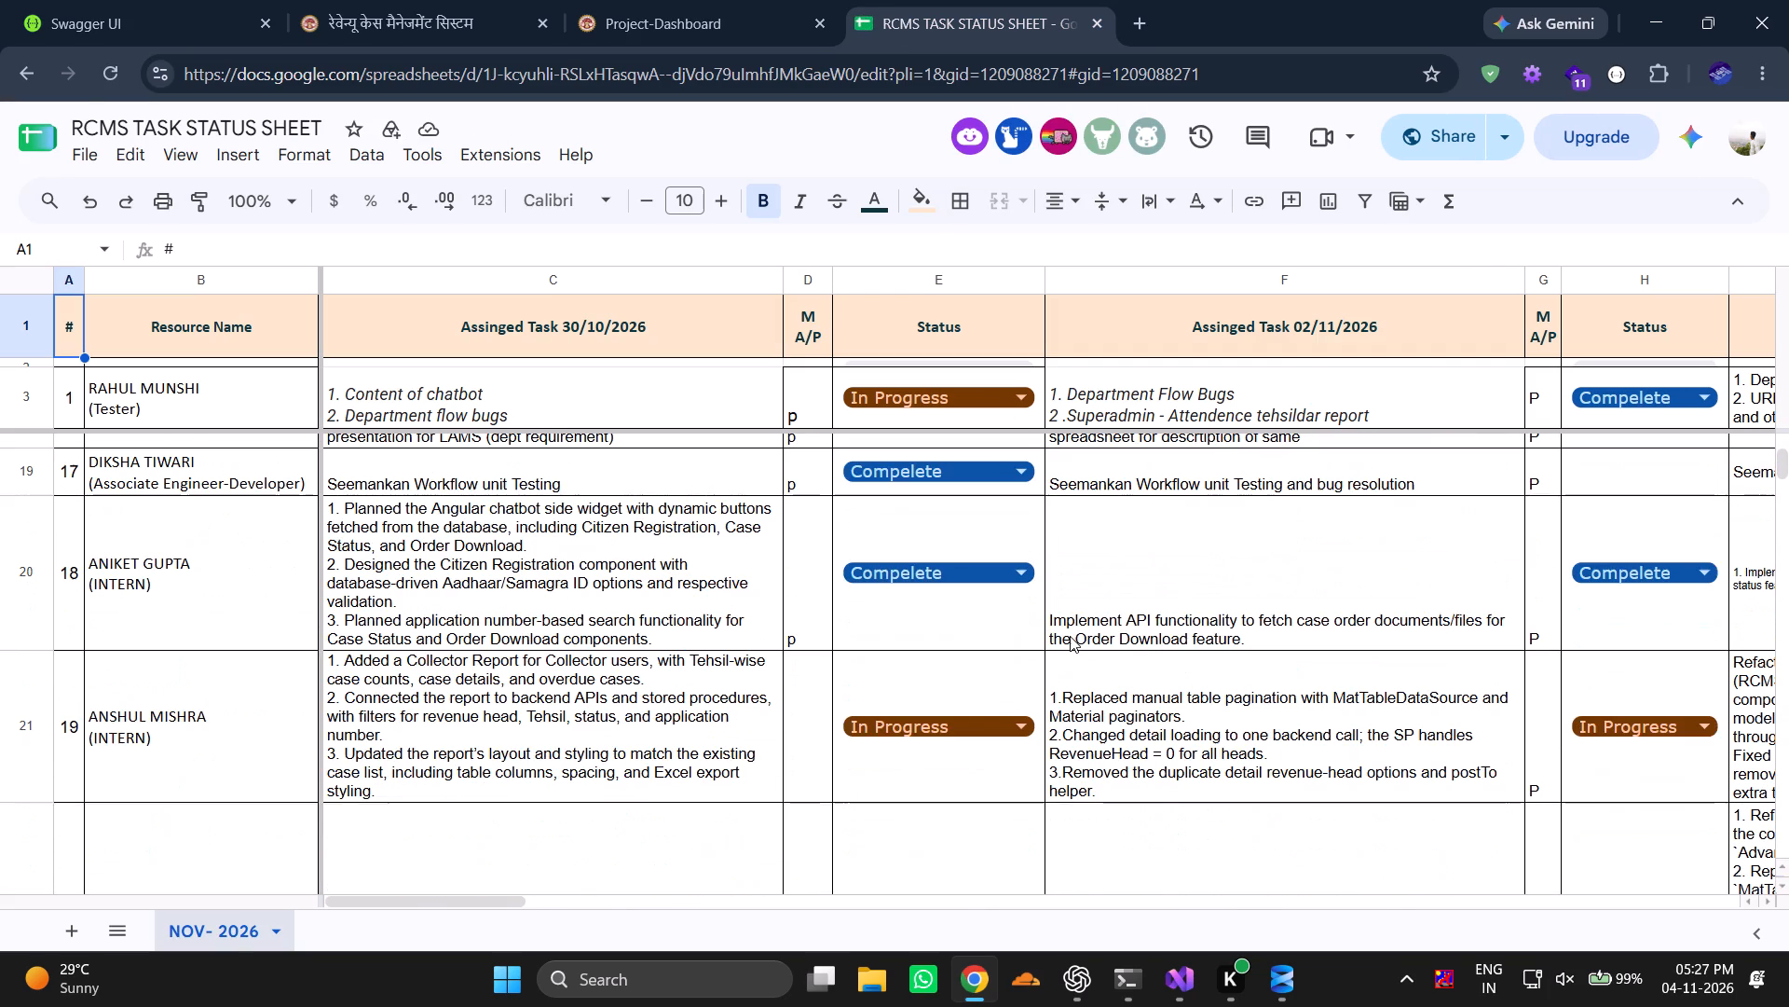
scroll(1070, 636, "down", 2)
scroll(1070, 636, "up", 1)
scroll(985, 718, "down", 1)
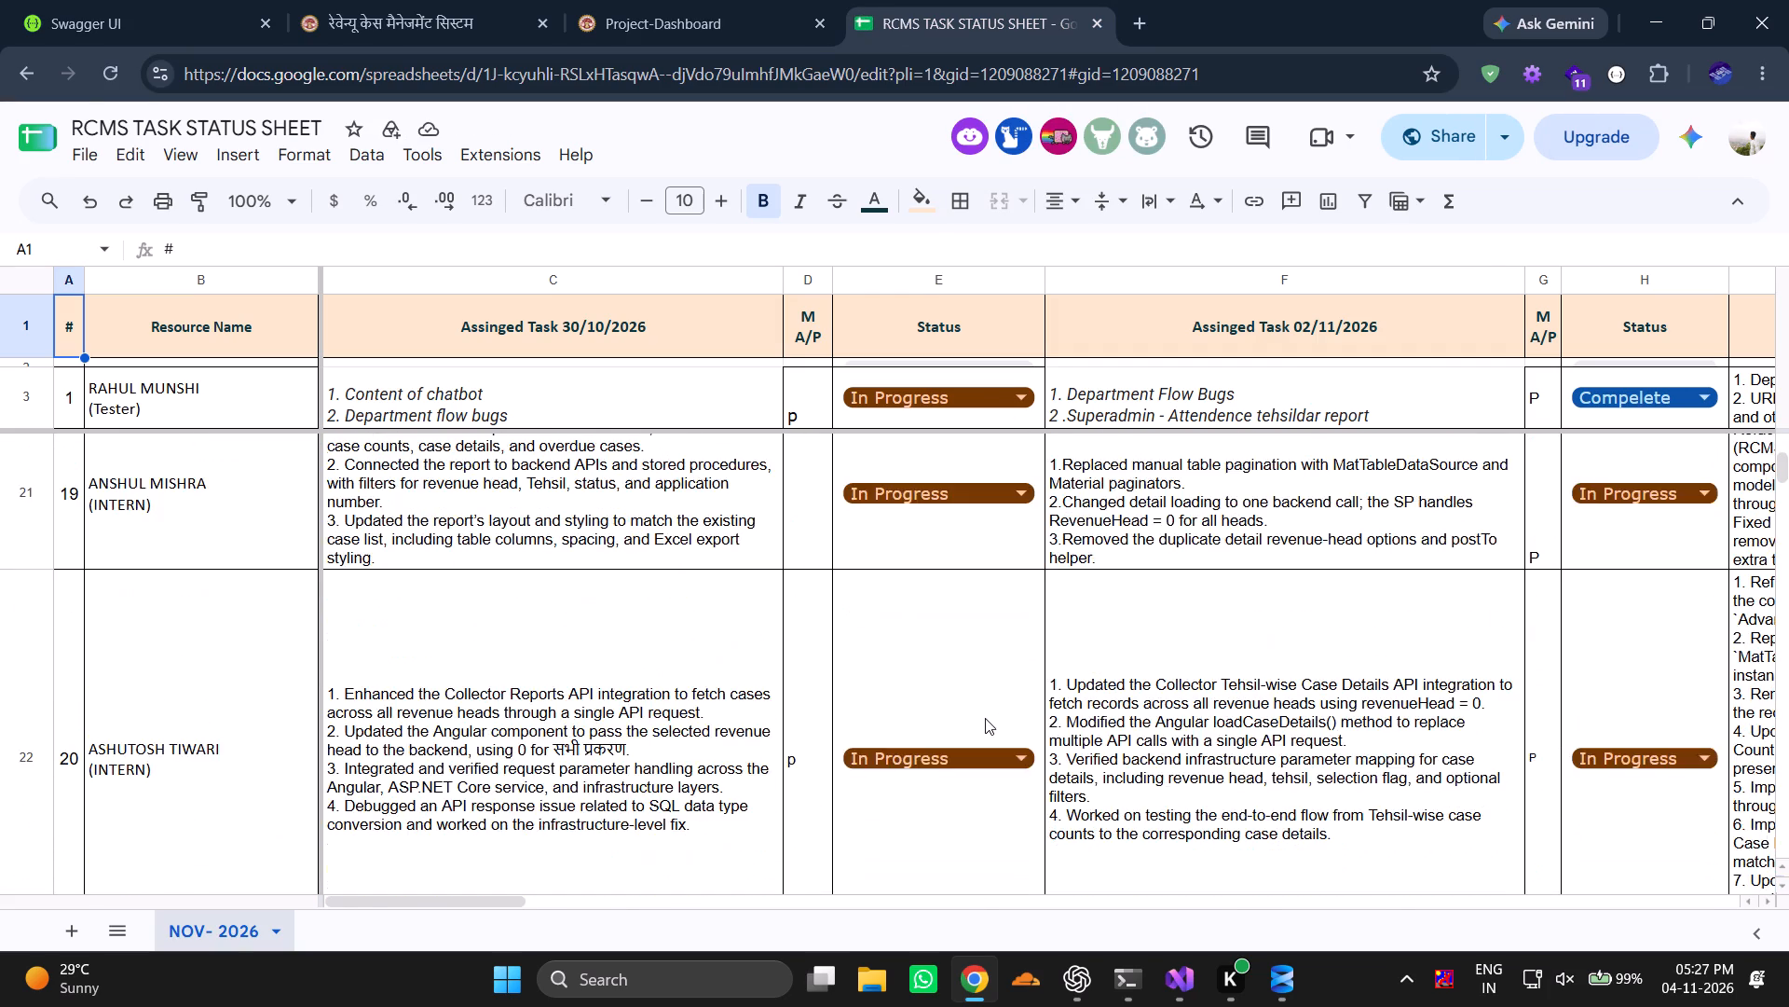
scroll(985, 718, "down", 1)
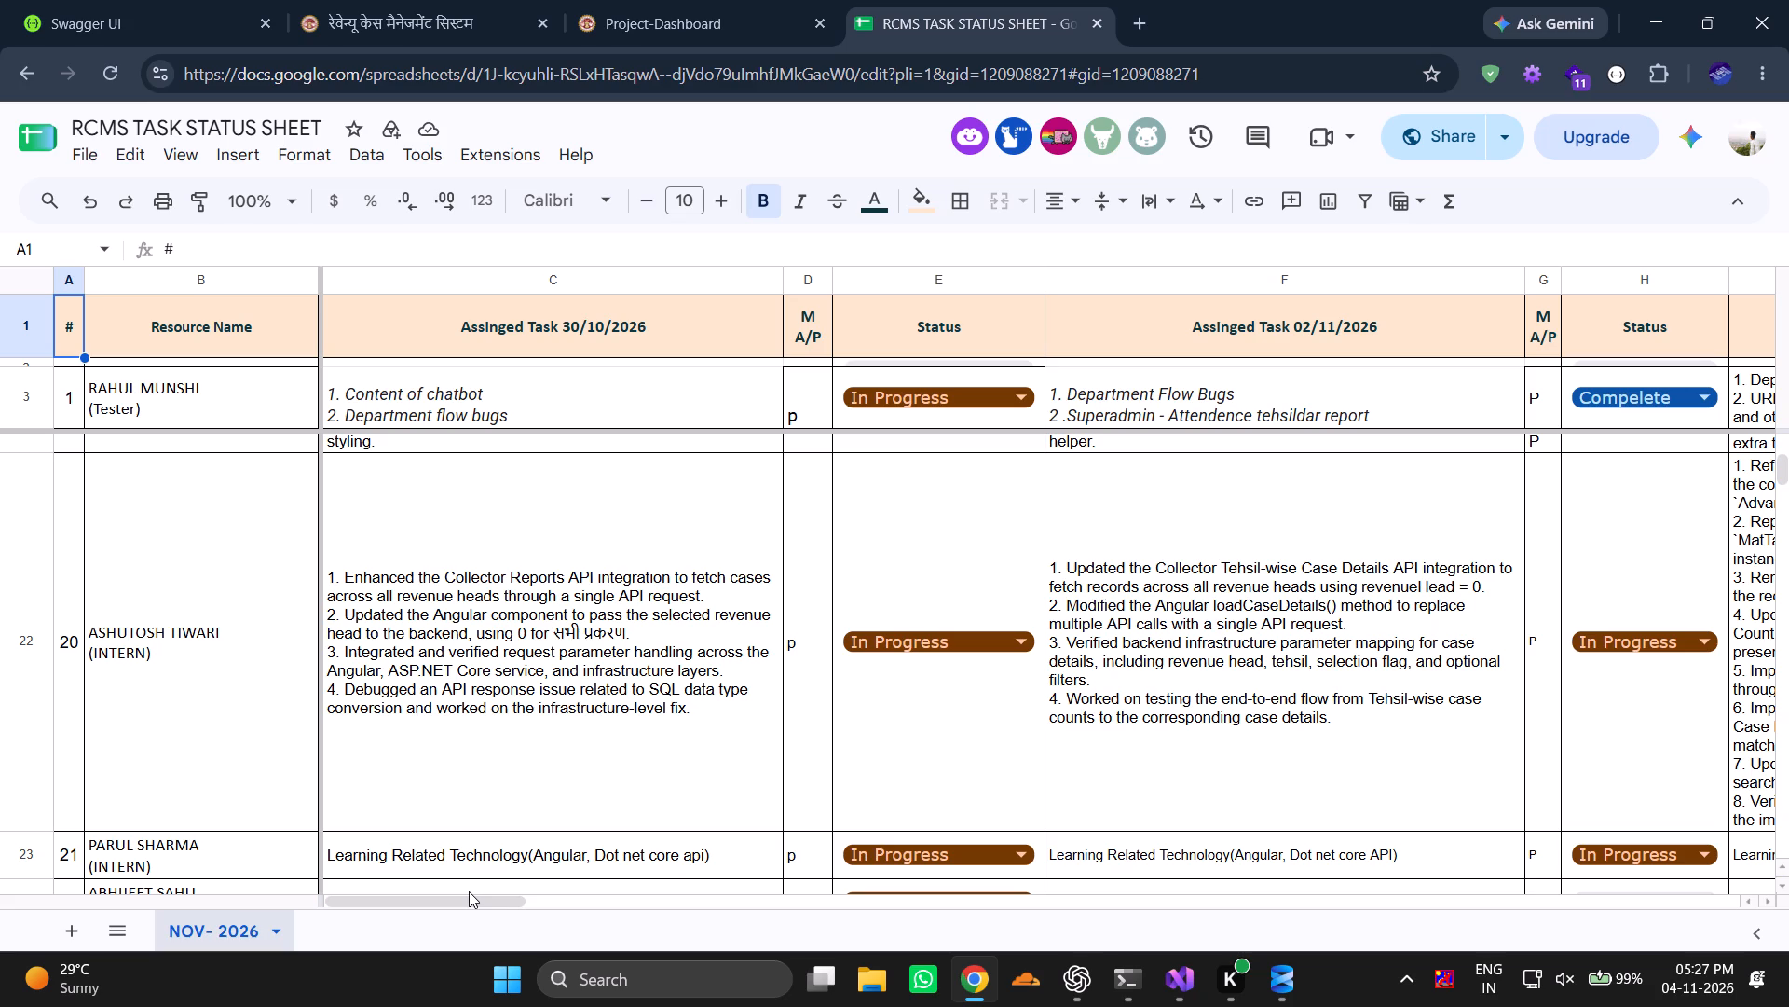
left_click_drag(469, 893, 481, 898)
left_click(473, 899)
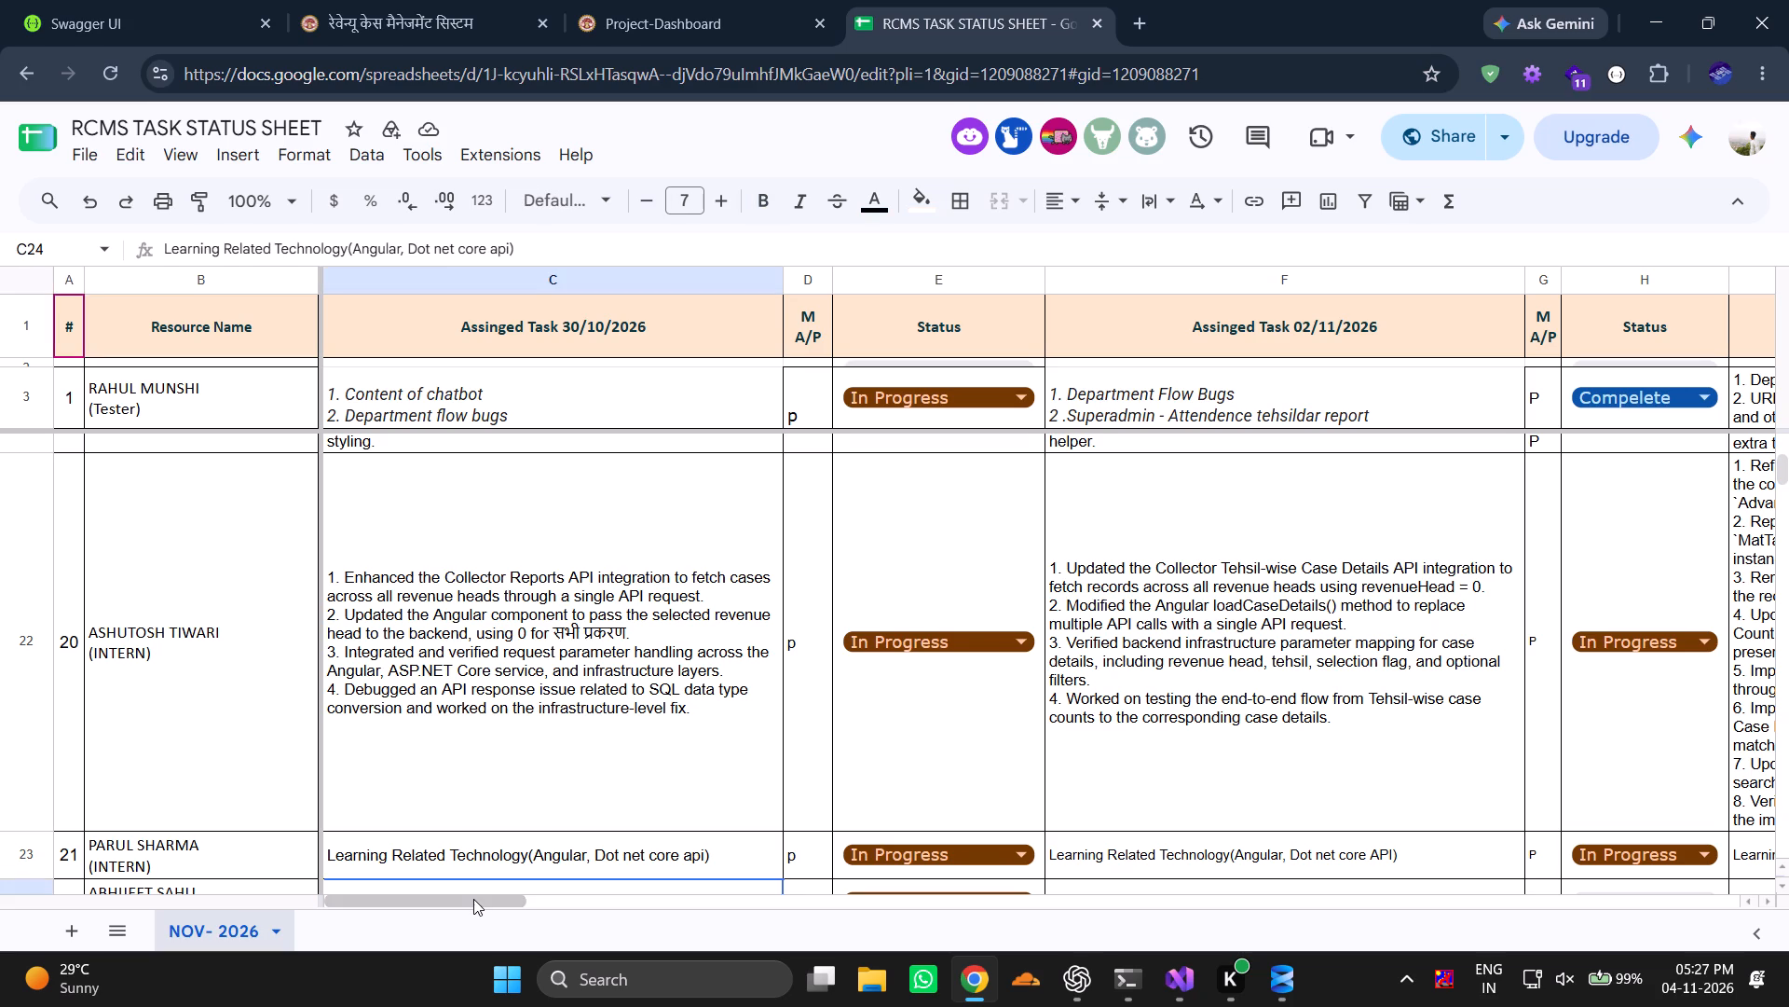
left_click_drag(473, 899, 522, 904)
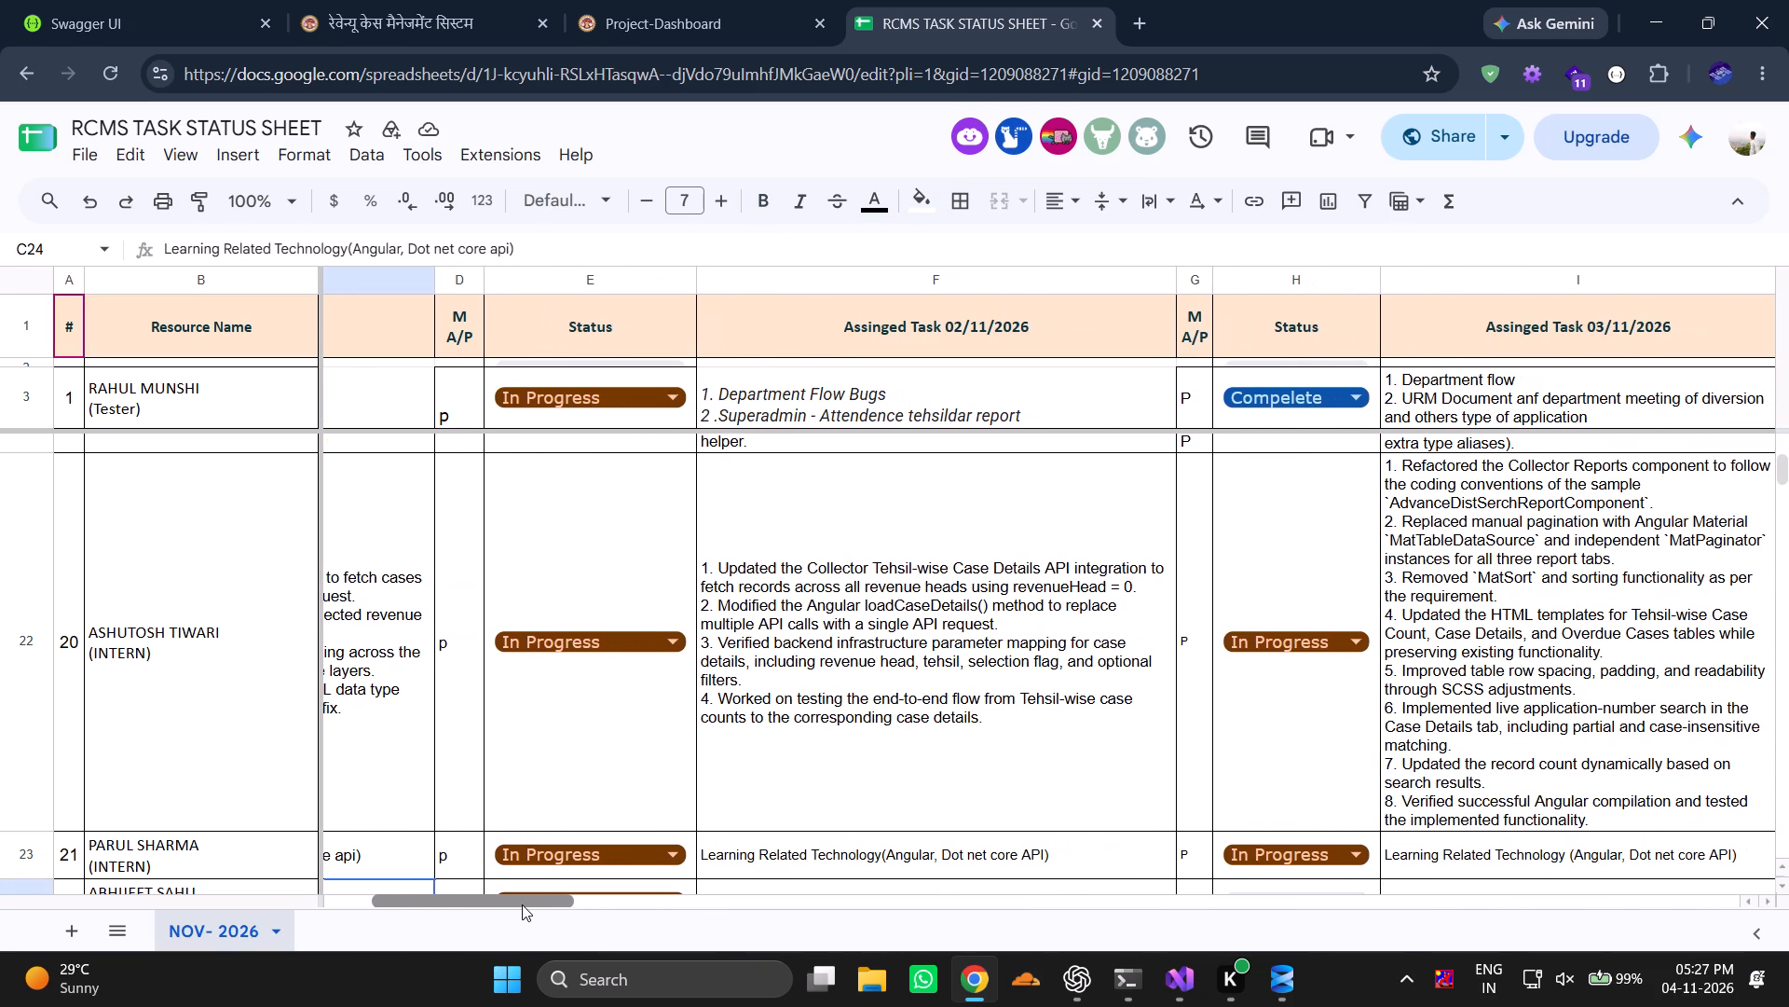
left_click_drag(522, 904, 555, 904)
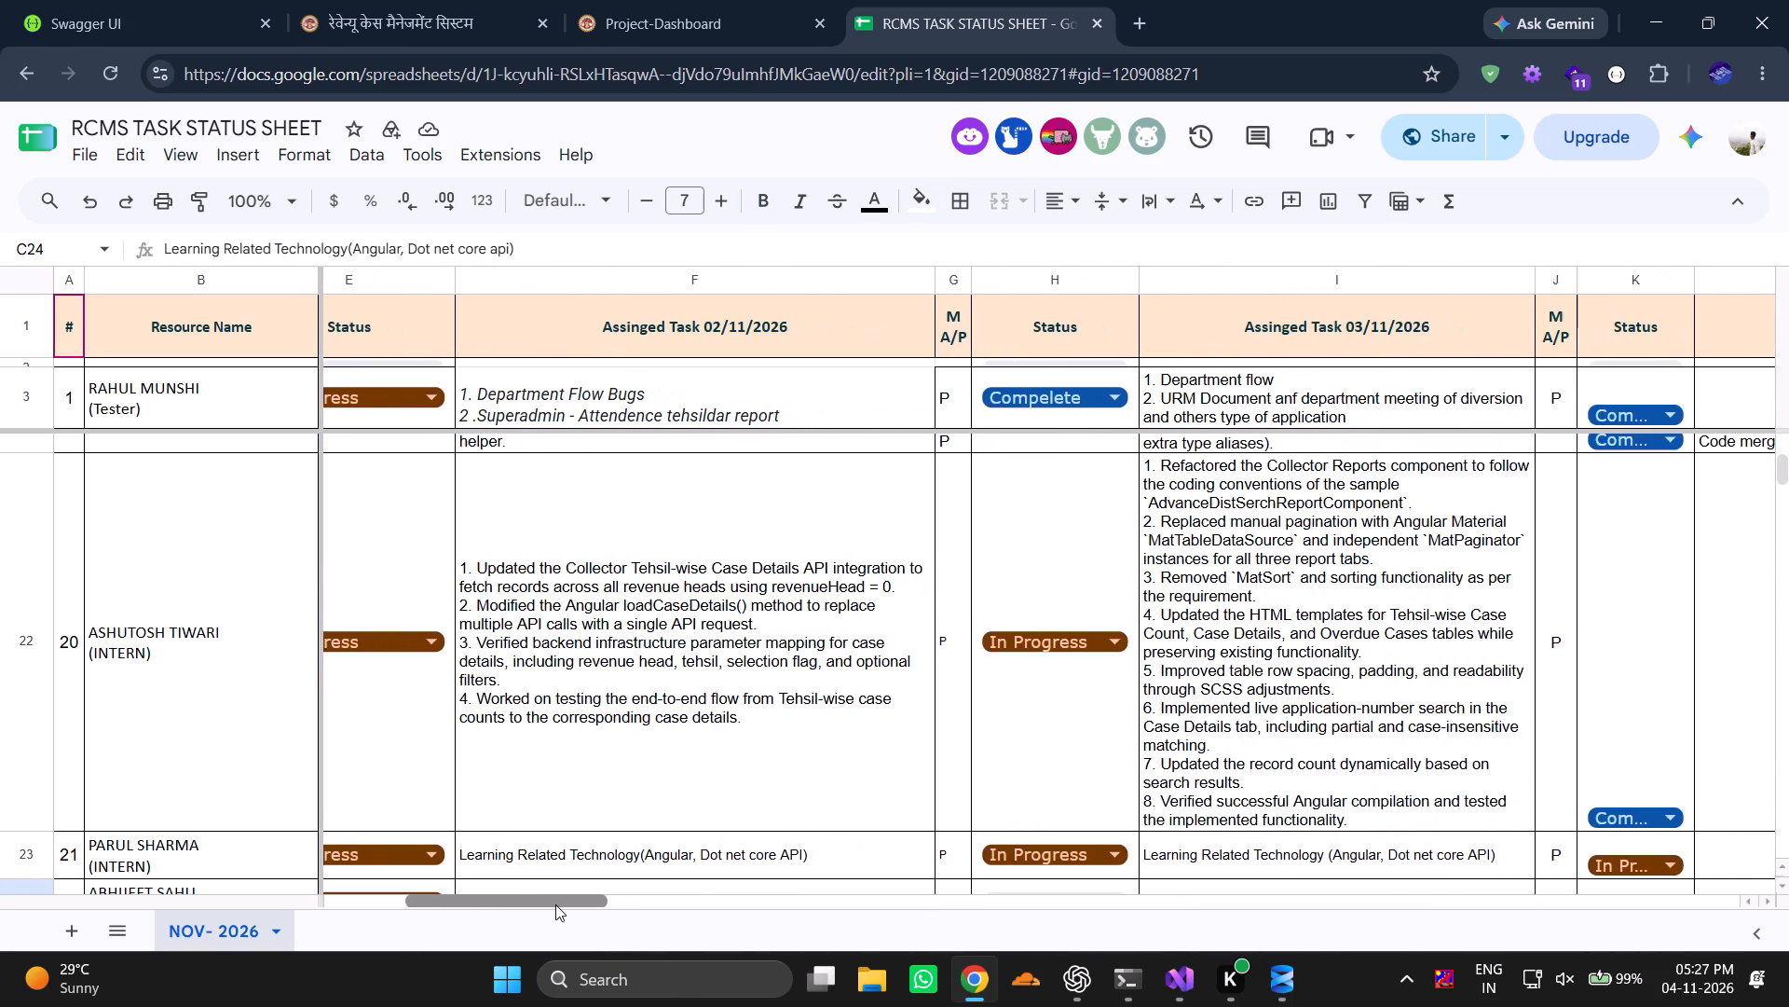
left_click_drag(555, 904, 579, 906)
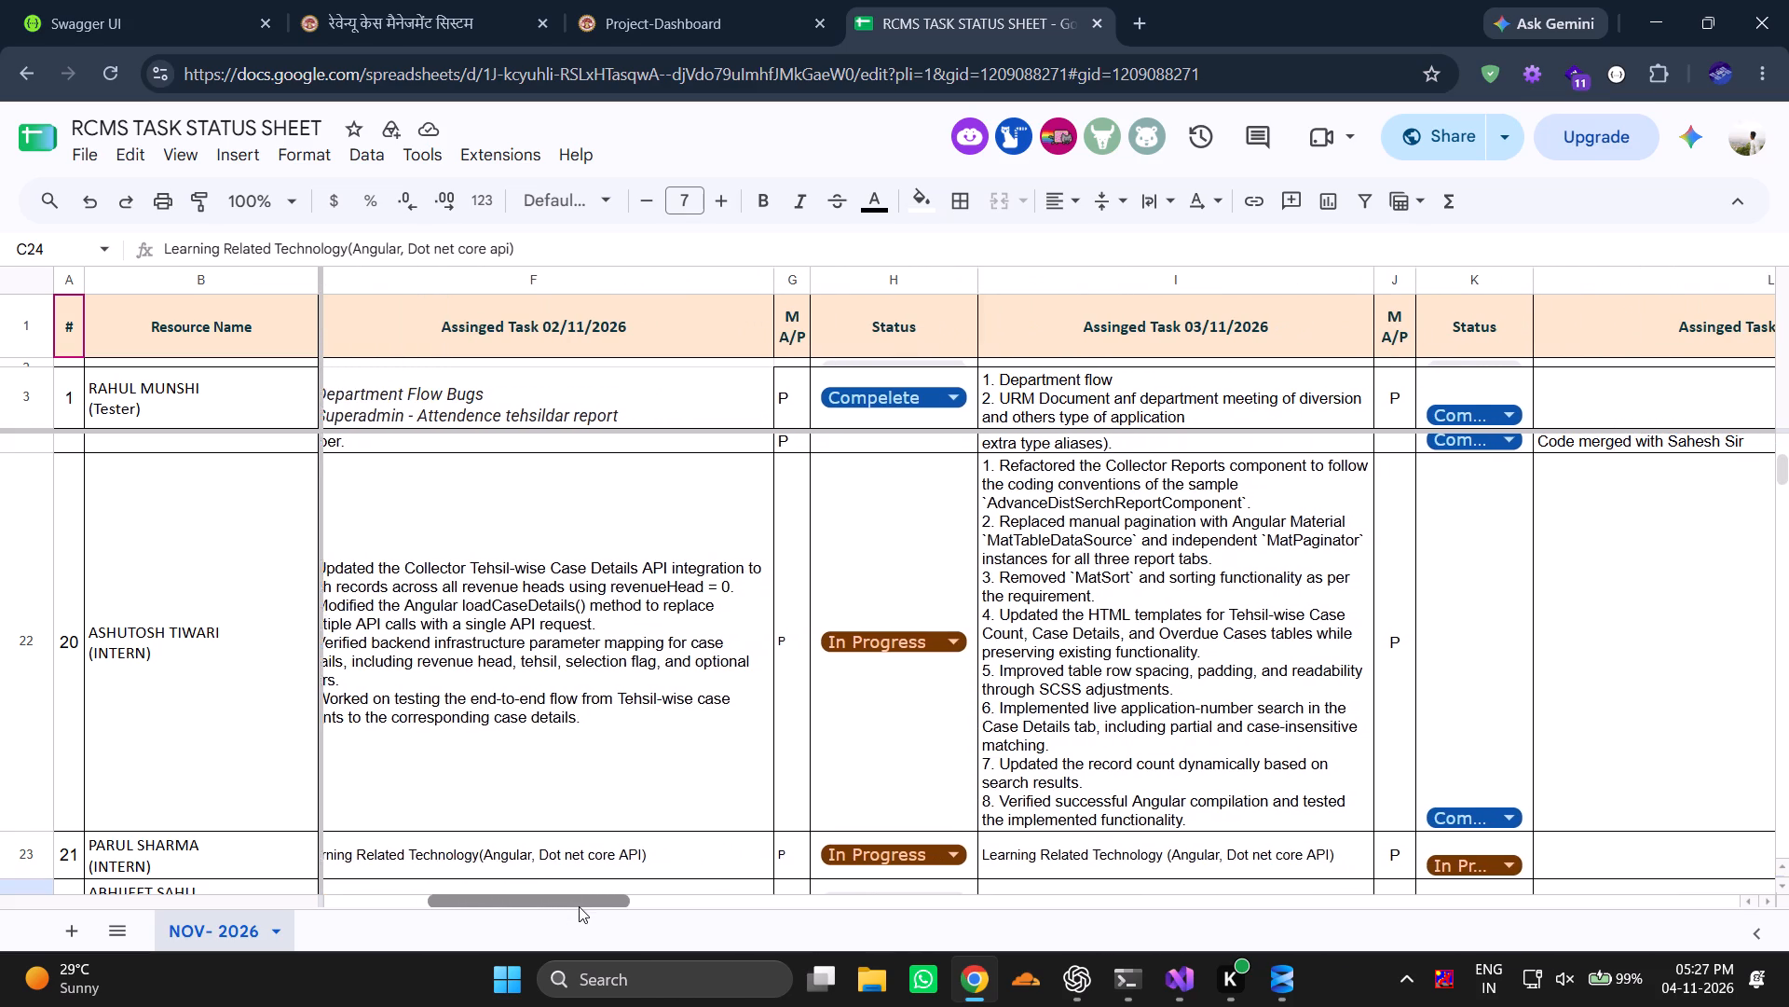
left_click_drag(579, 906, 667, 910)
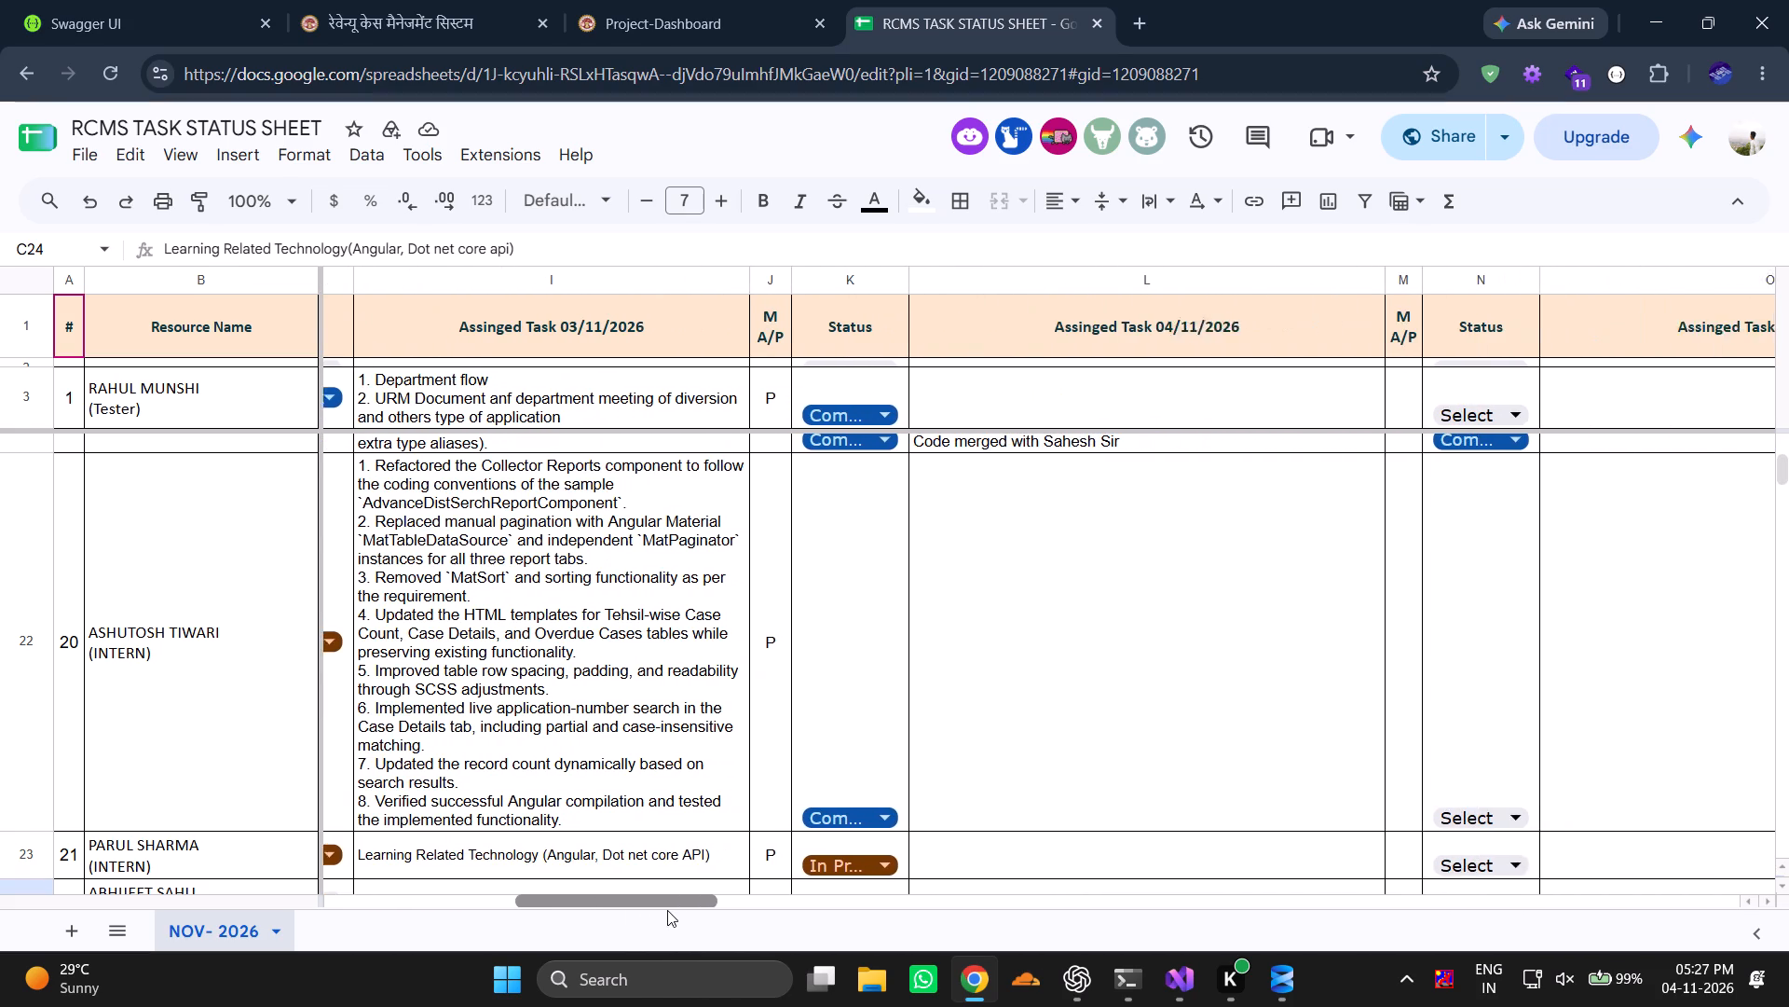
left_click_drag(667, 910, 728, 916)
scroll(744, 712, "up", 1)
scroll(743, 710, "down", 1)
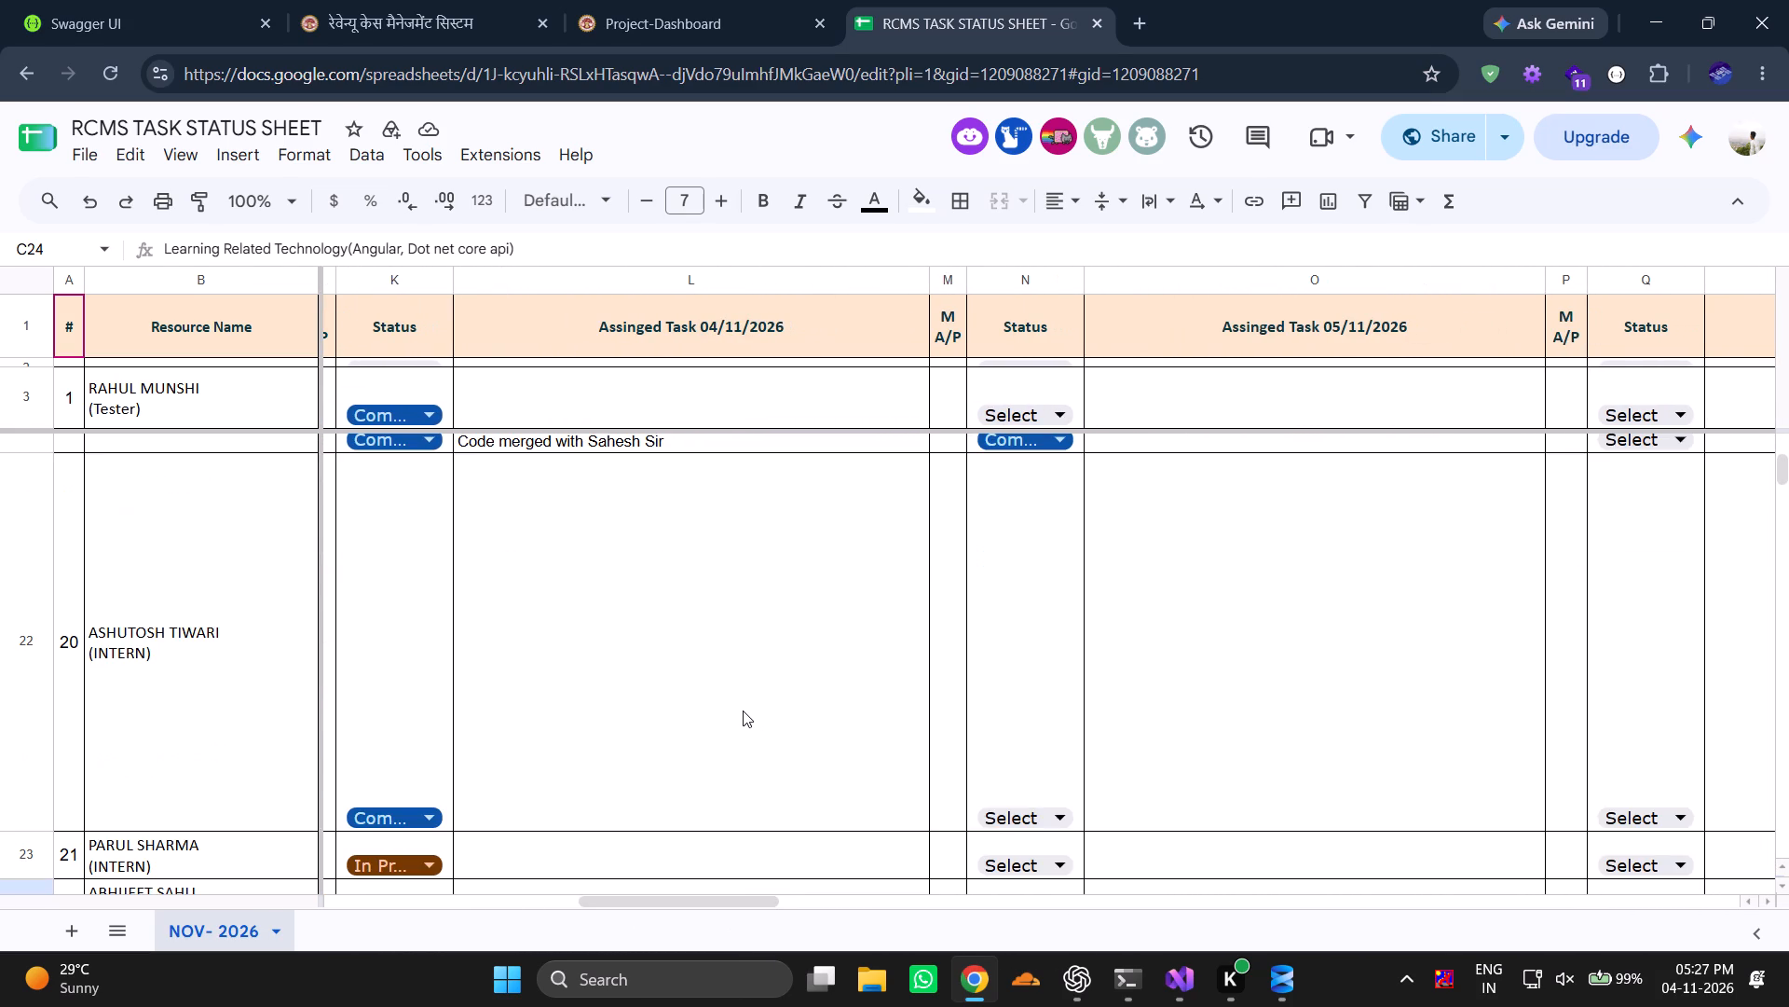
scroll(743, 710, "up", 2)
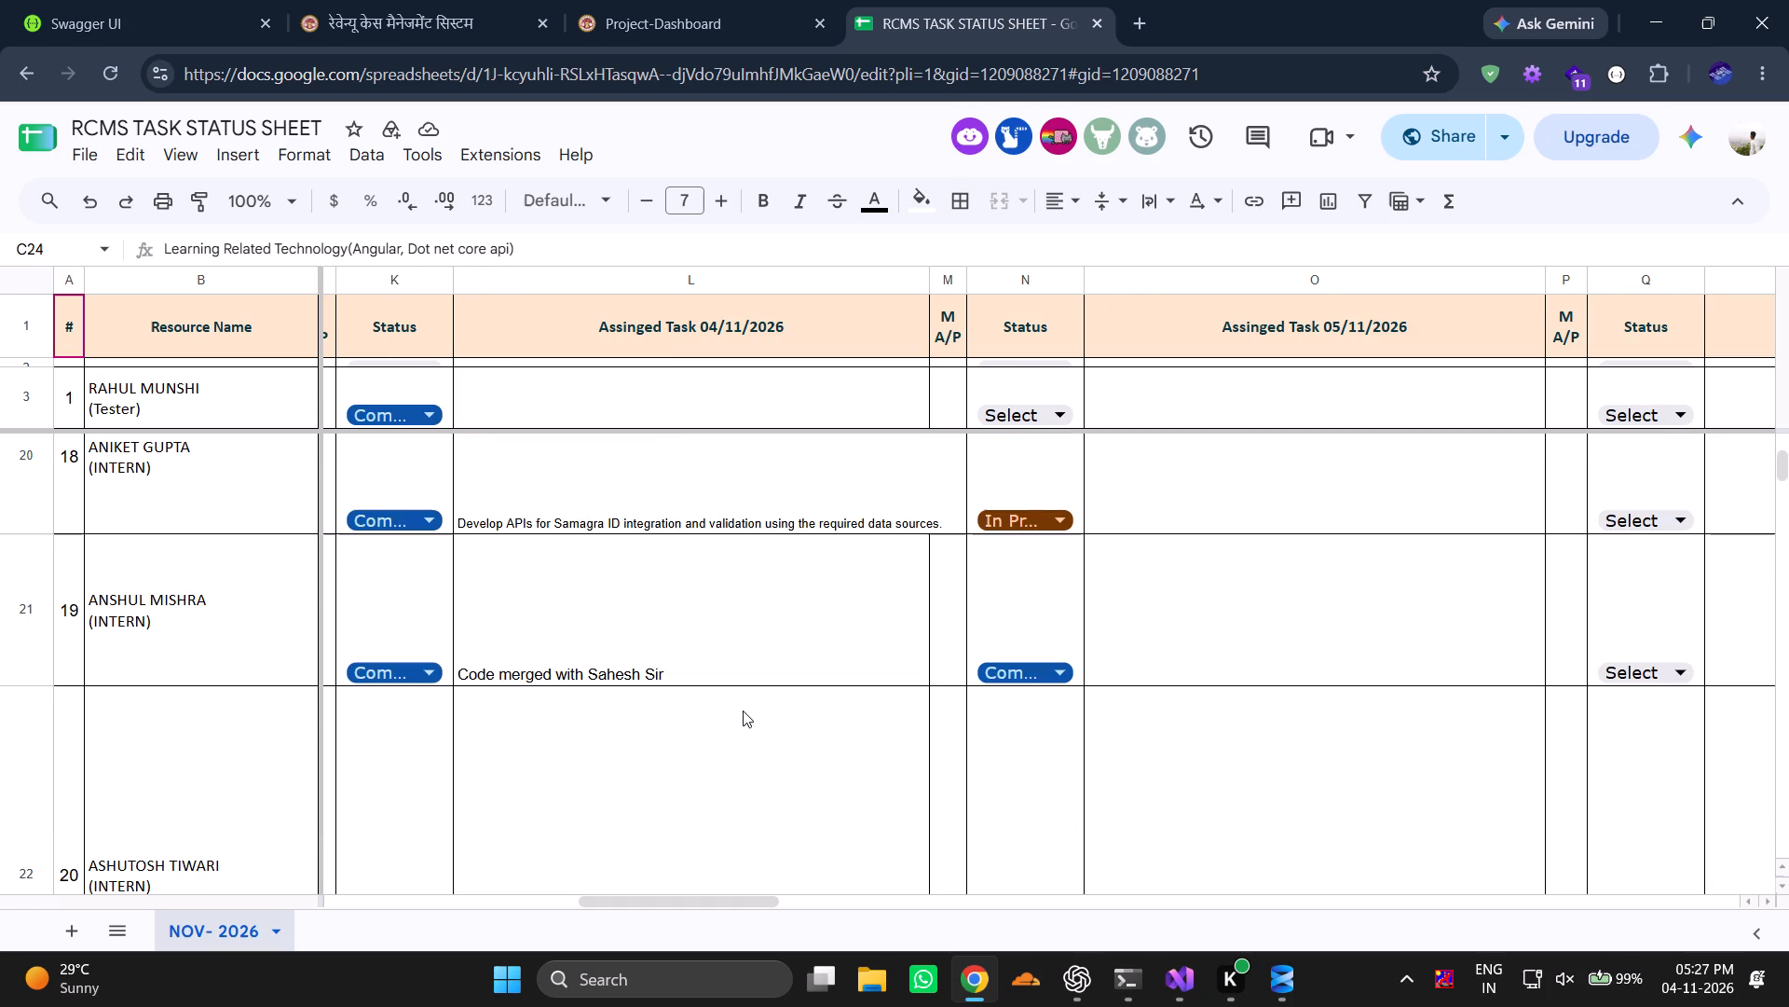
scroll(743, 710, "down", 2)
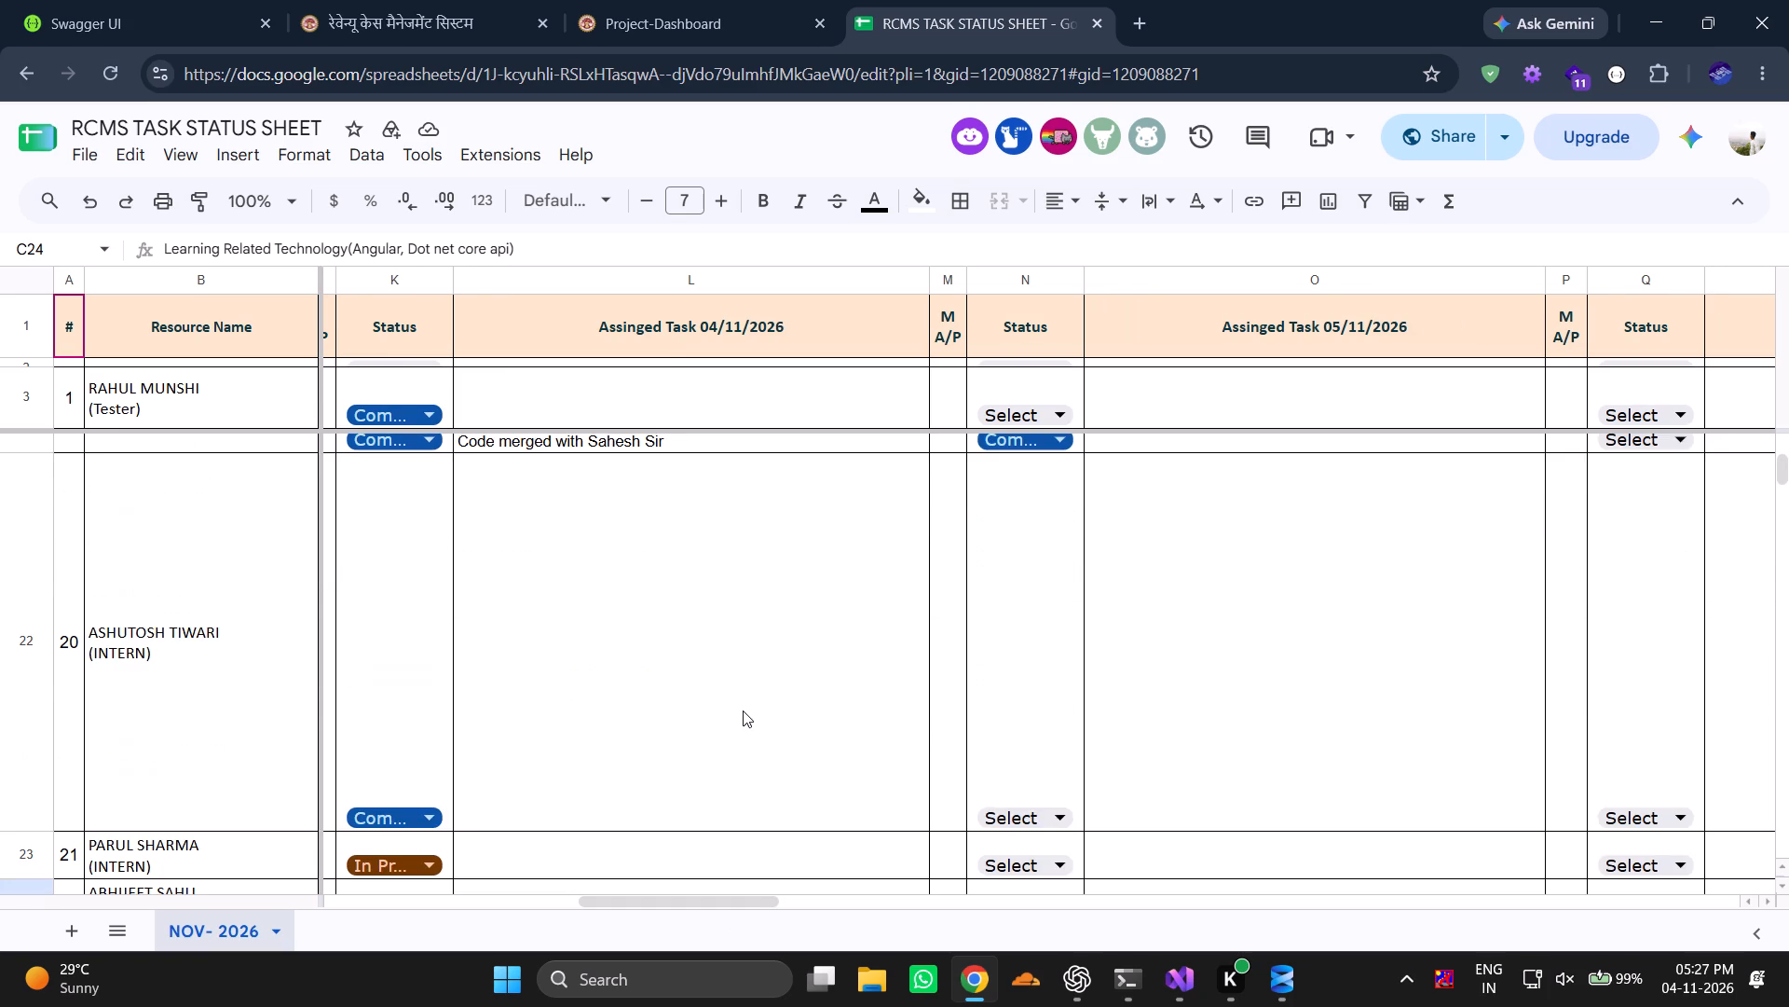
left_click(643, 611)
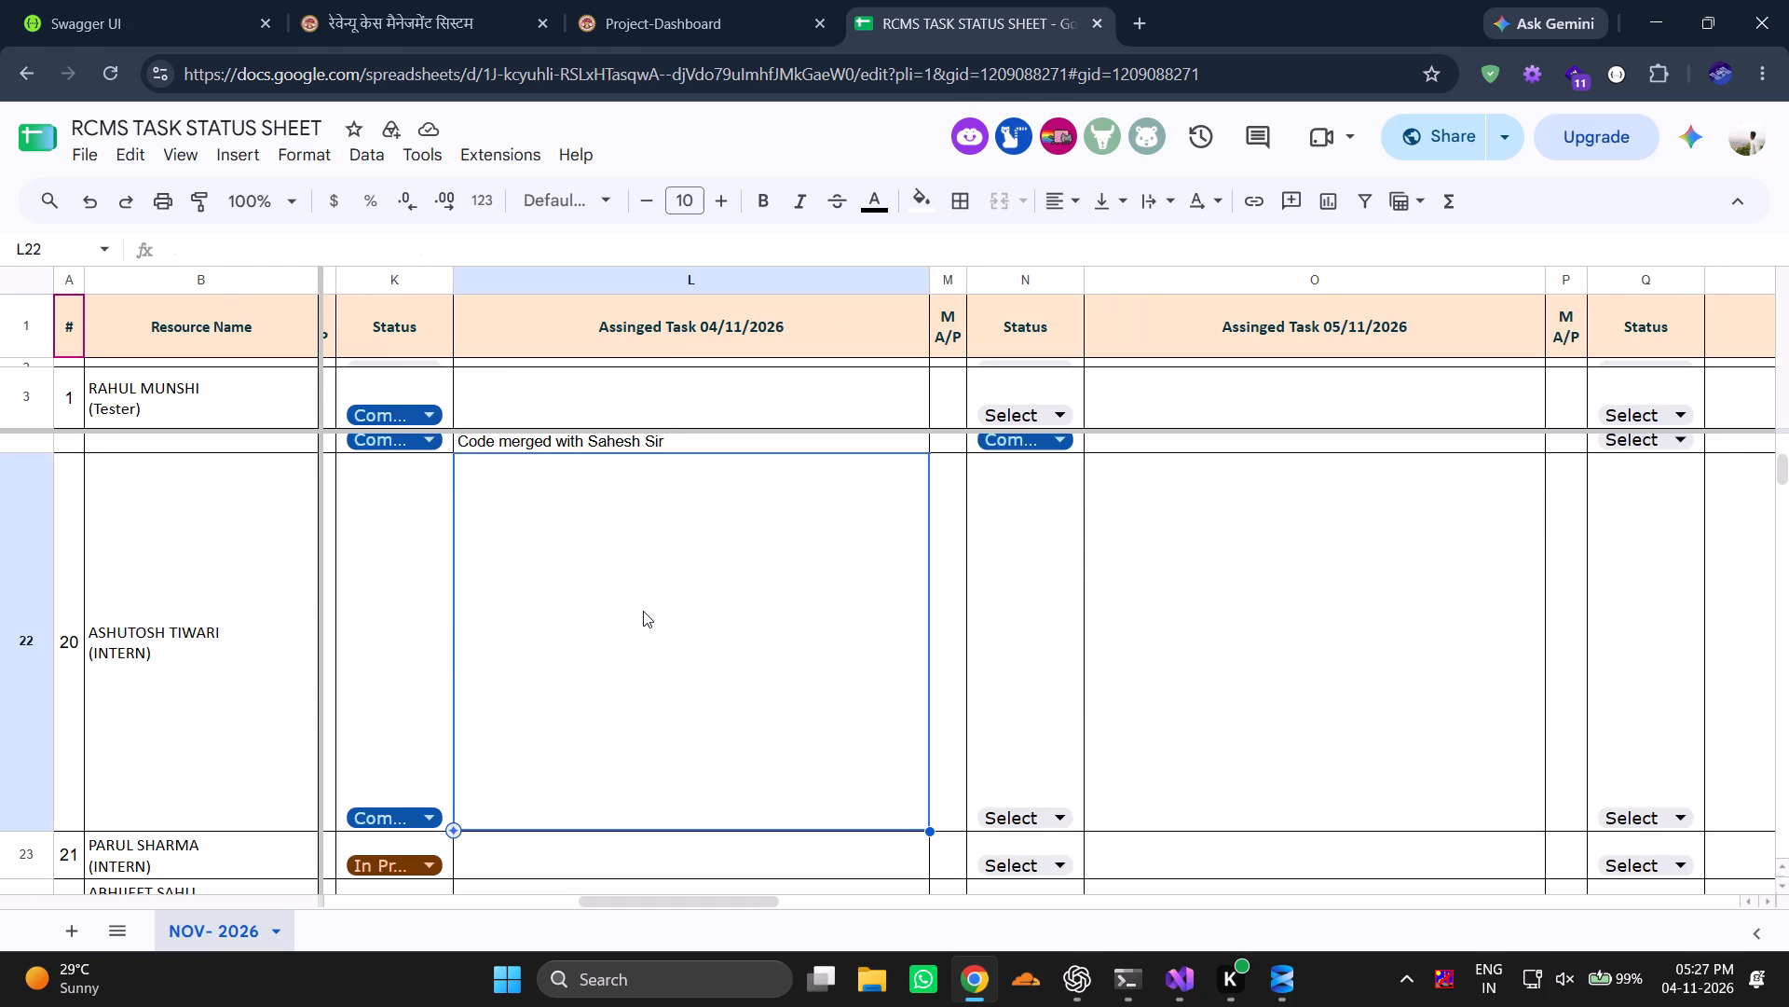
left_click(643, 611)
double_click(643, 611)
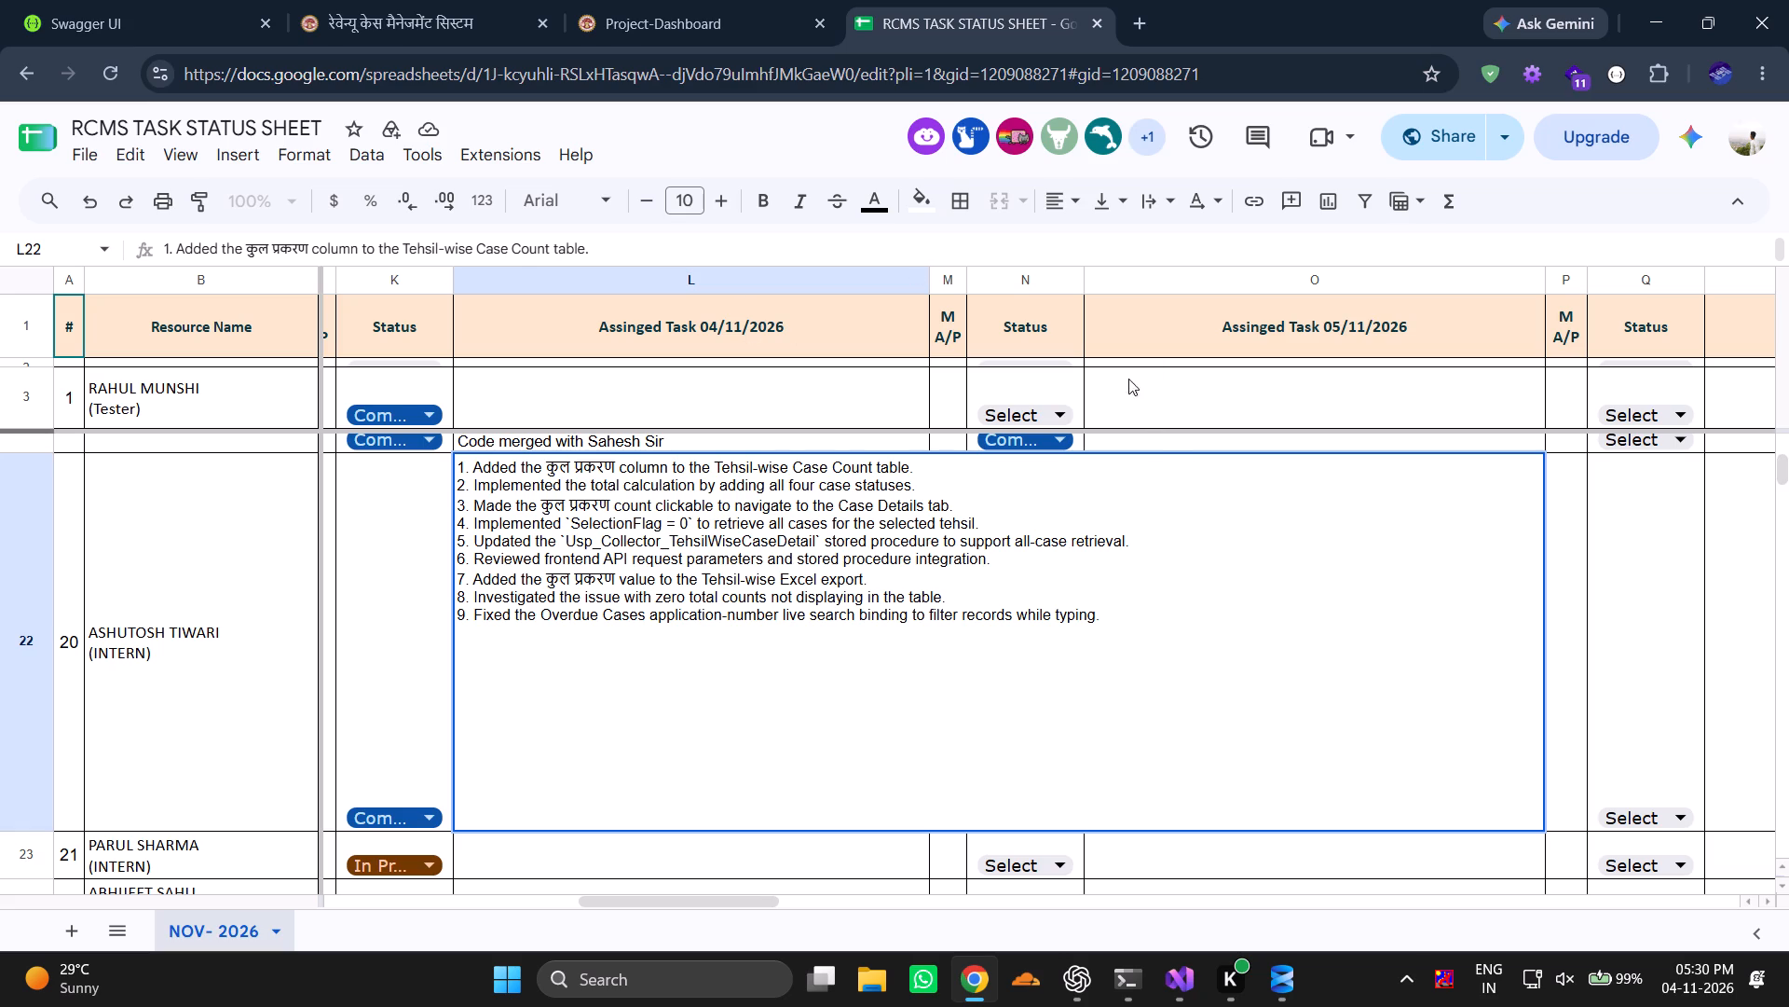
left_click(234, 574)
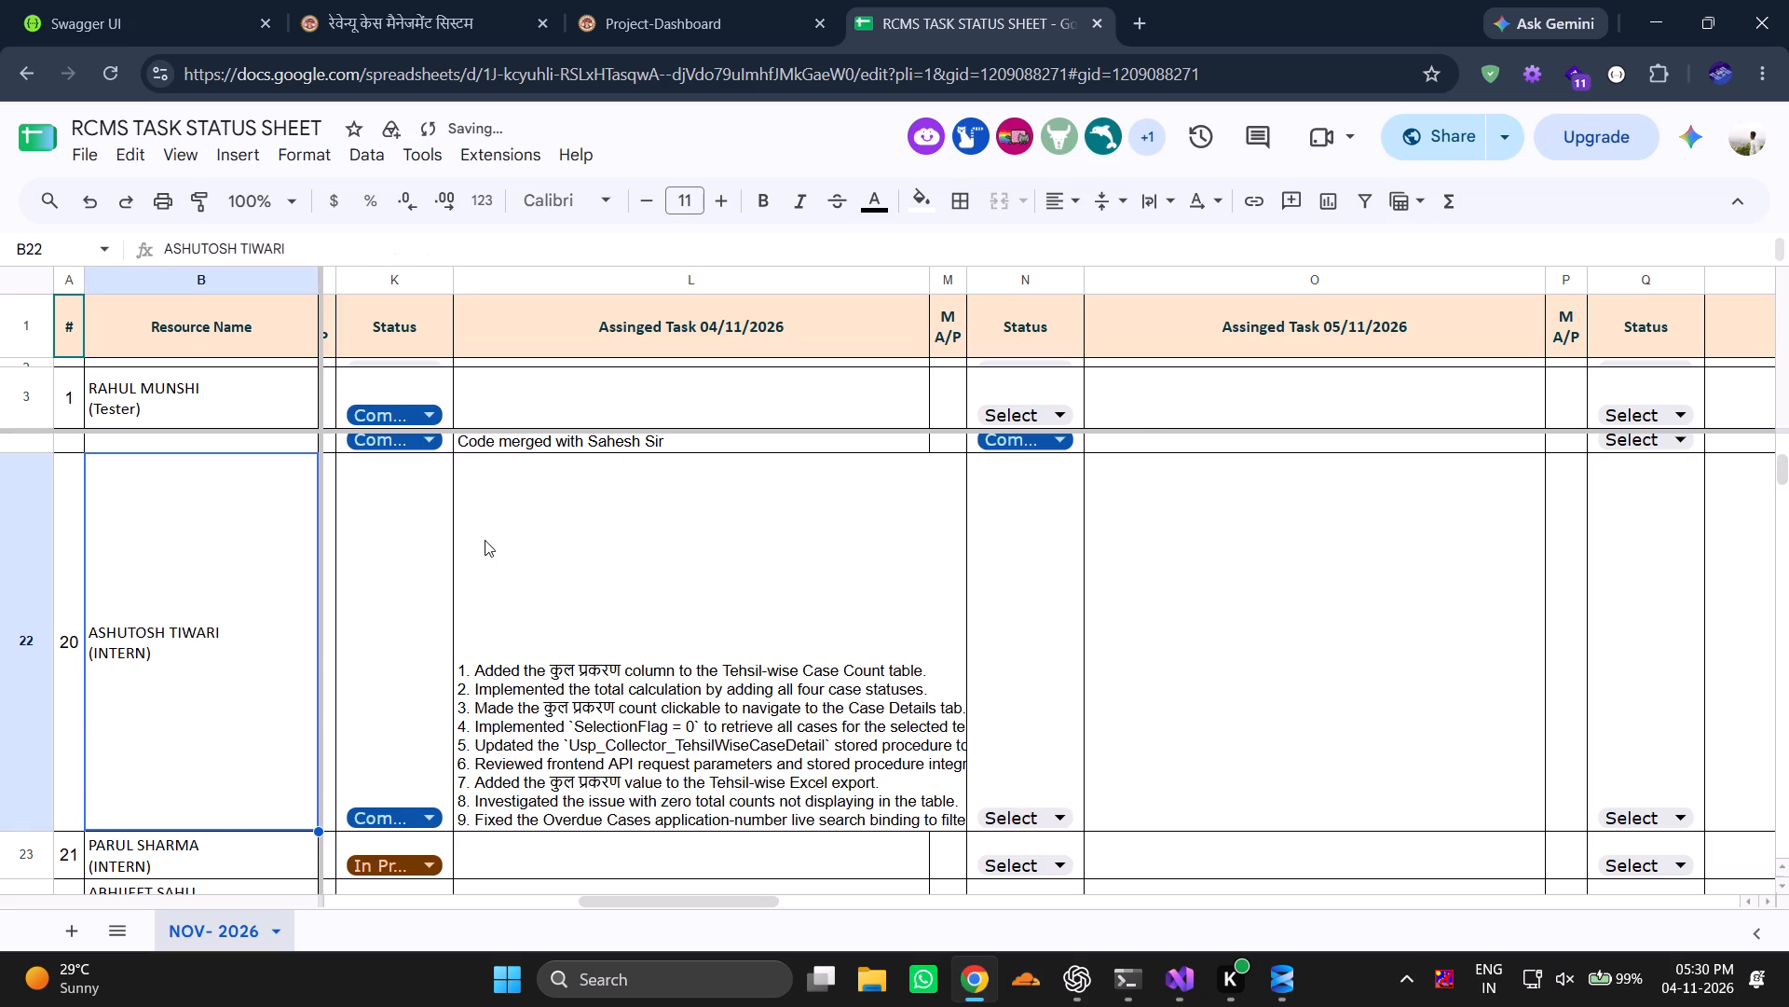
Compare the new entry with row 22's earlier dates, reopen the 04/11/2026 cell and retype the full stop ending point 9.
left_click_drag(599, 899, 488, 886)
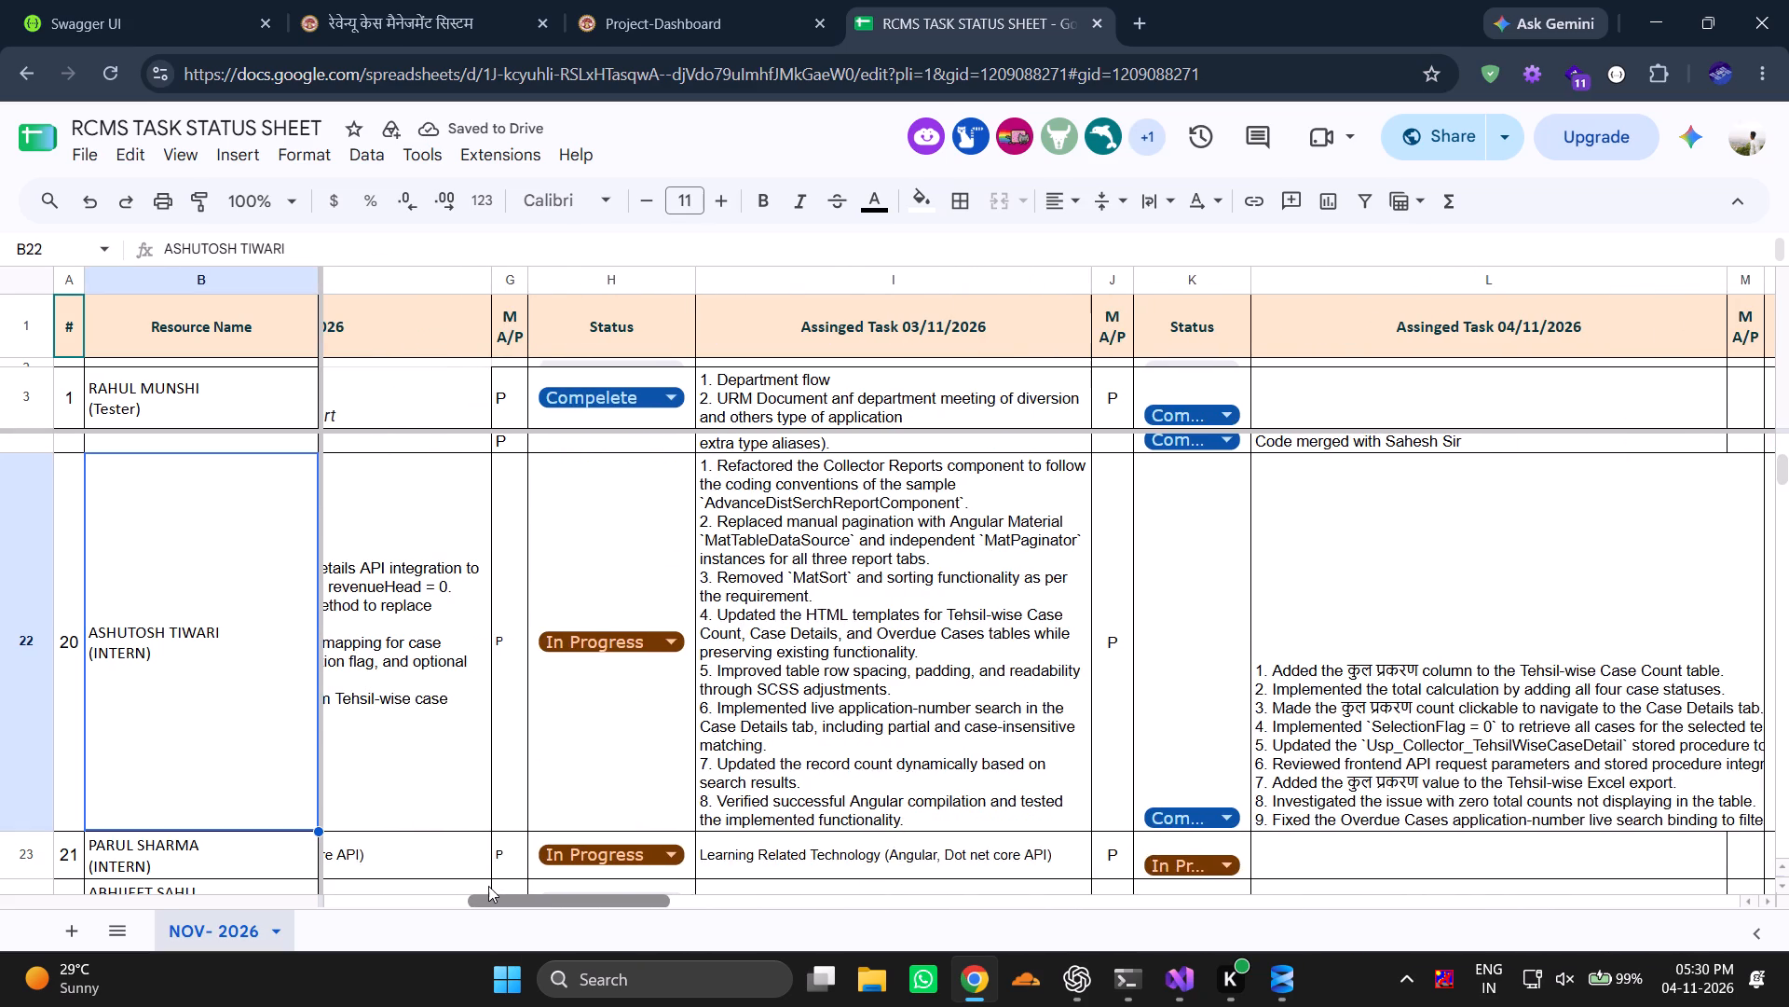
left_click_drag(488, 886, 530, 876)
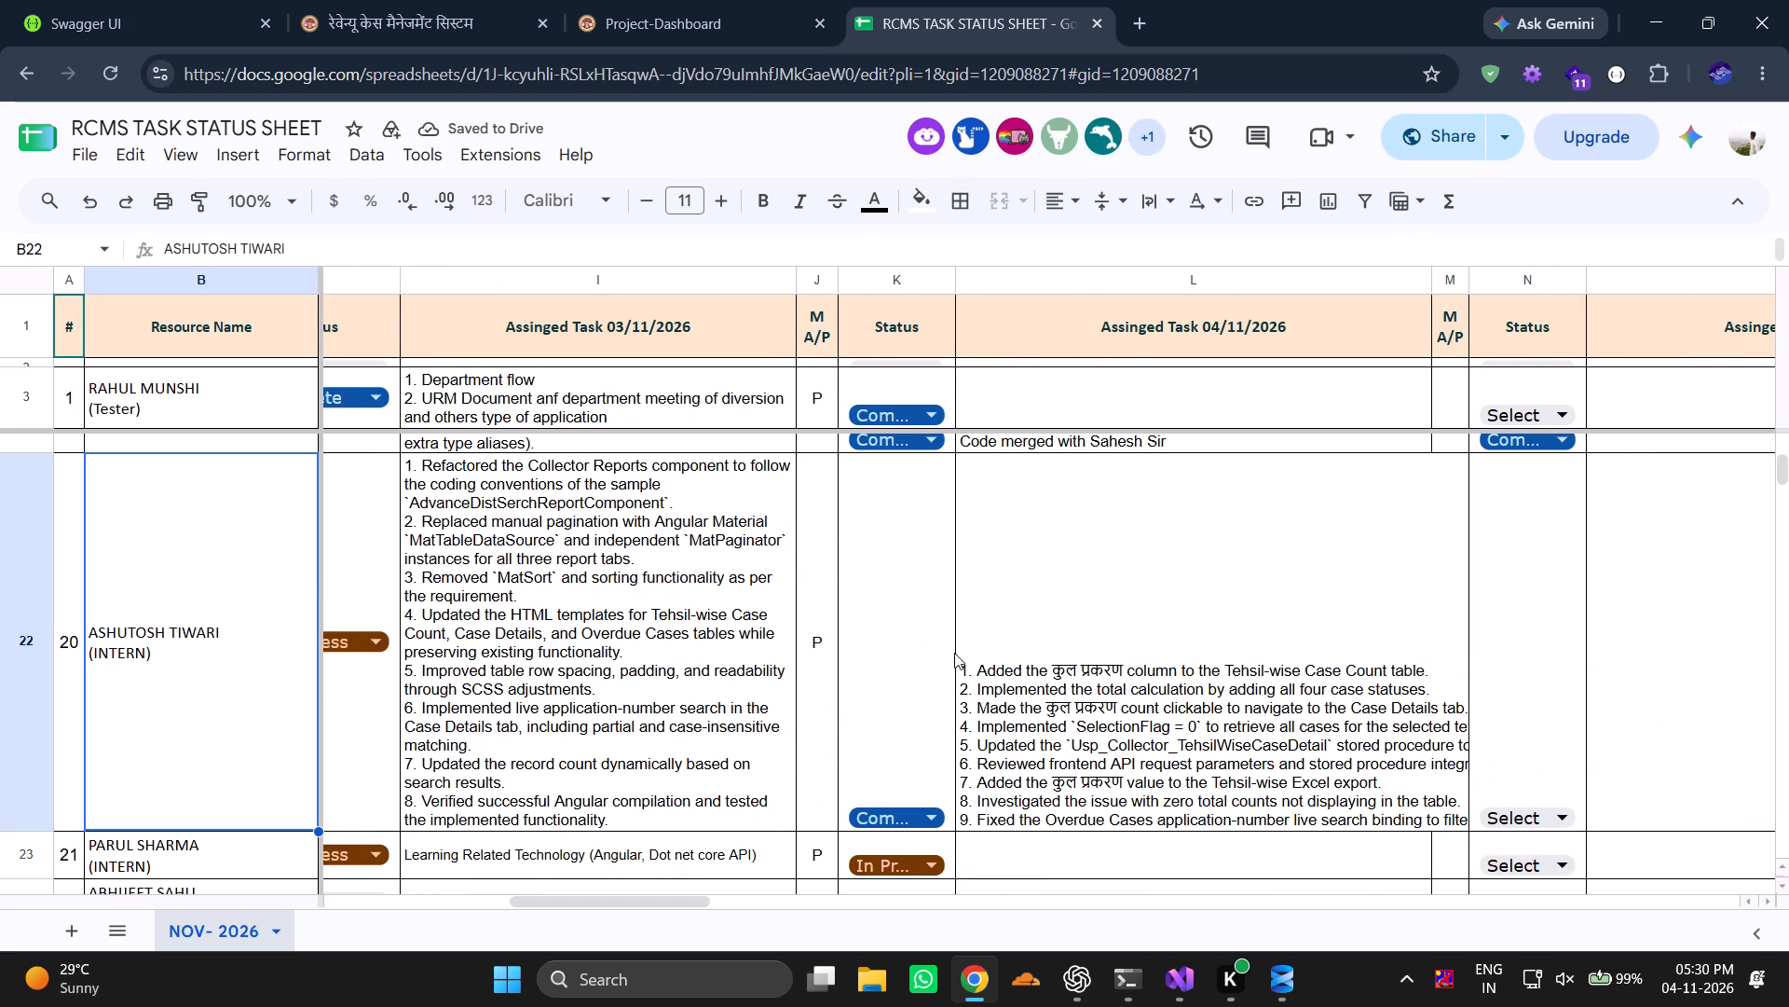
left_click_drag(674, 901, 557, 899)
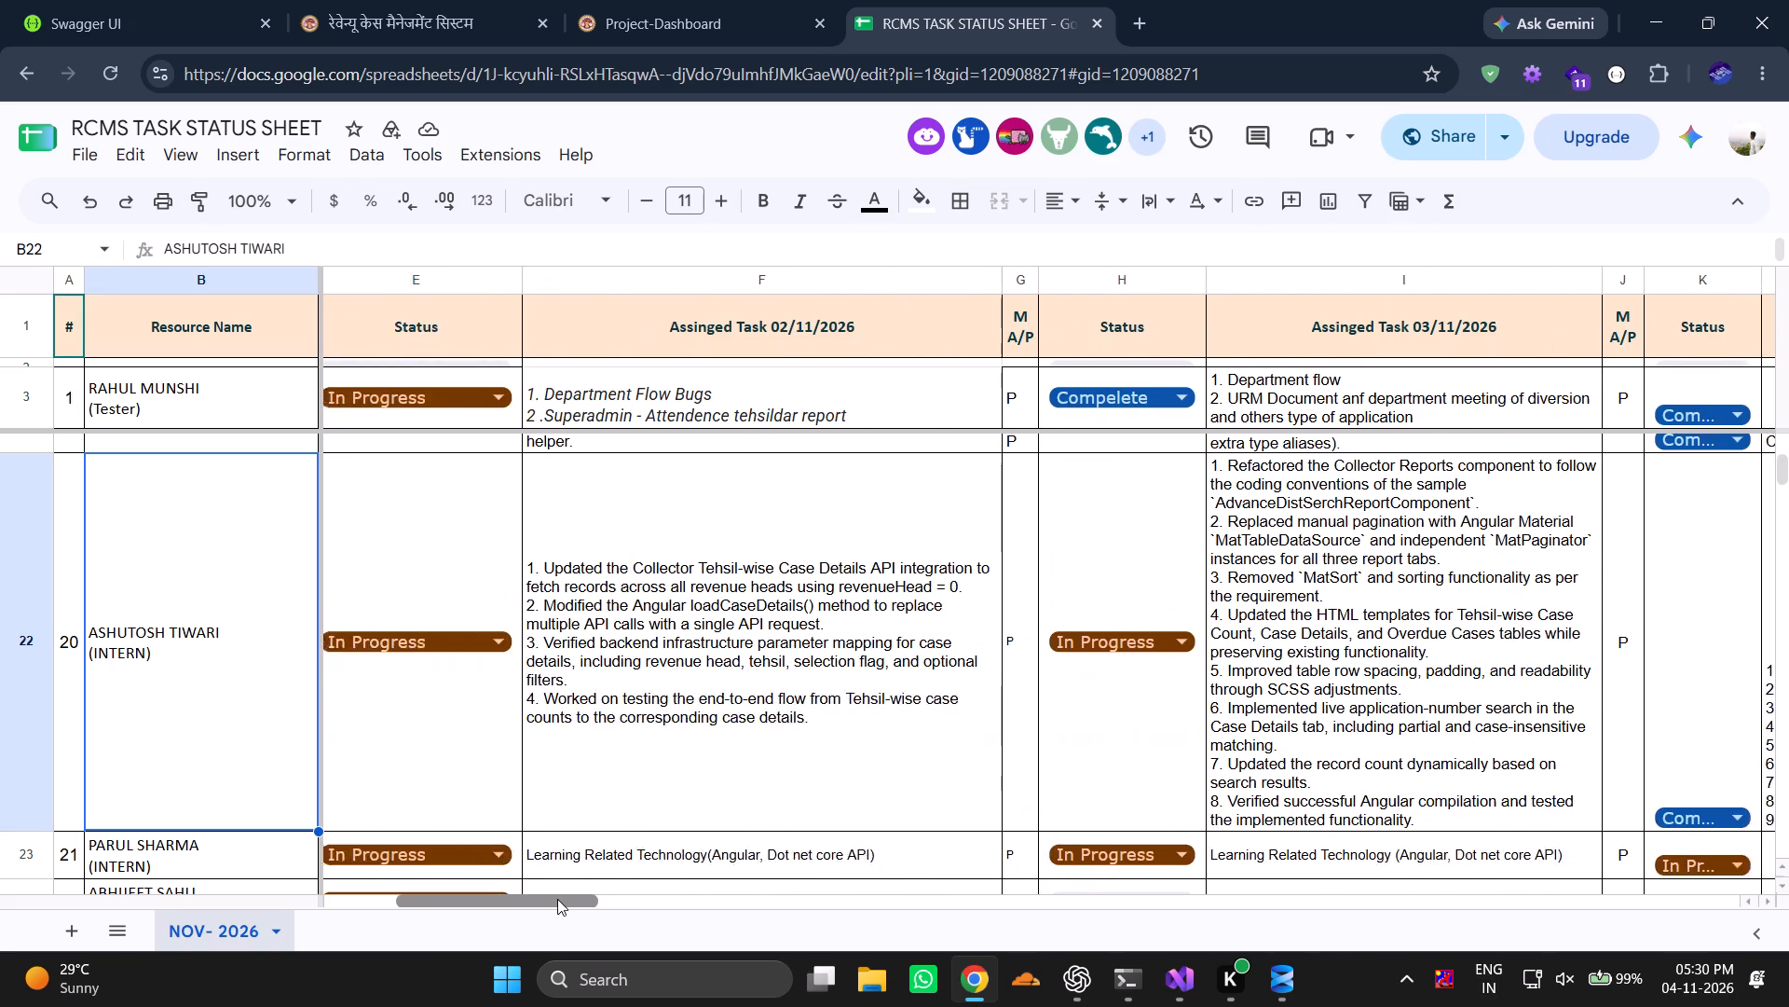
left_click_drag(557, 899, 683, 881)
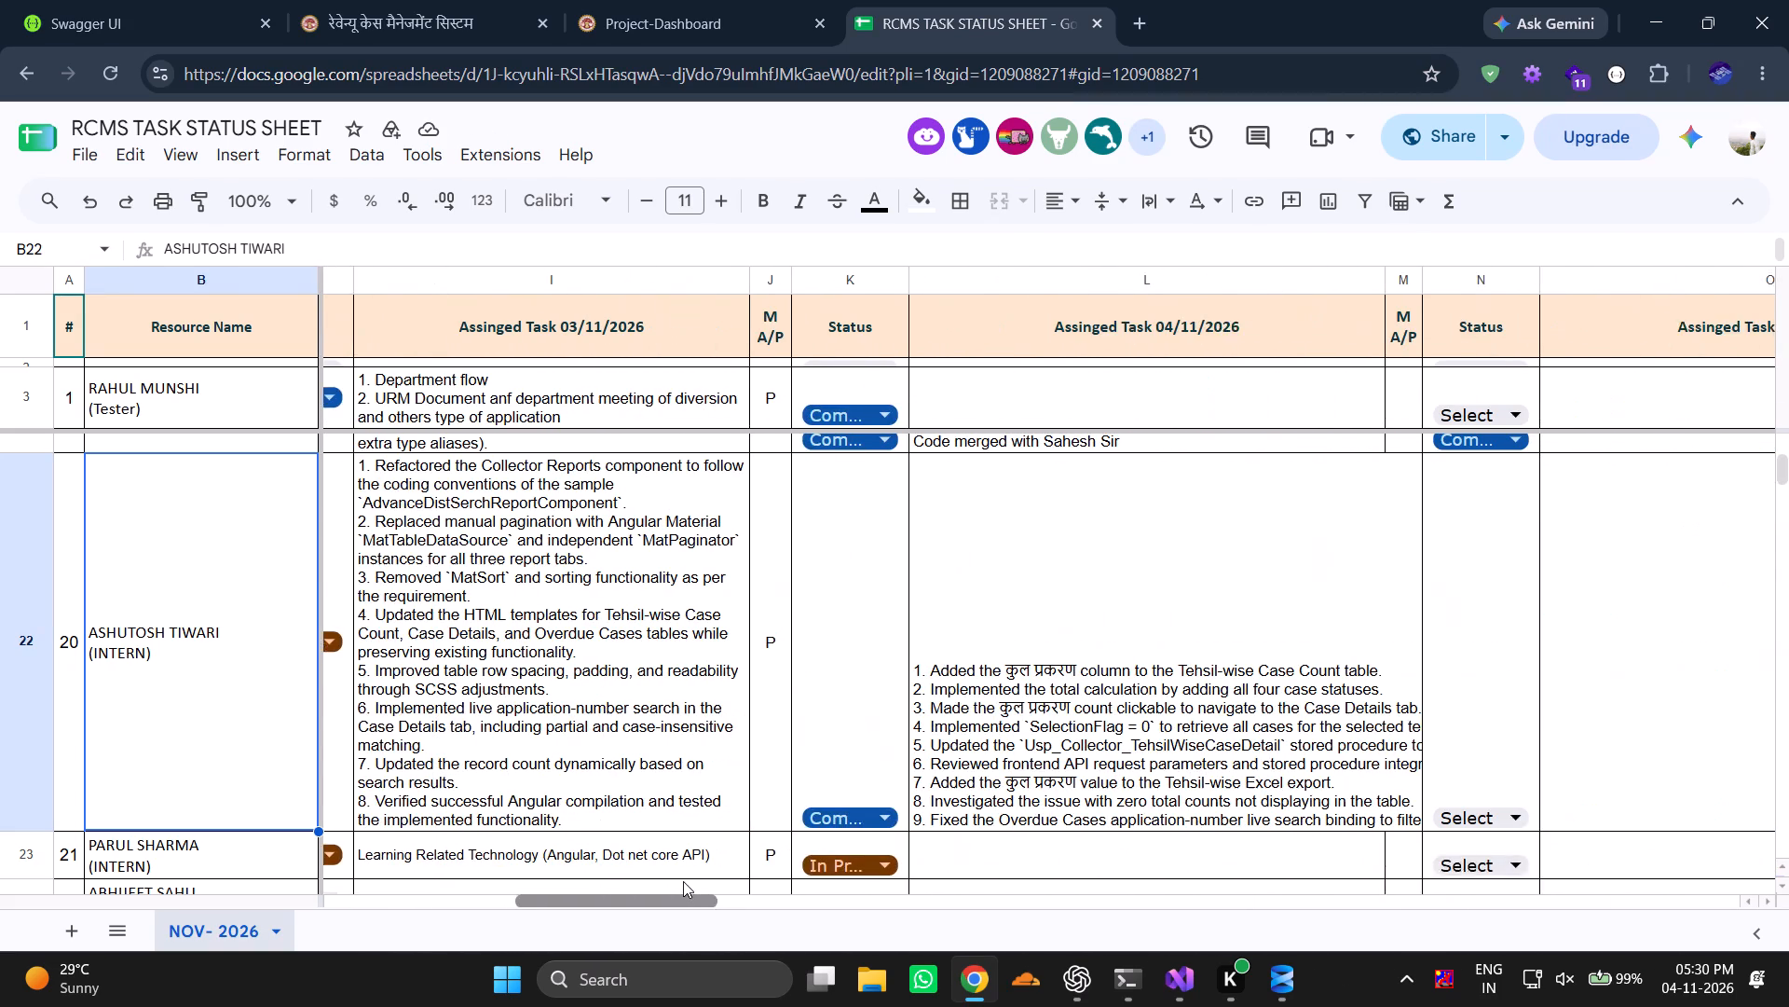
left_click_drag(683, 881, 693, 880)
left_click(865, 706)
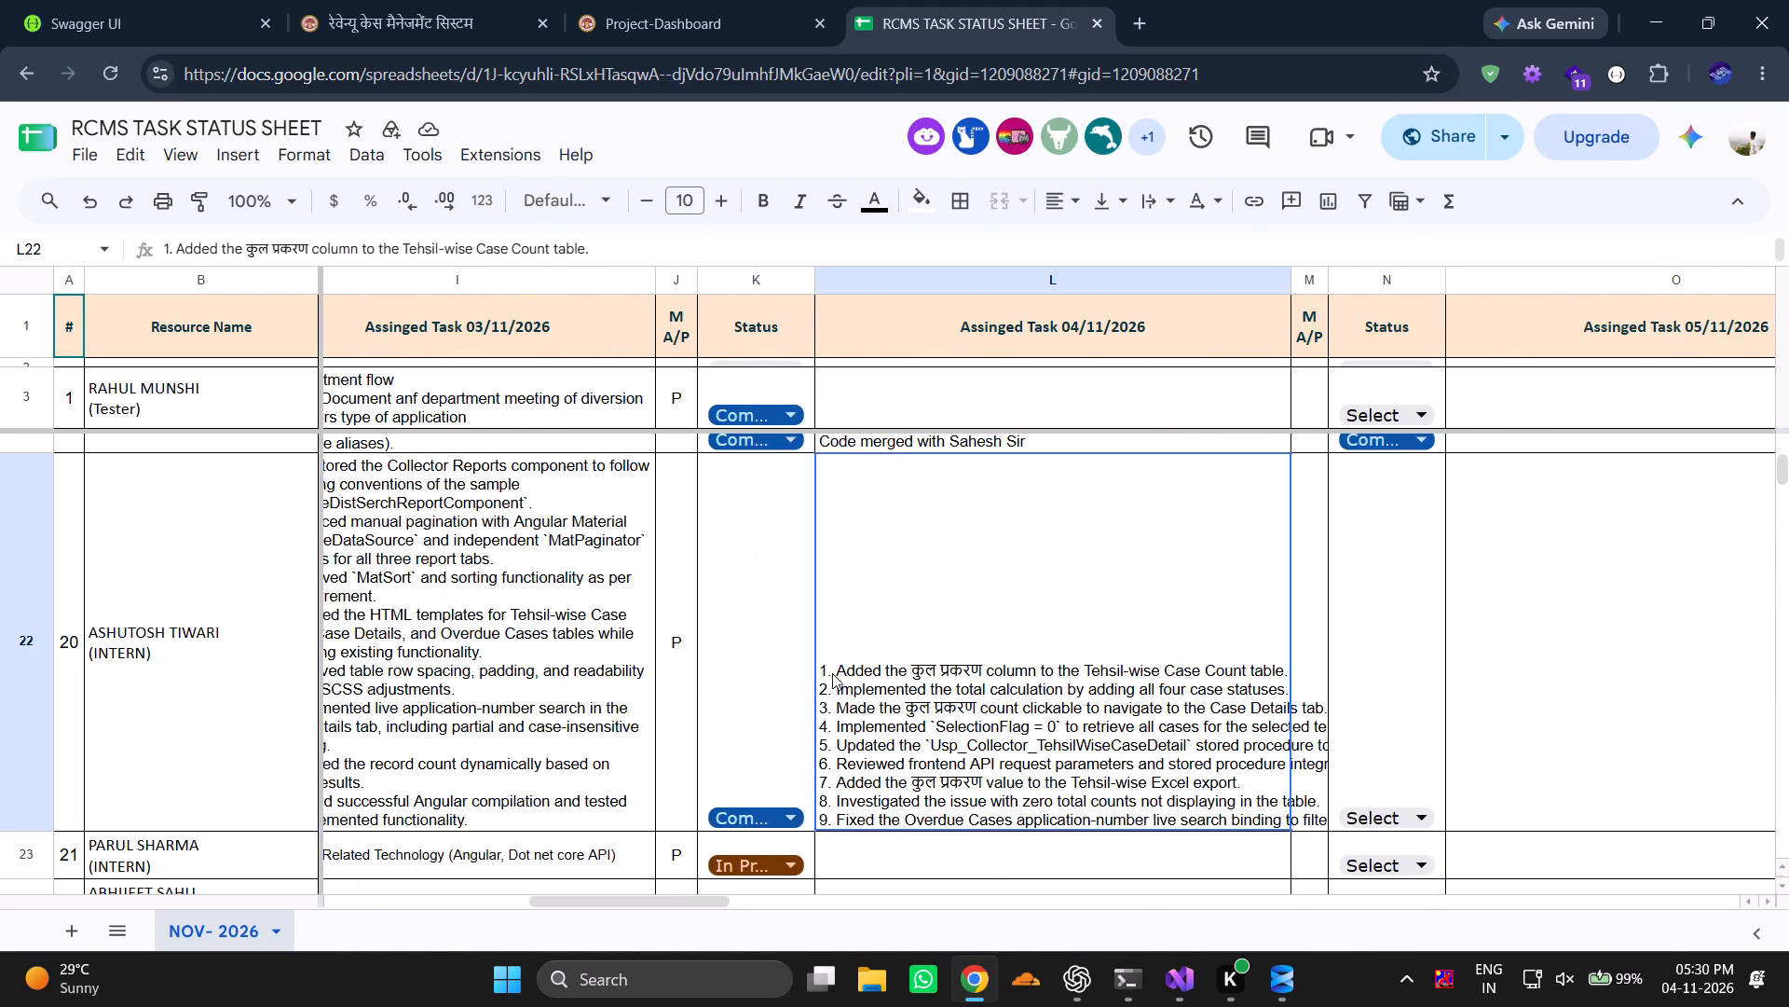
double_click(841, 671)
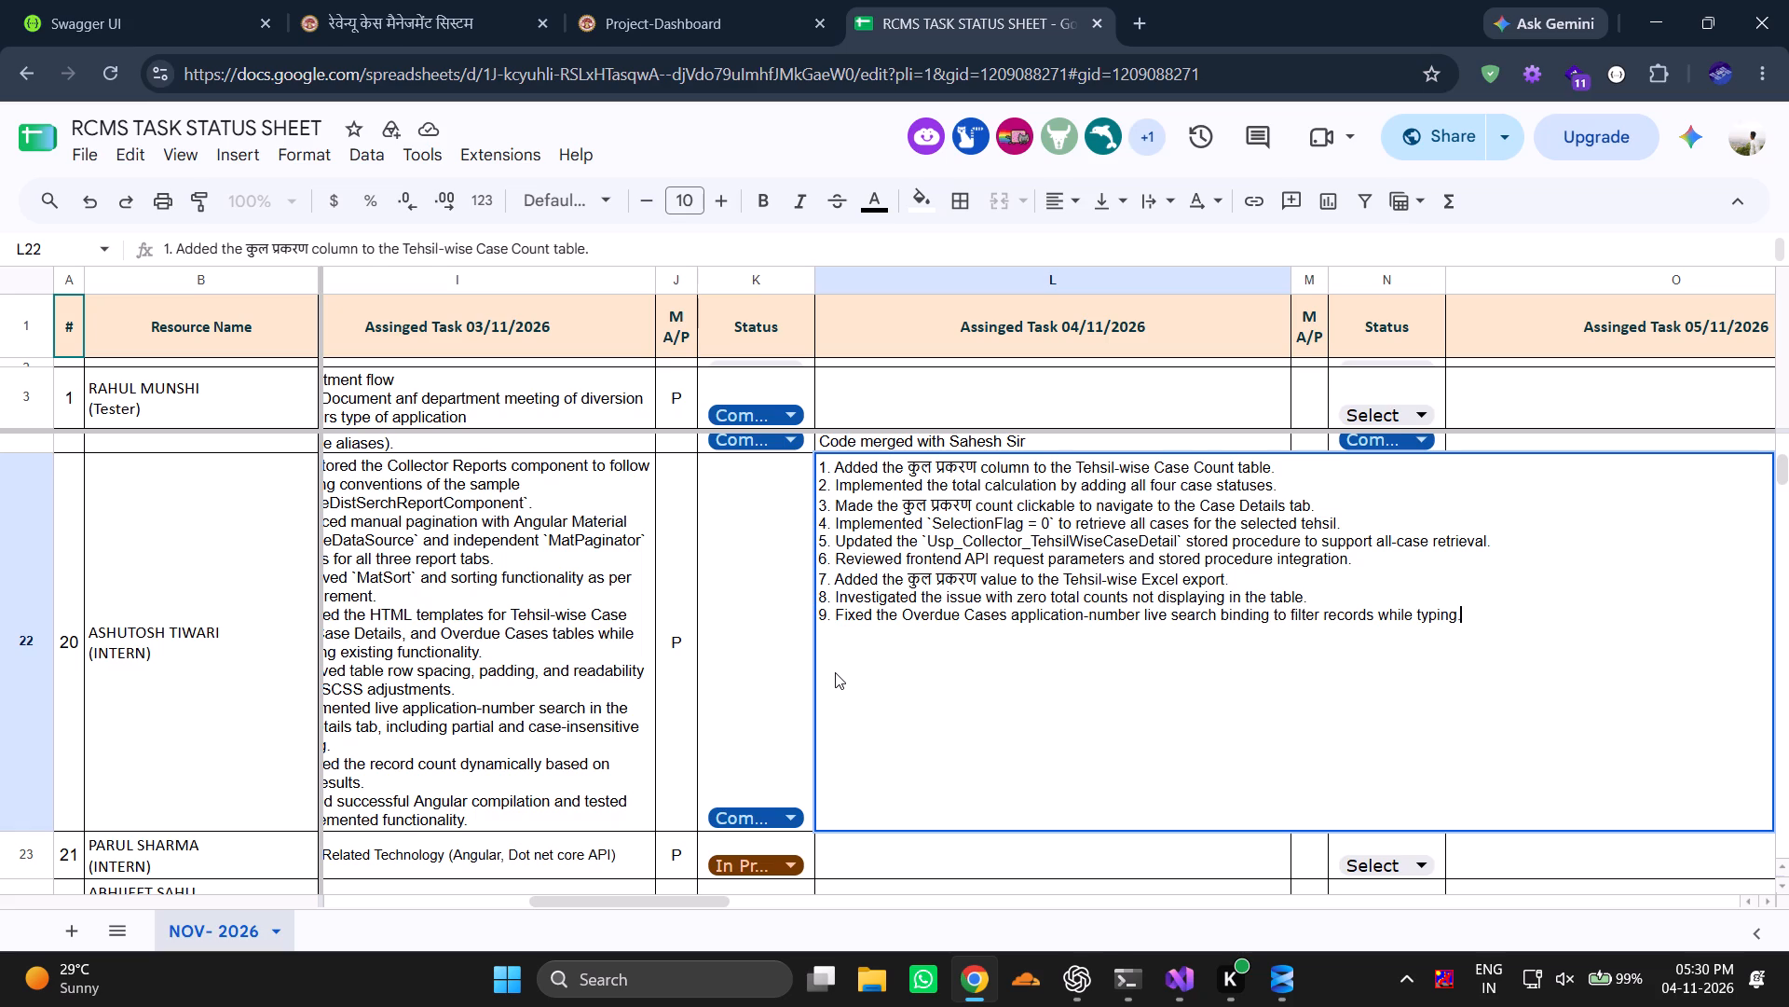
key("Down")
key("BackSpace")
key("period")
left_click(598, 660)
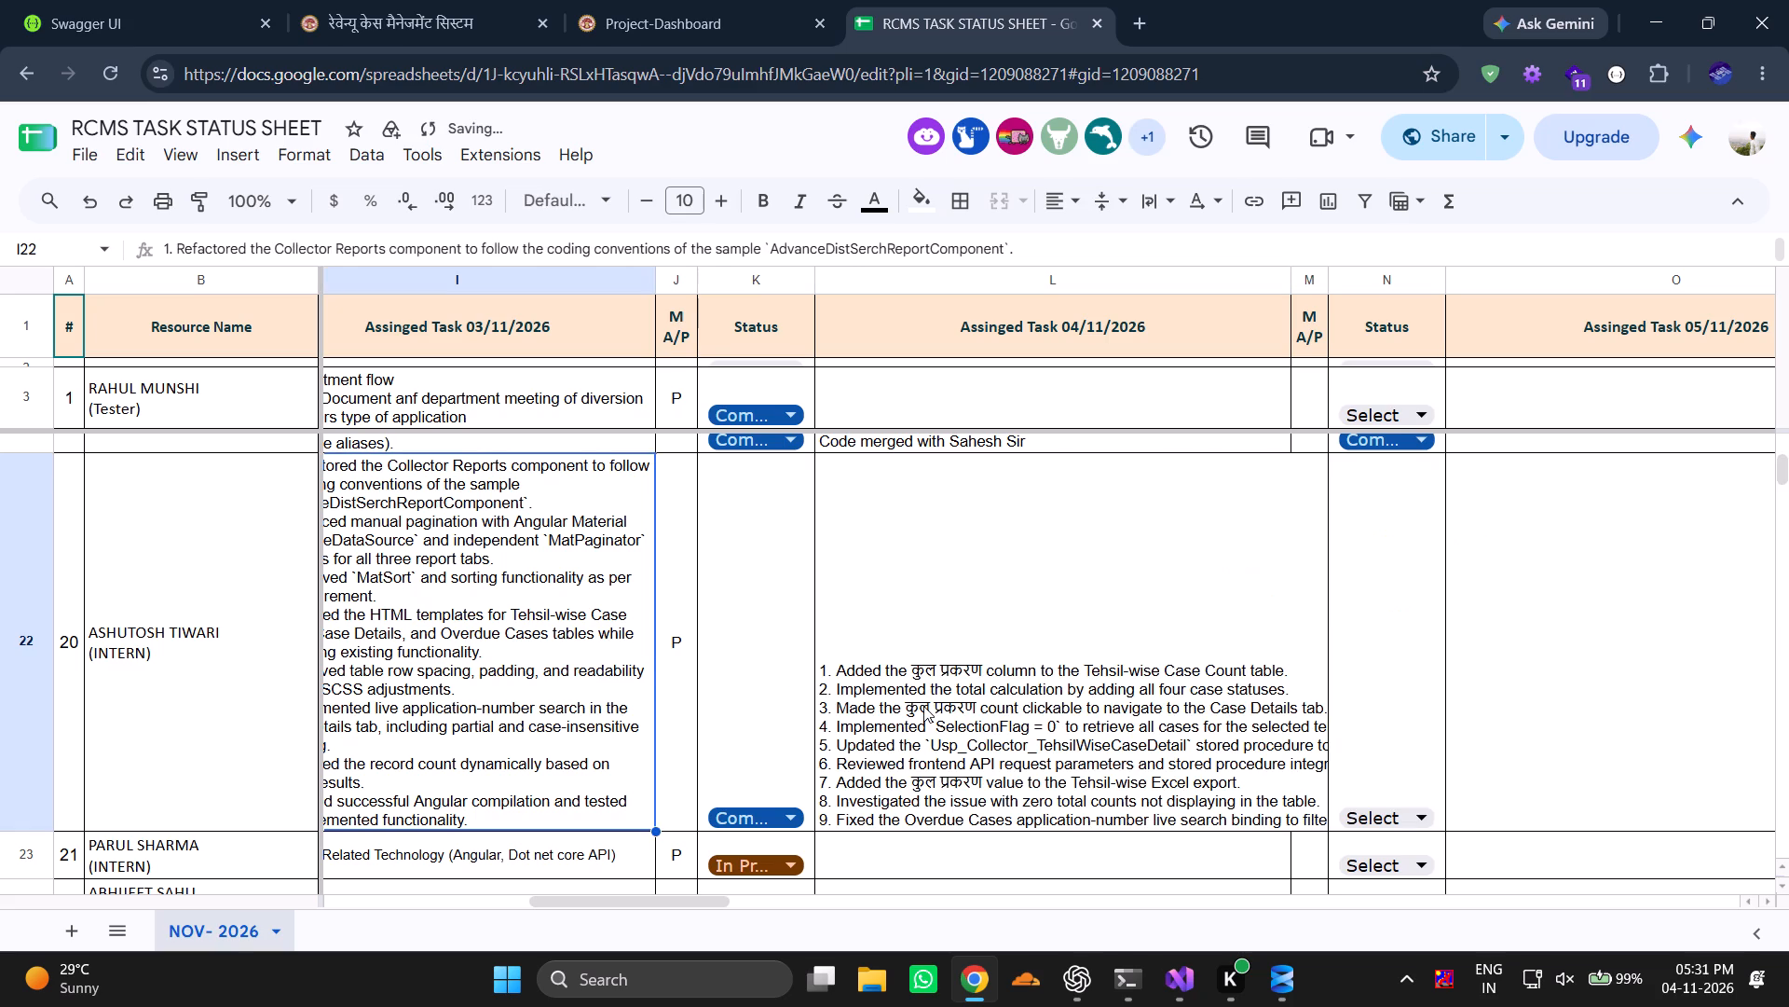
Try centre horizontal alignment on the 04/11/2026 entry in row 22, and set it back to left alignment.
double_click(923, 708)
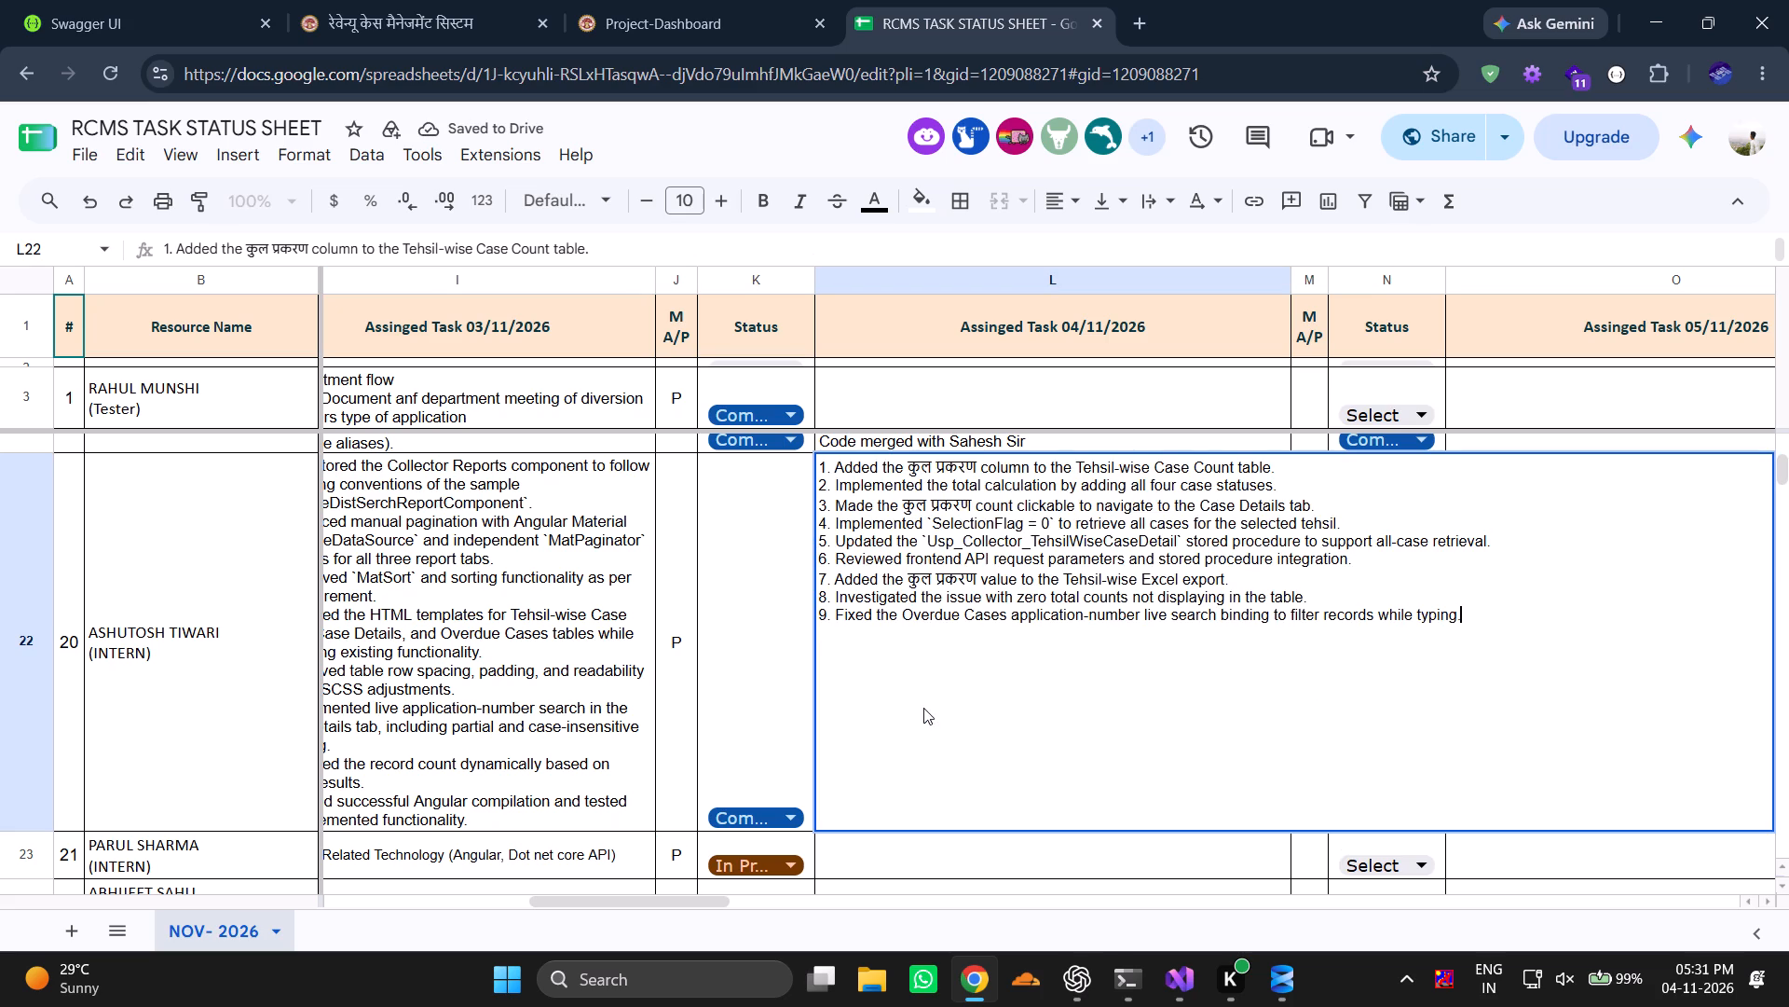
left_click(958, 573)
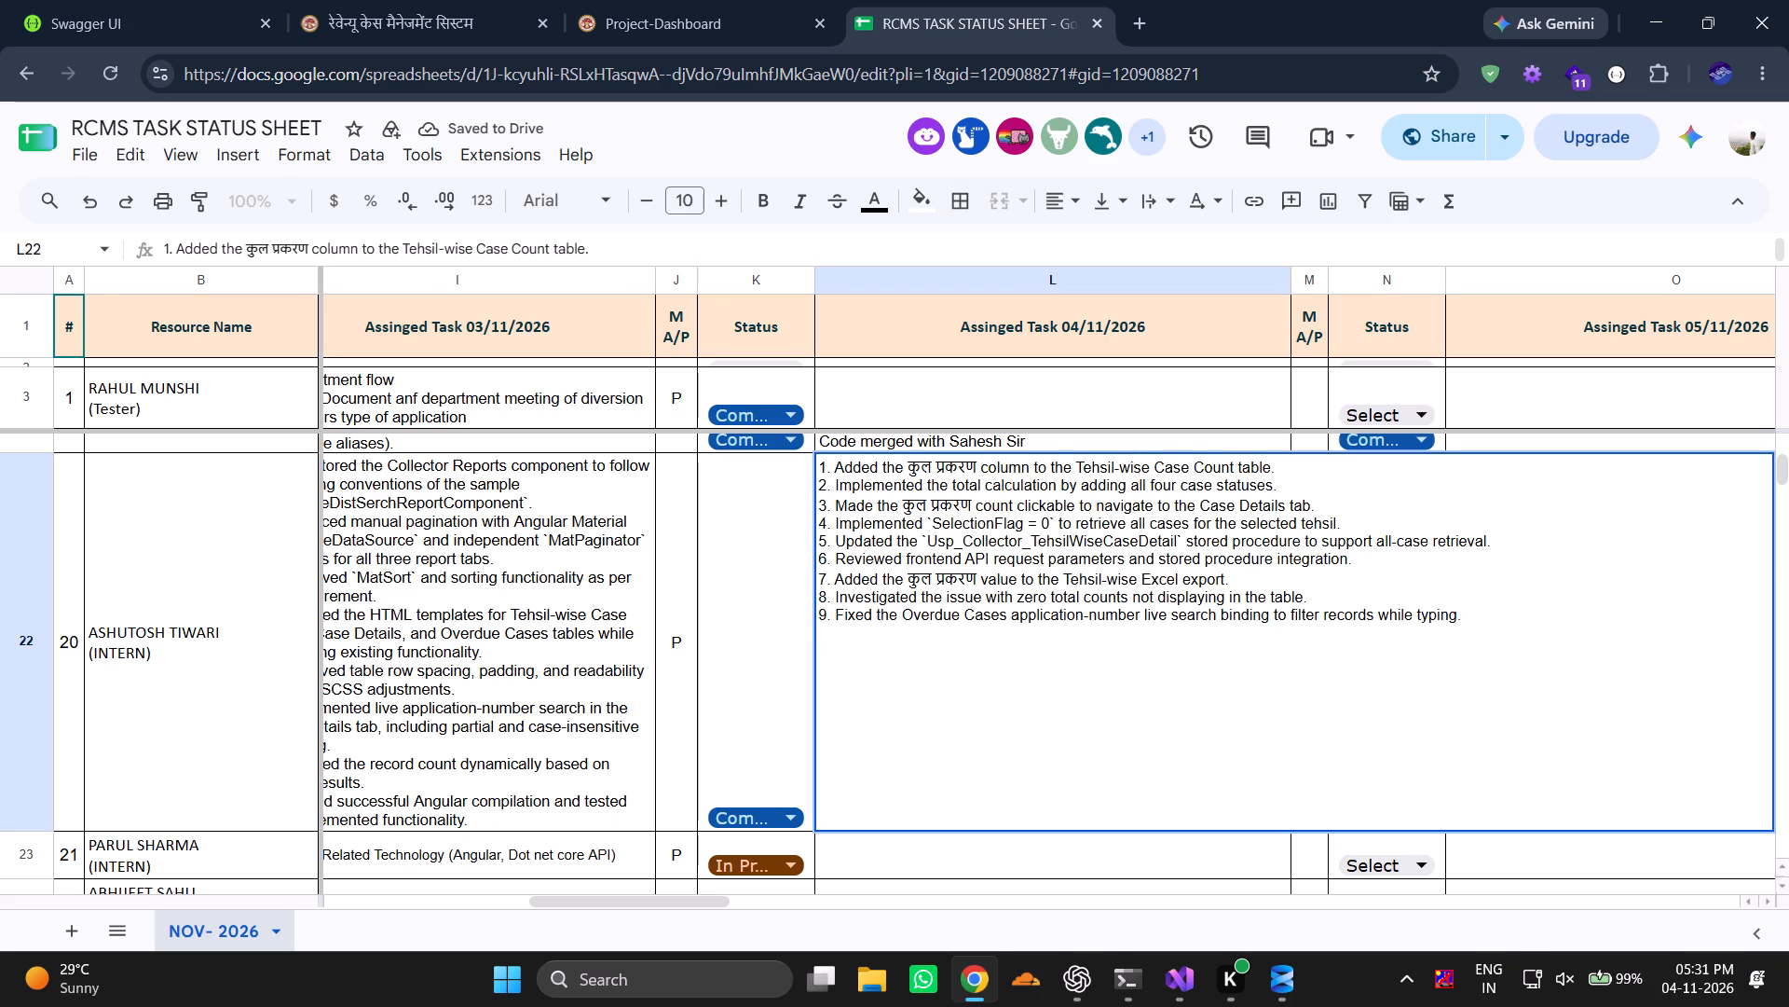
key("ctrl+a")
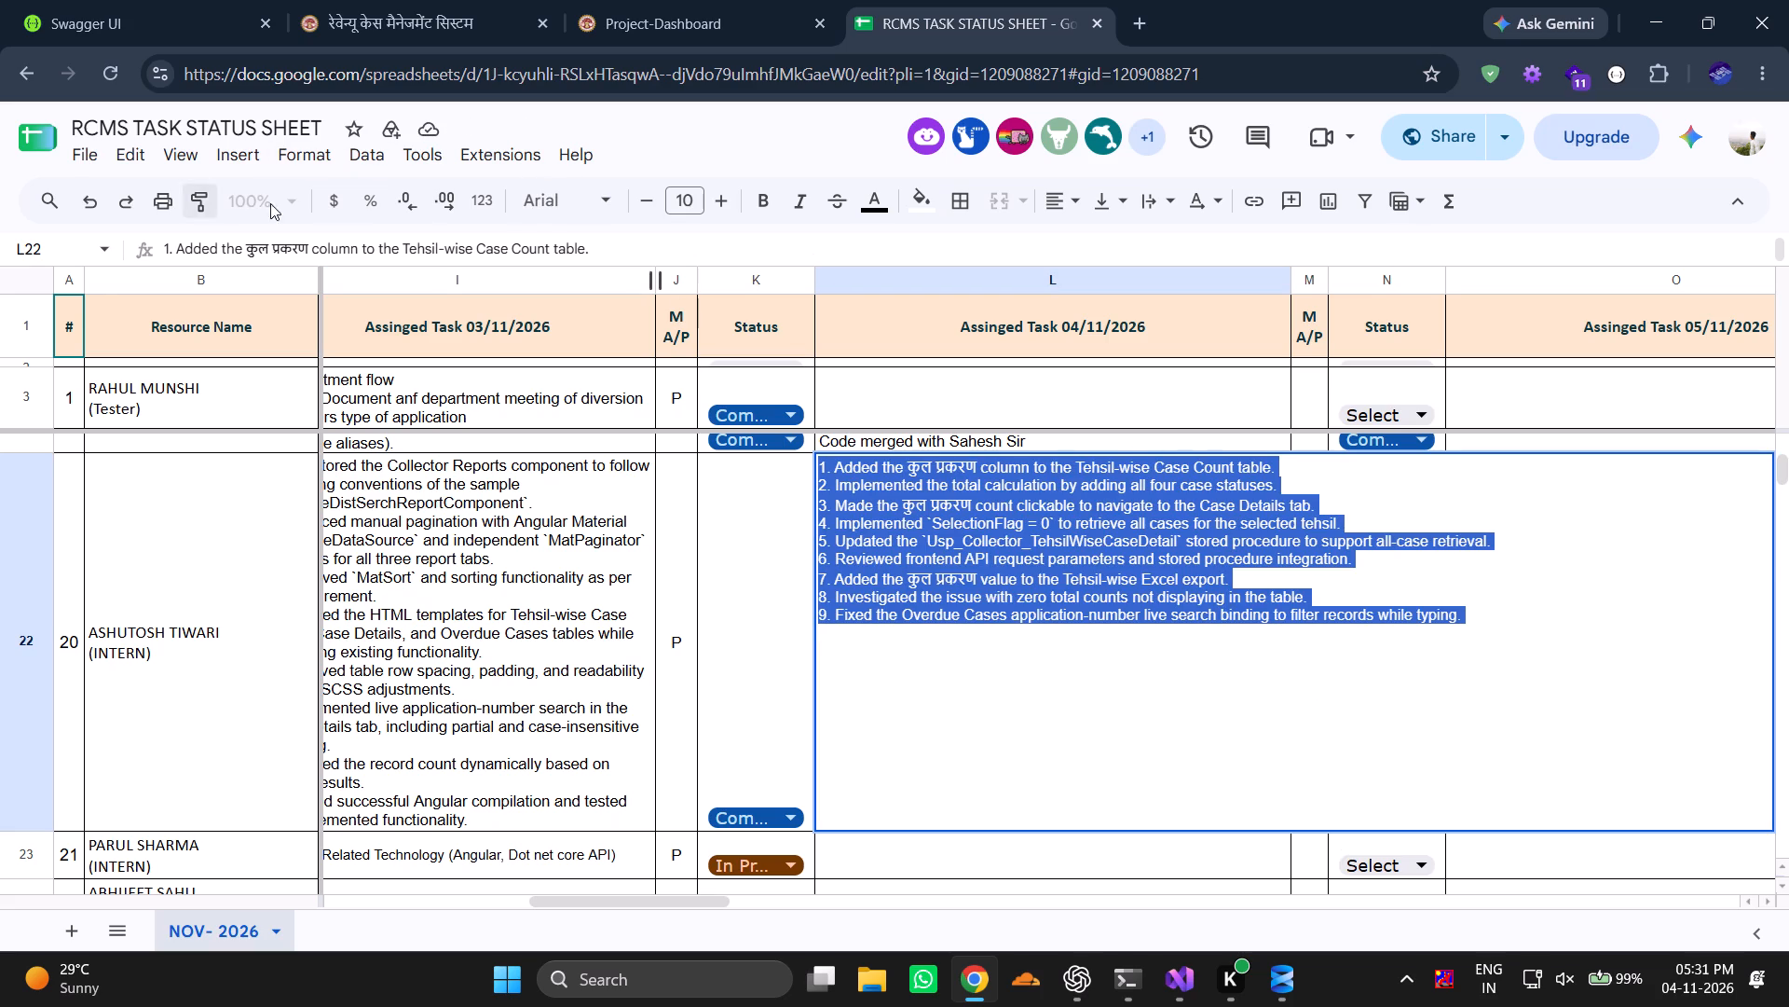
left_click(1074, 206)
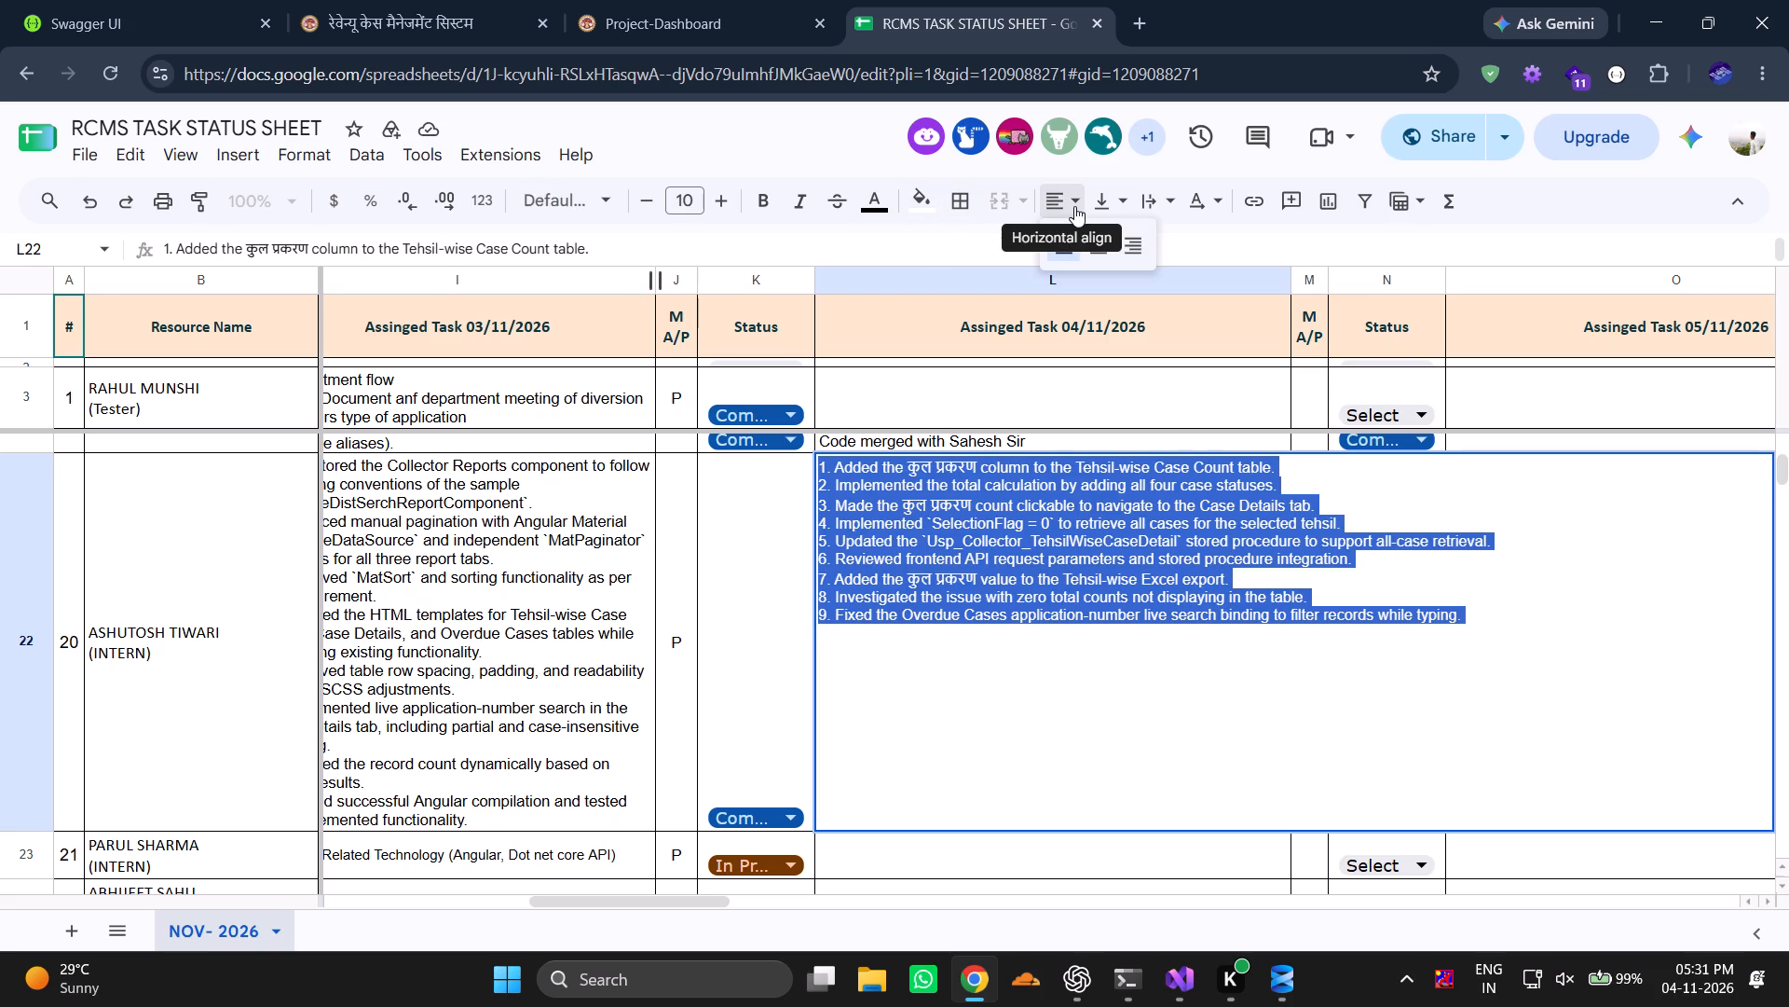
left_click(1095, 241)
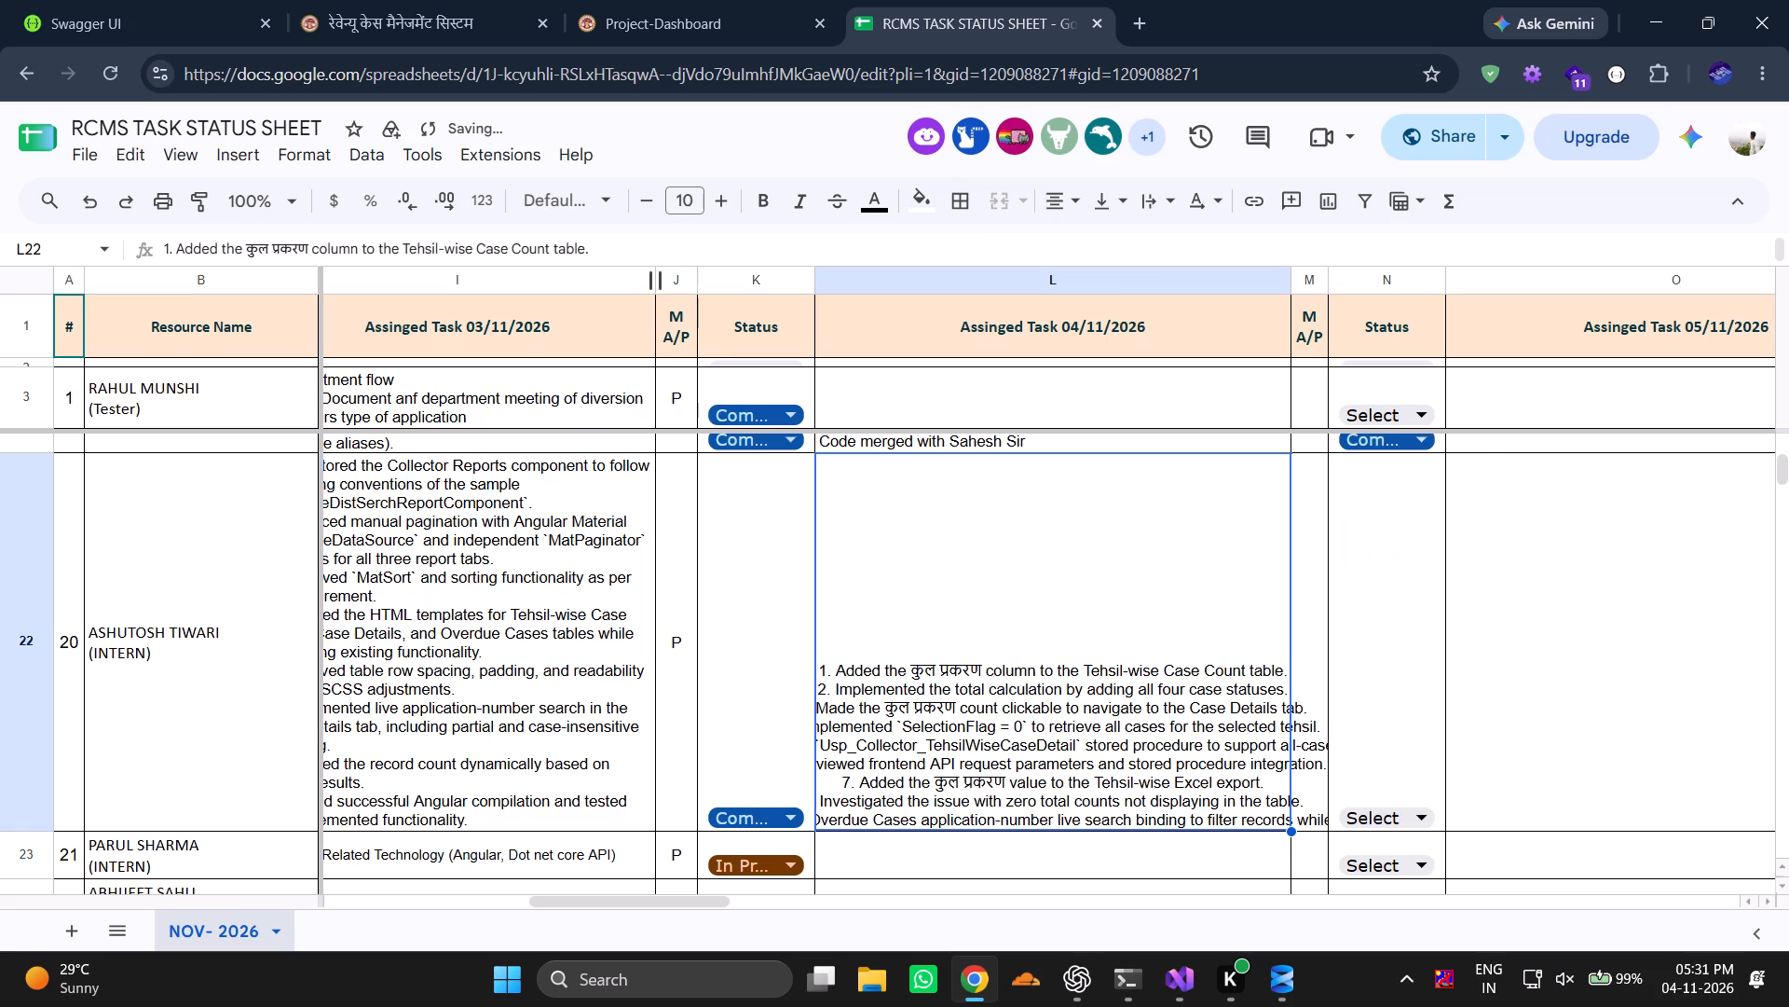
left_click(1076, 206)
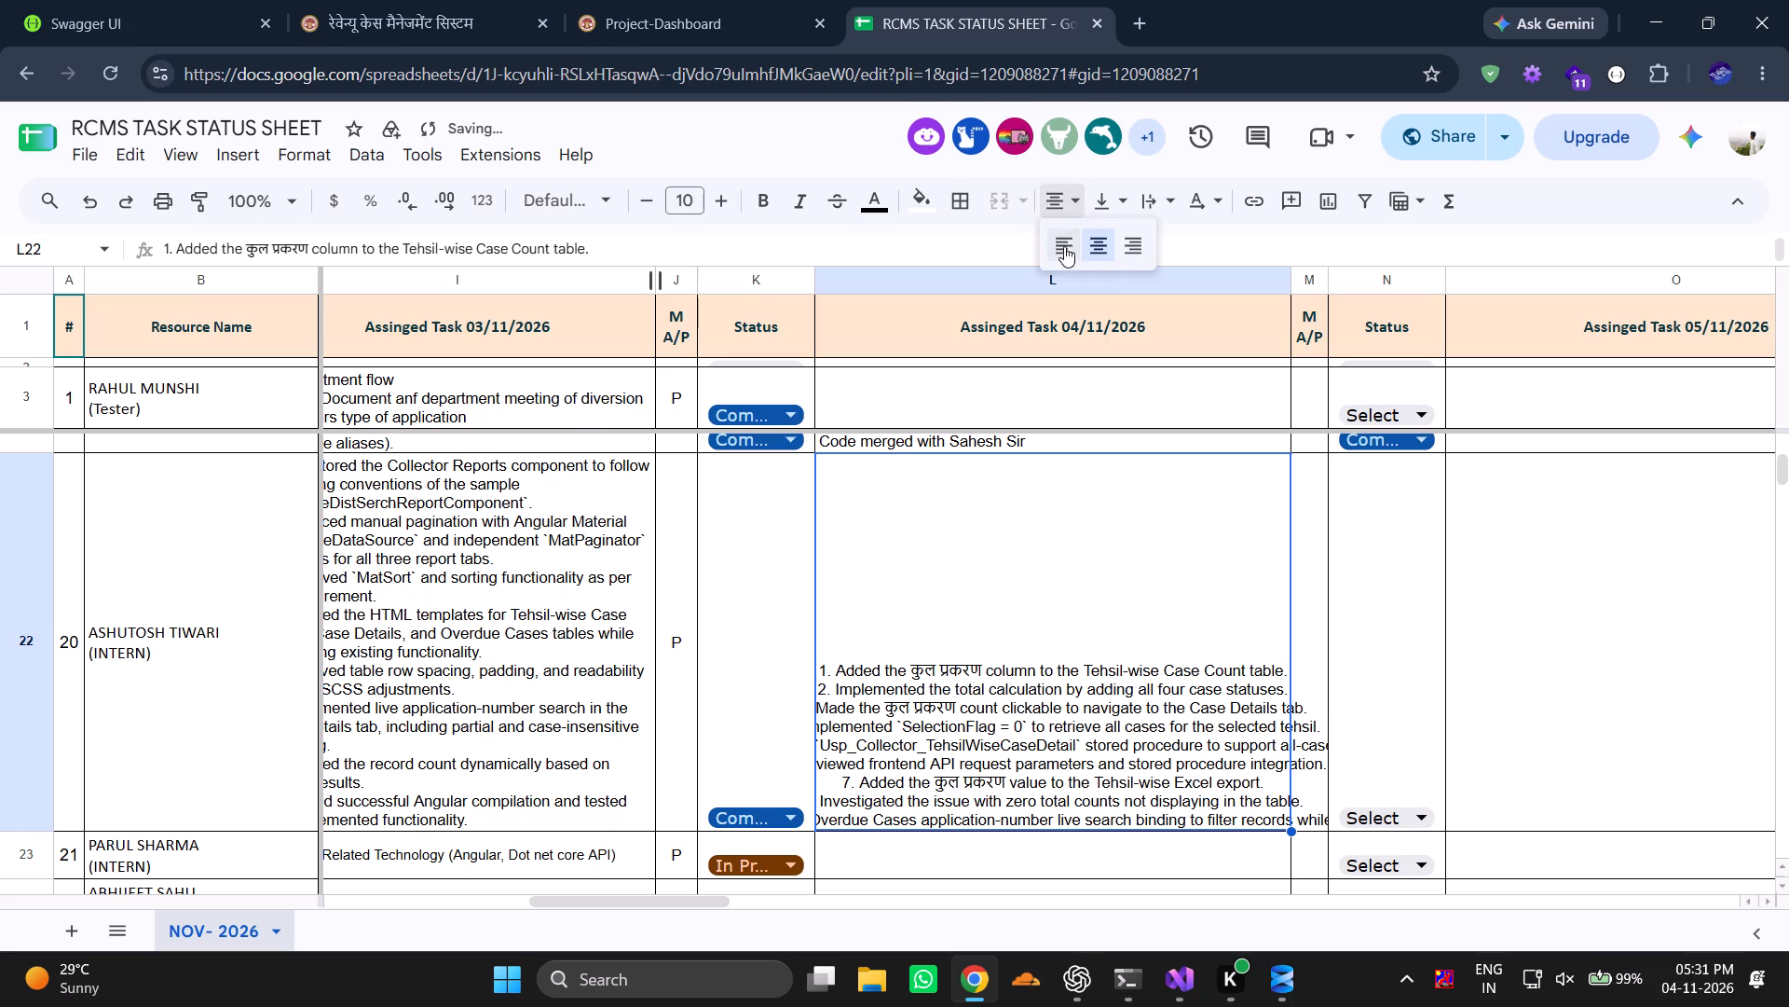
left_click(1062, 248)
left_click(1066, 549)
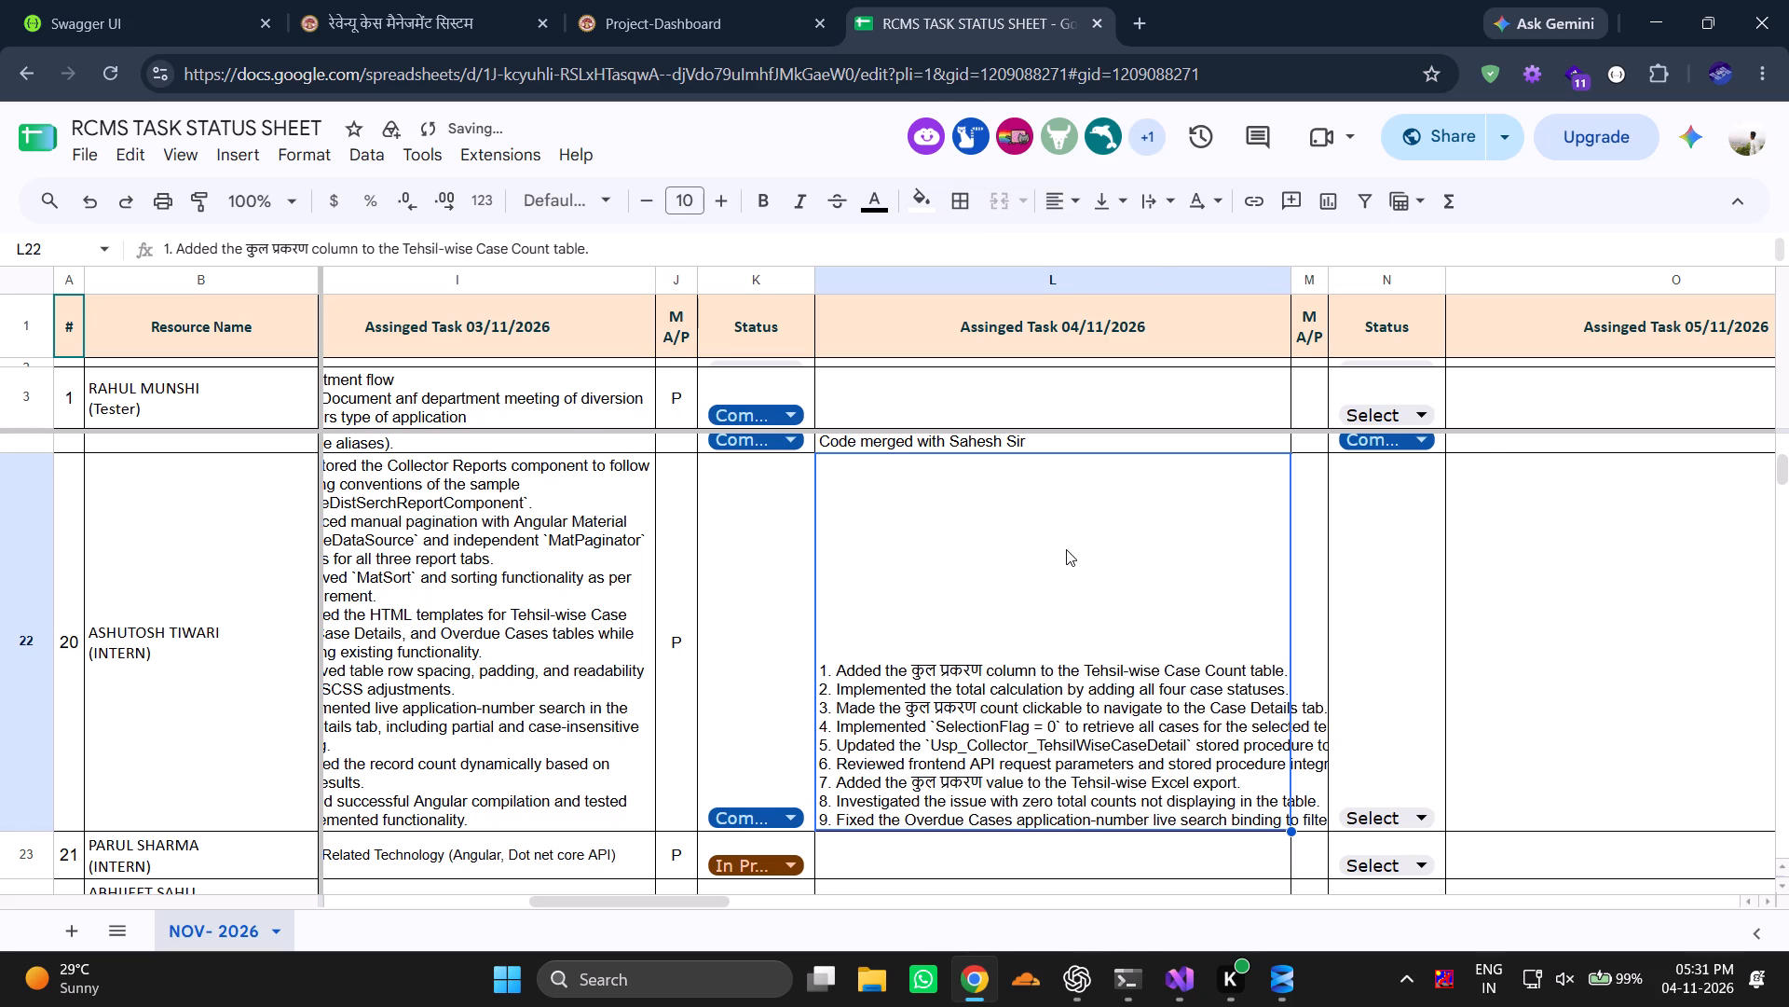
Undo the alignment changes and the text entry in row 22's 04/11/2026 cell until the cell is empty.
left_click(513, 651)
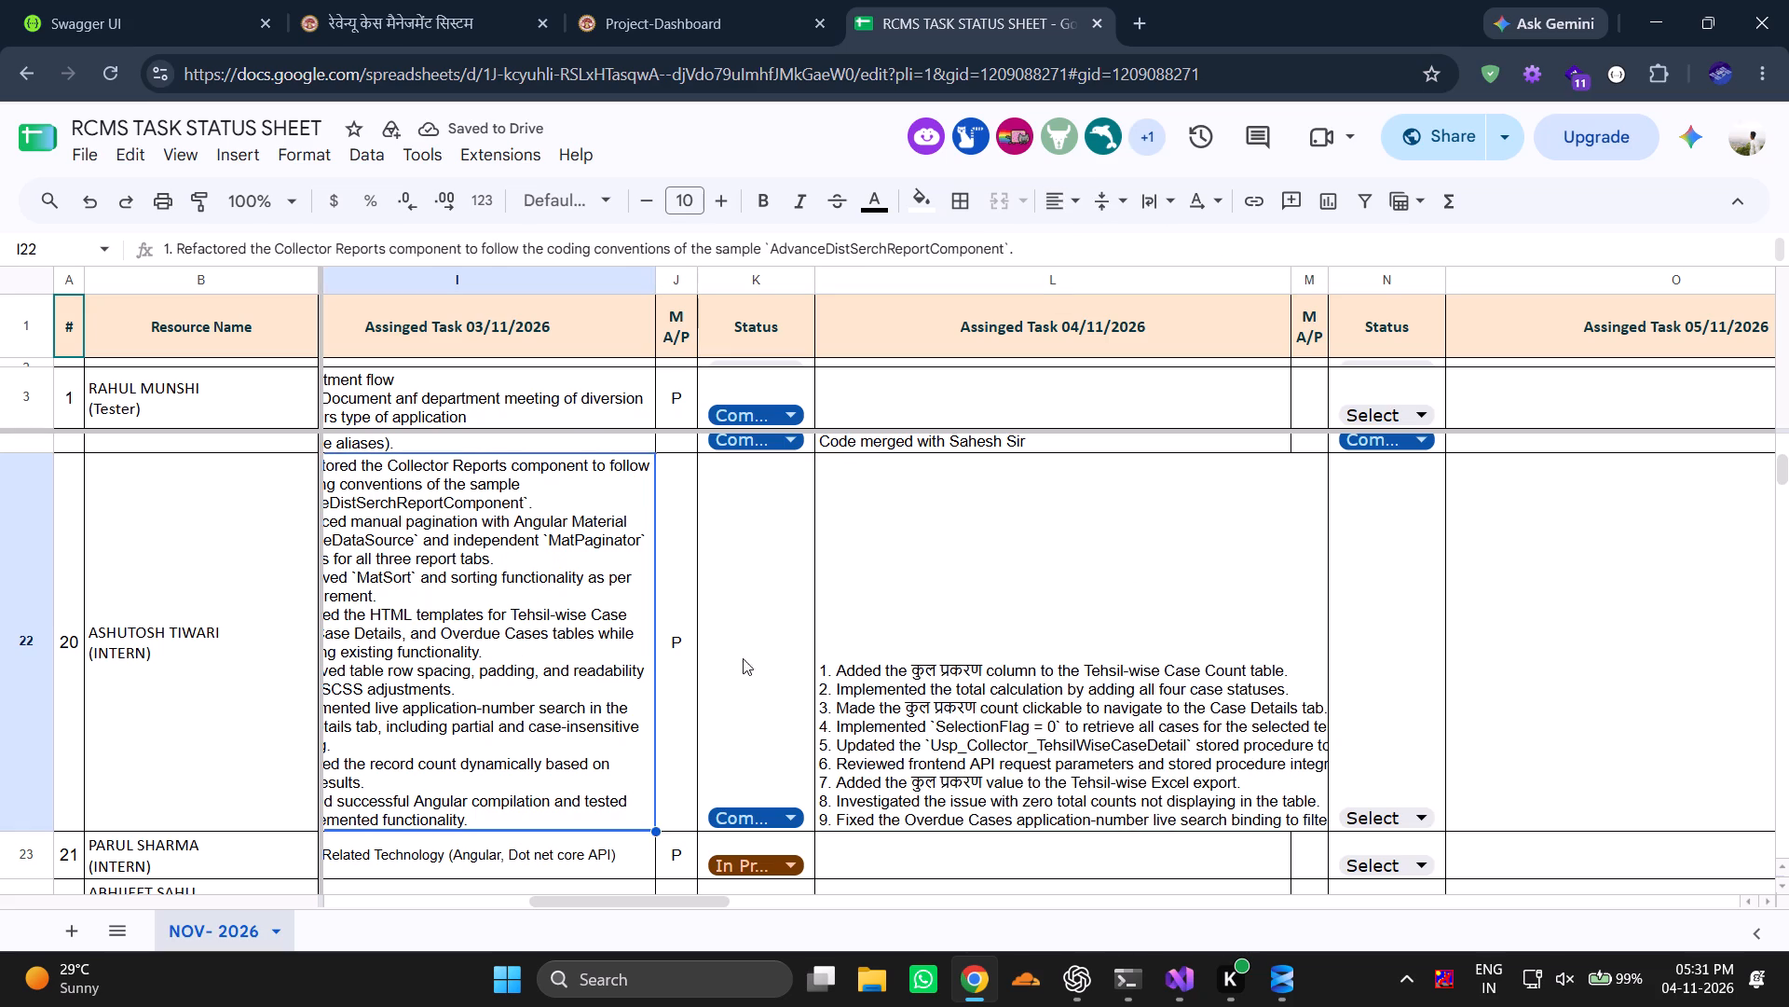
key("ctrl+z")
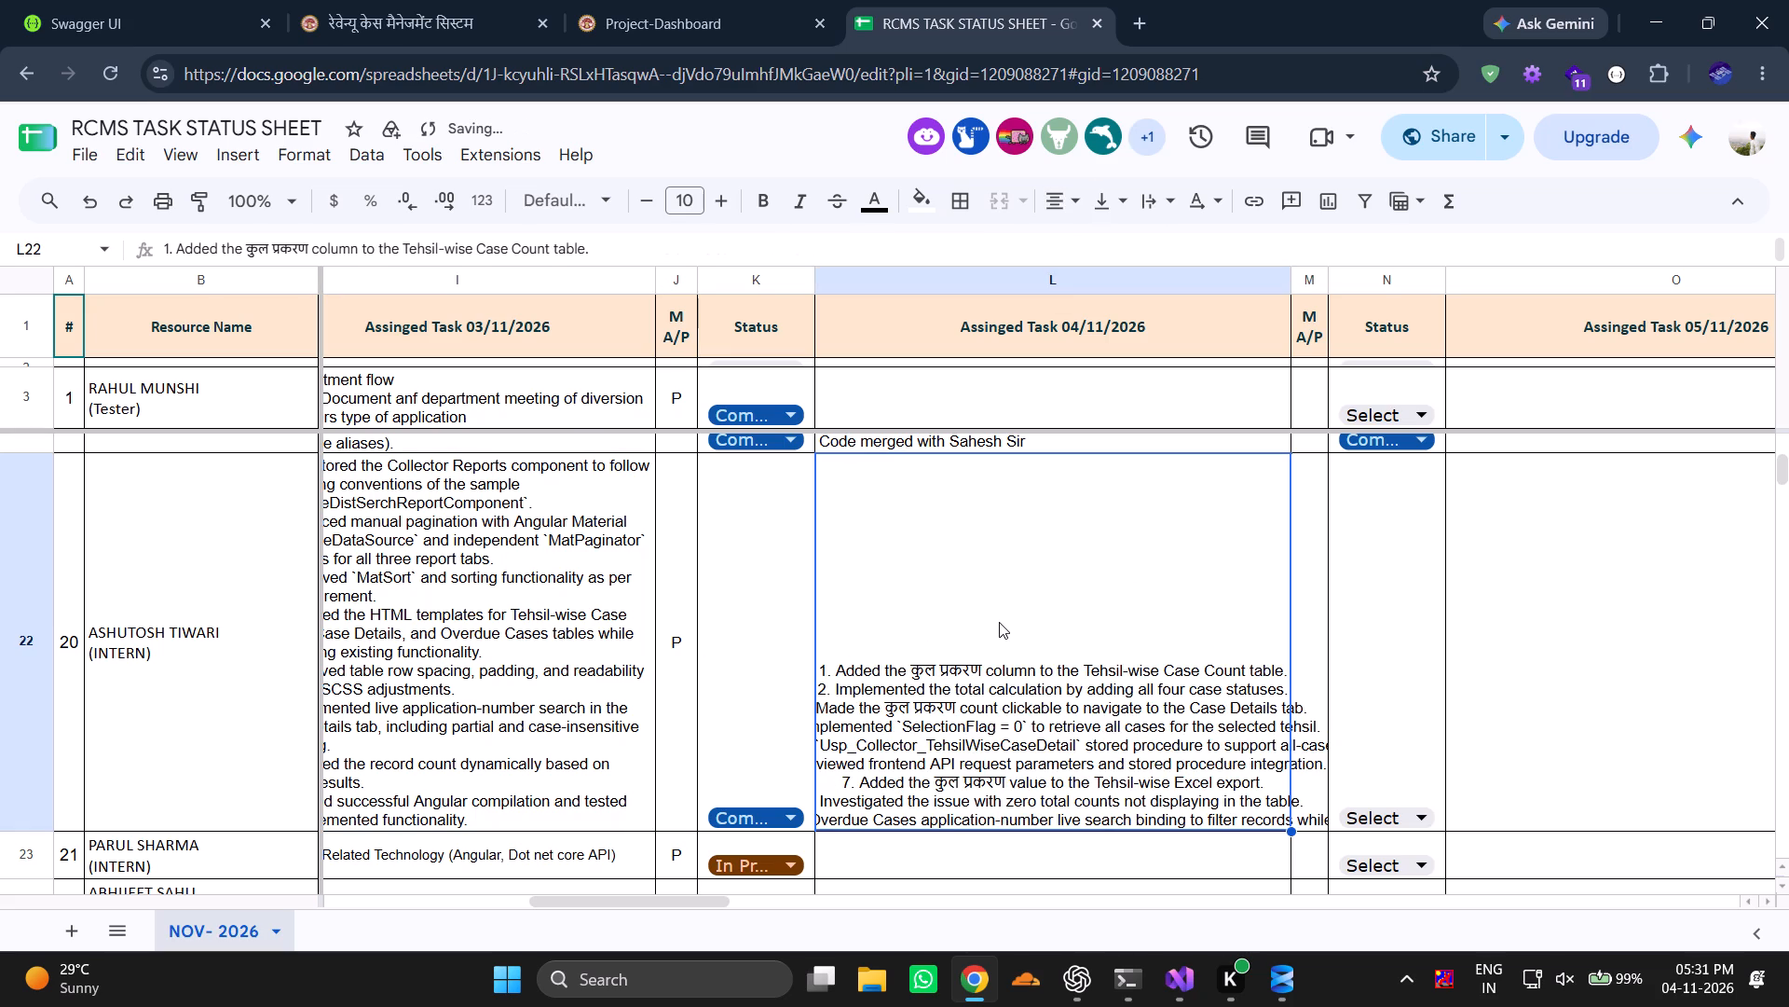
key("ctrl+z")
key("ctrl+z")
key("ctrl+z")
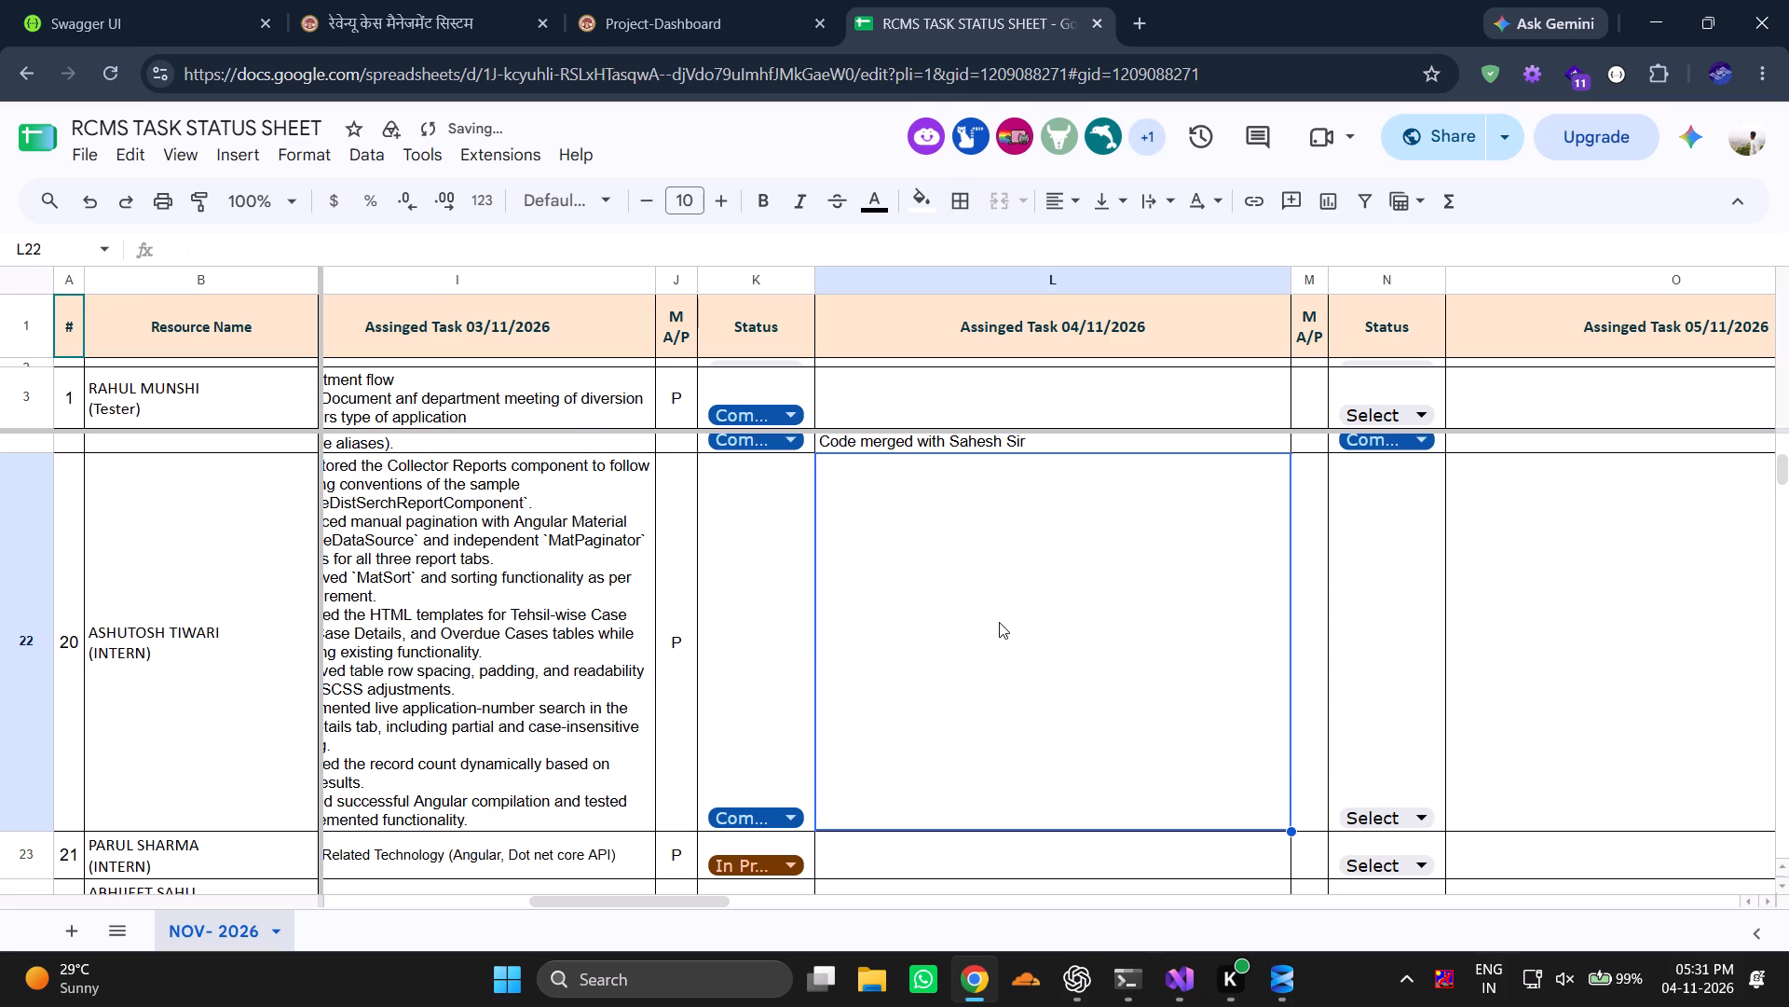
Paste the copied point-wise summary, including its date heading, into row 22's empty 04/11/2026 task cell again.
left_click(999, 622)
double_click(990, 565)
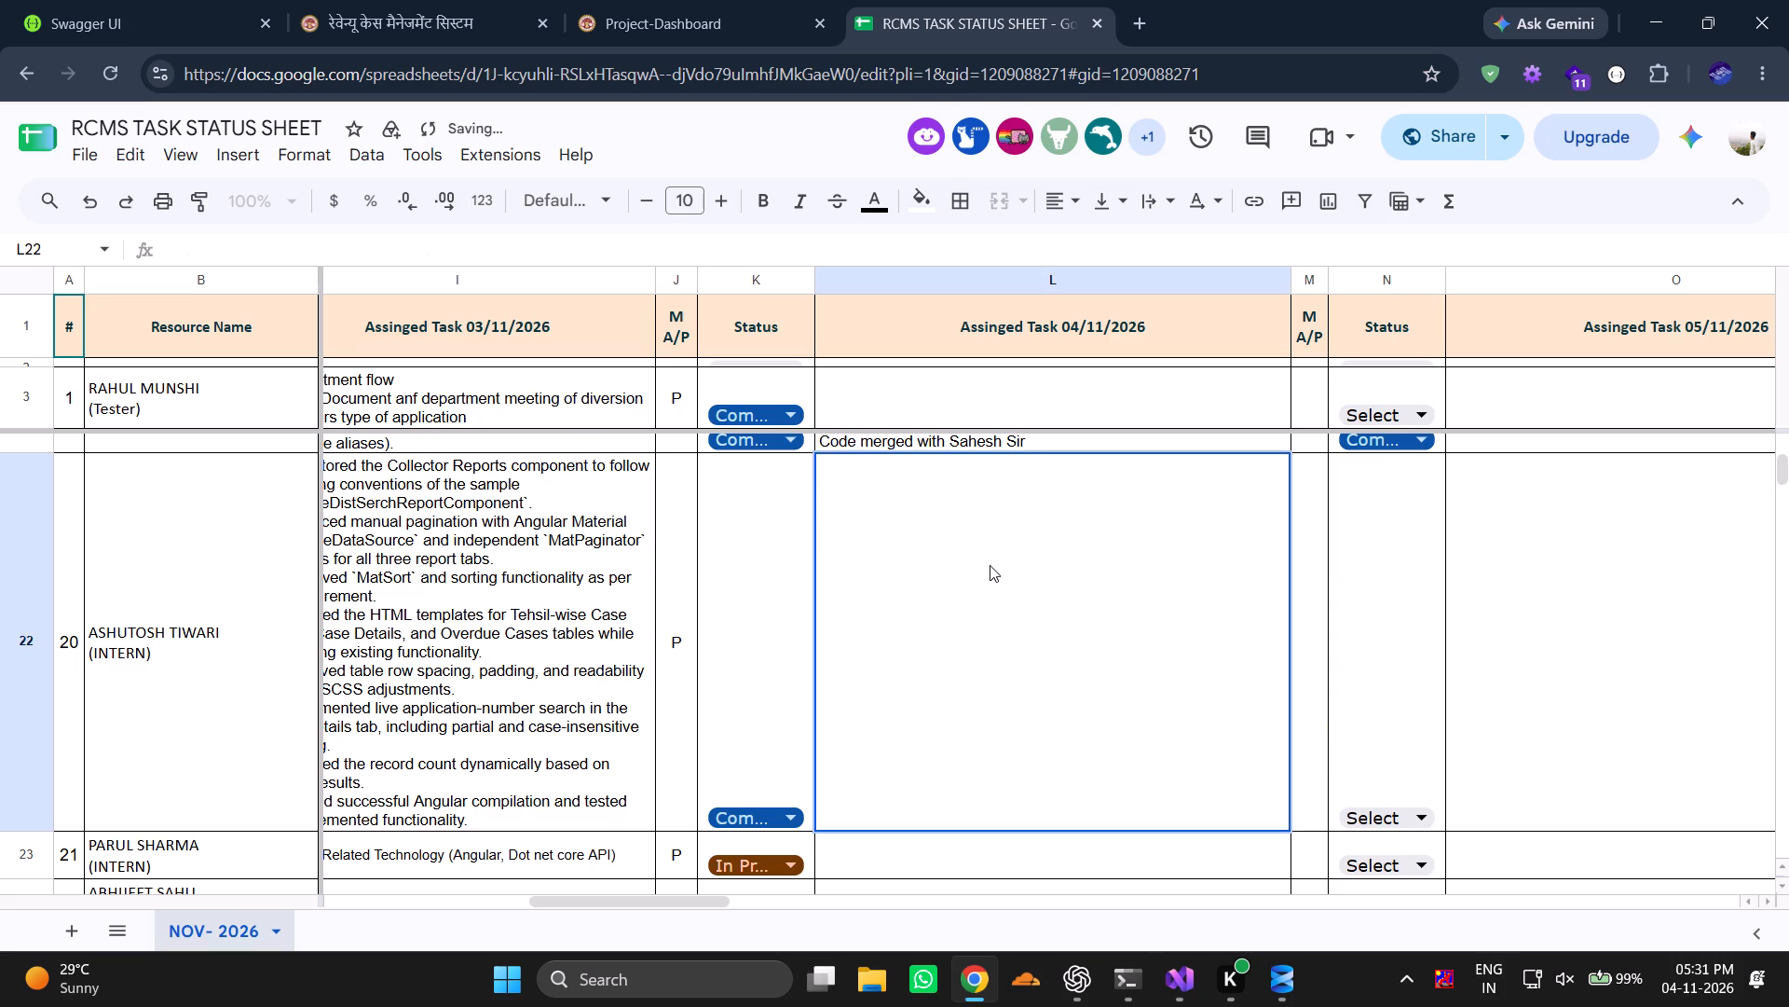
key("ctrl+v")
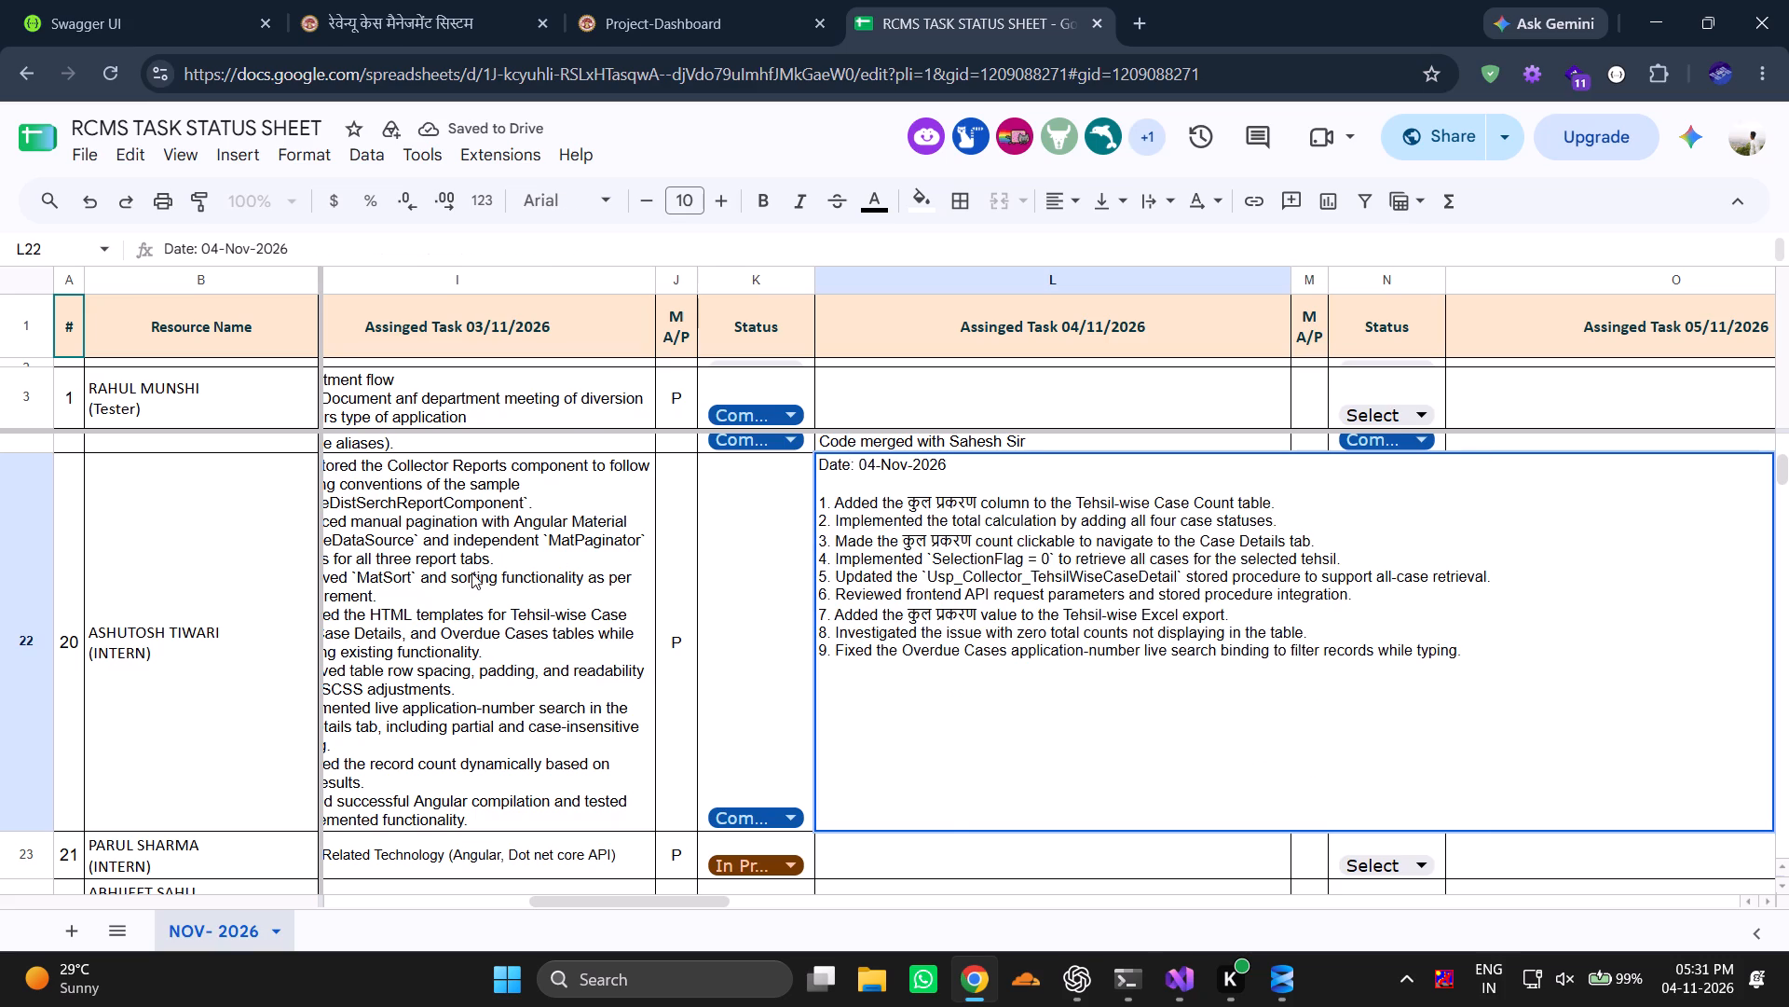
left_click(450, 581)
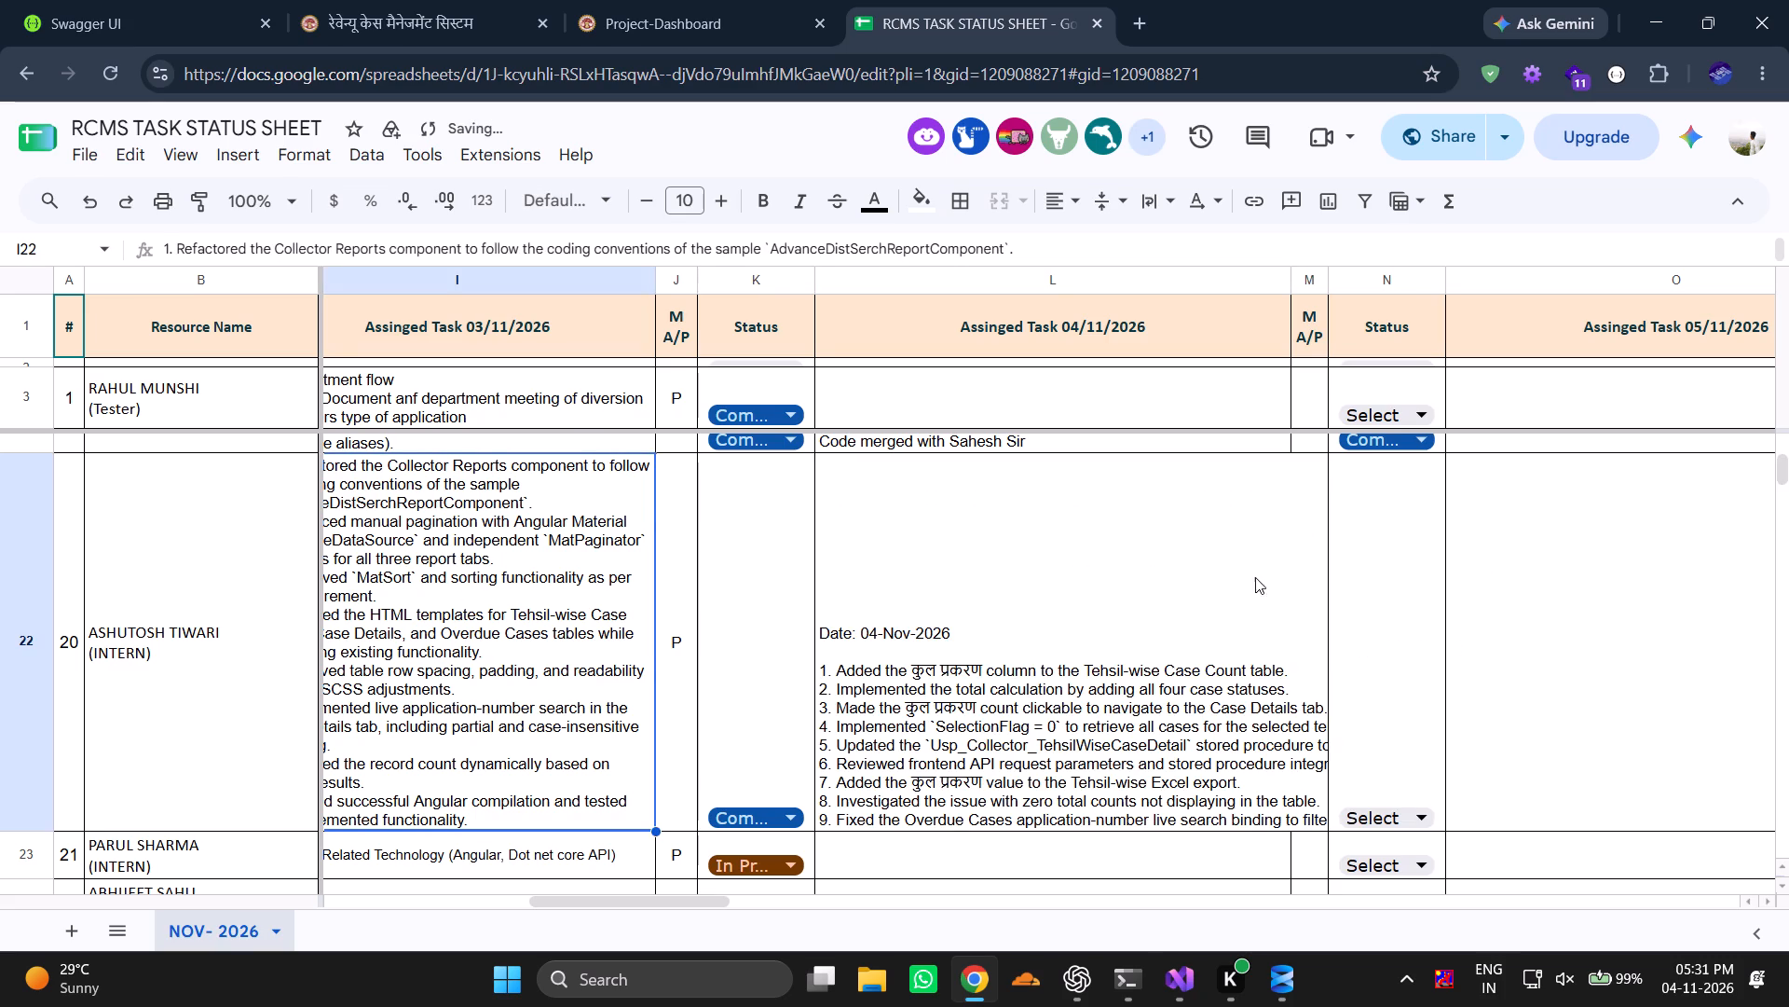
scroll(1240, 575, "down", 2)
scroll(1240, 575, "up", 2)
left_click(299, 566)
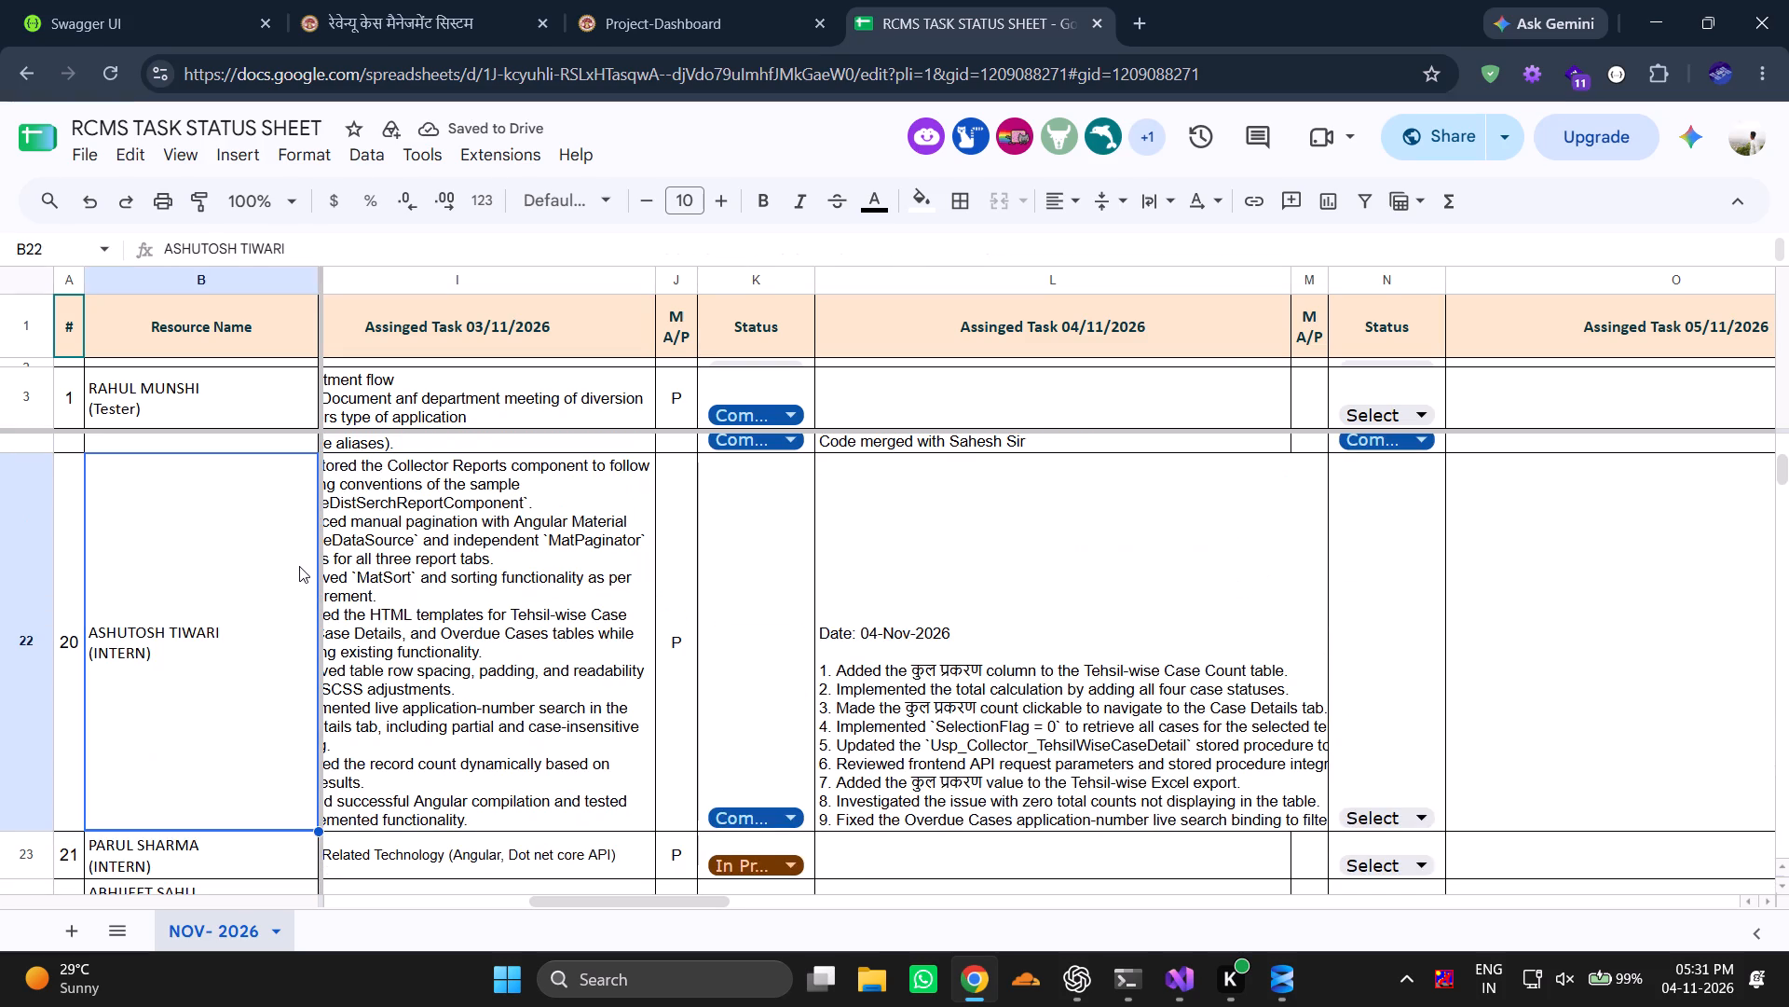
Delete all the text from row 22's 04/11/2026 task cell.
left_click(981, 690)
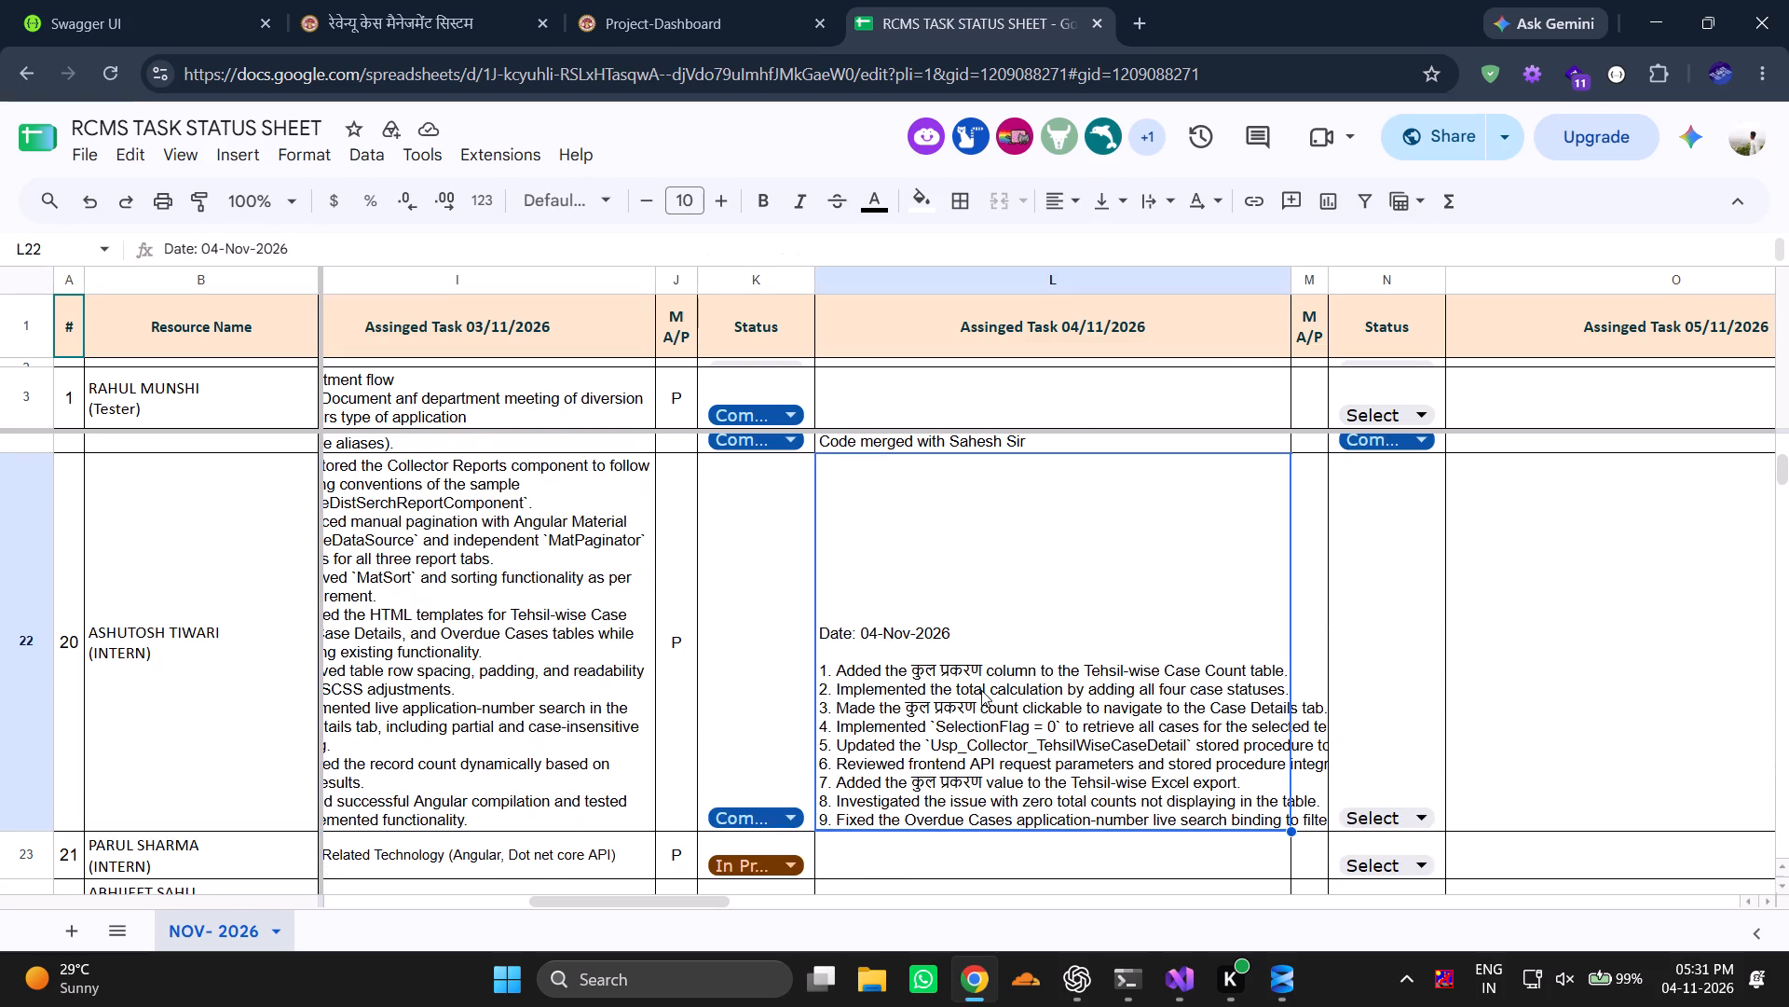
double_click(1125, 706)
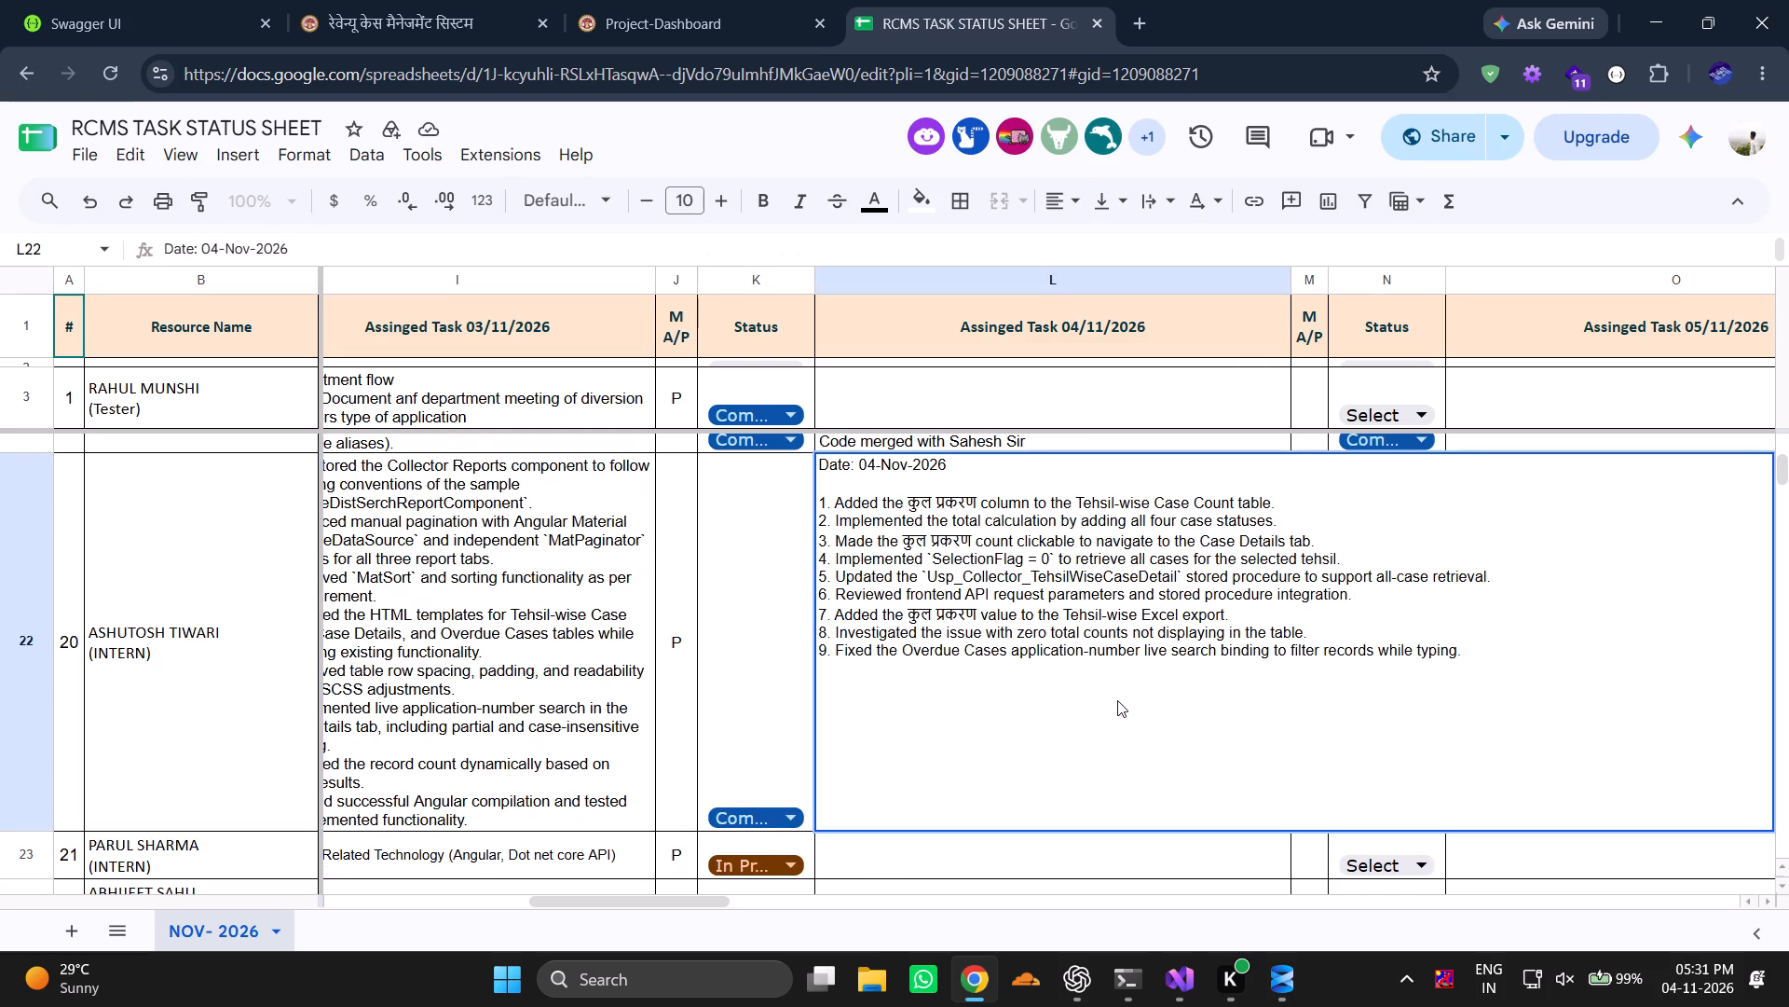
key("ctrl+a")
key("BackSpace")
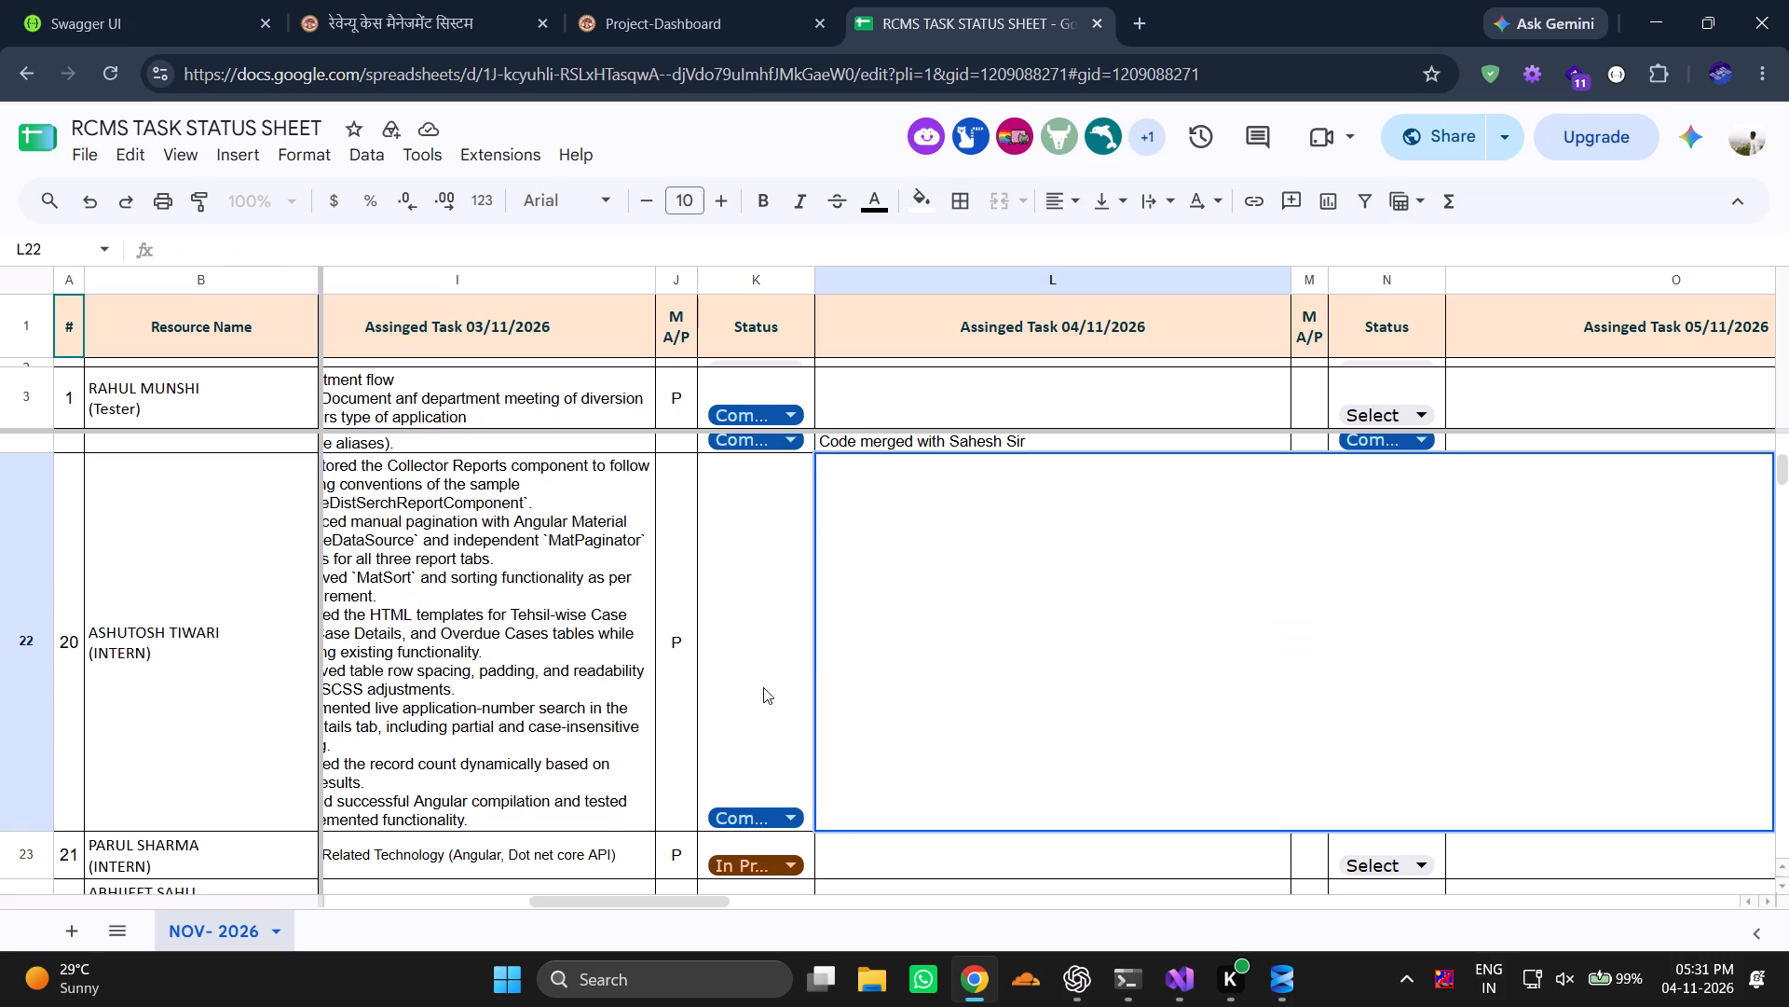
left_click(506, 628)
Examine how the other resources' 04/11/2026 task entries above row 22 are laid out.
scroll(1293, 631, "up", 2)
scroll(1294, 630, "down", 3)
scroll(1294, 630, "up", 3)
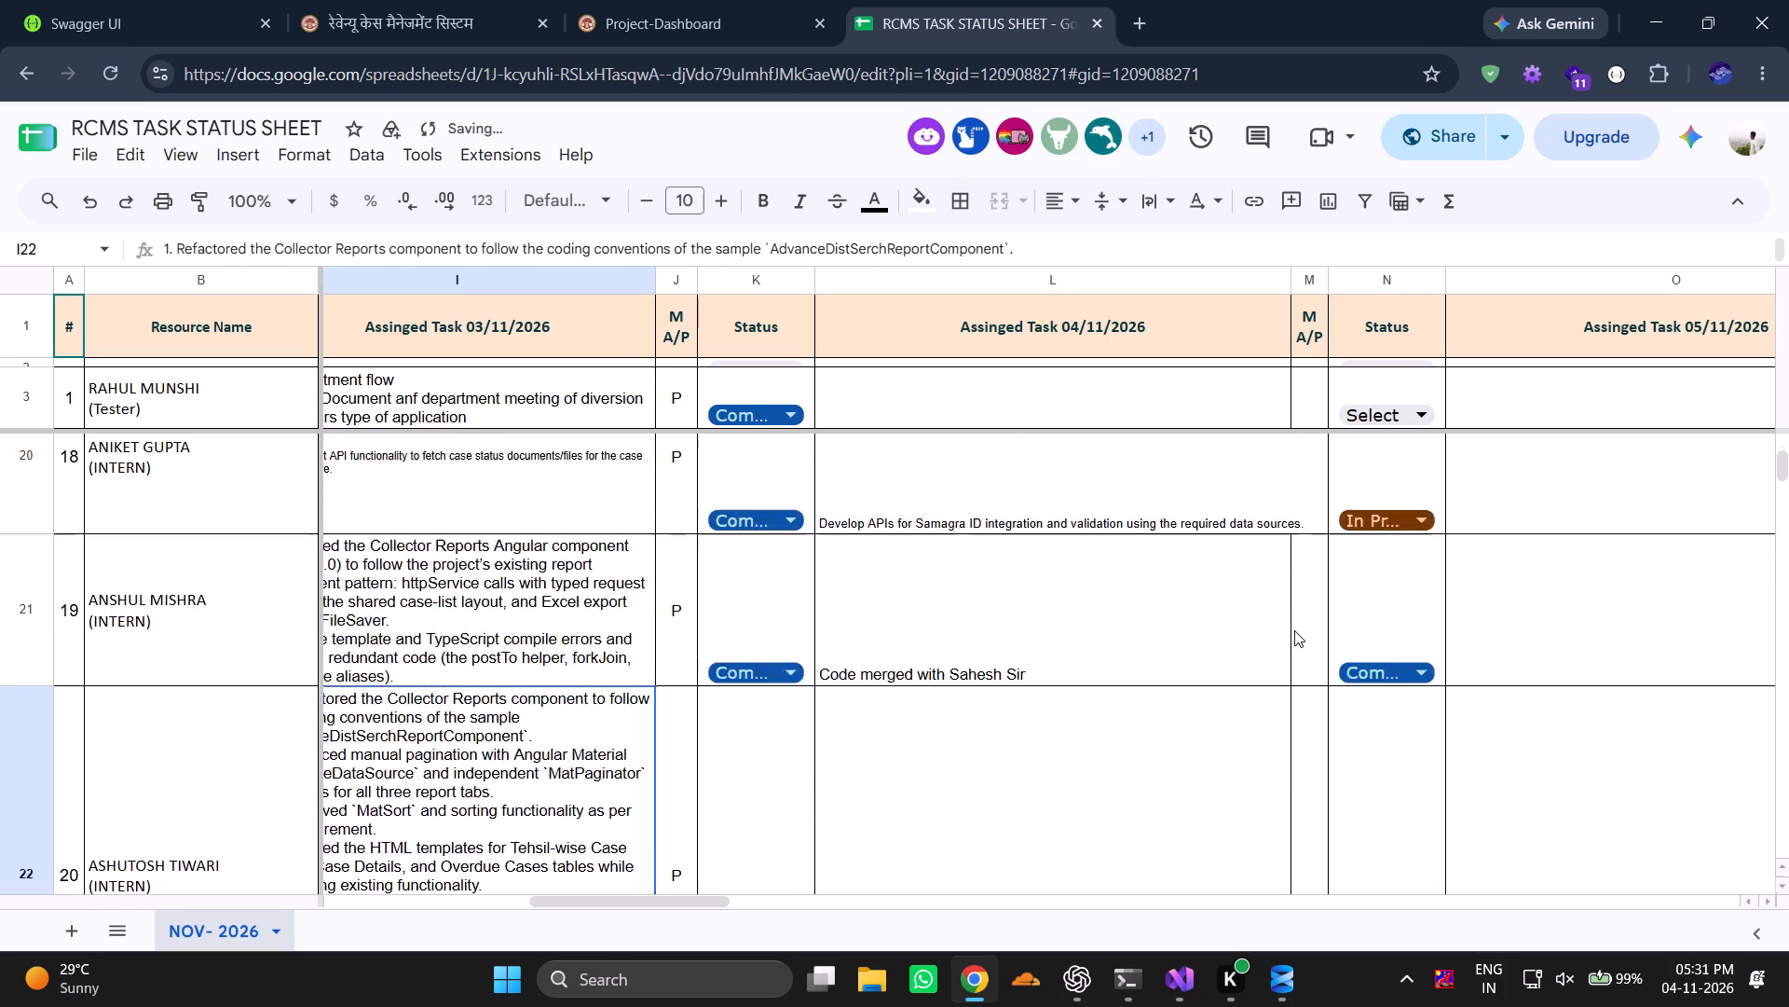
scroll(1294, 630, "up", 4)
scroll(1294, 630, "down", 2)
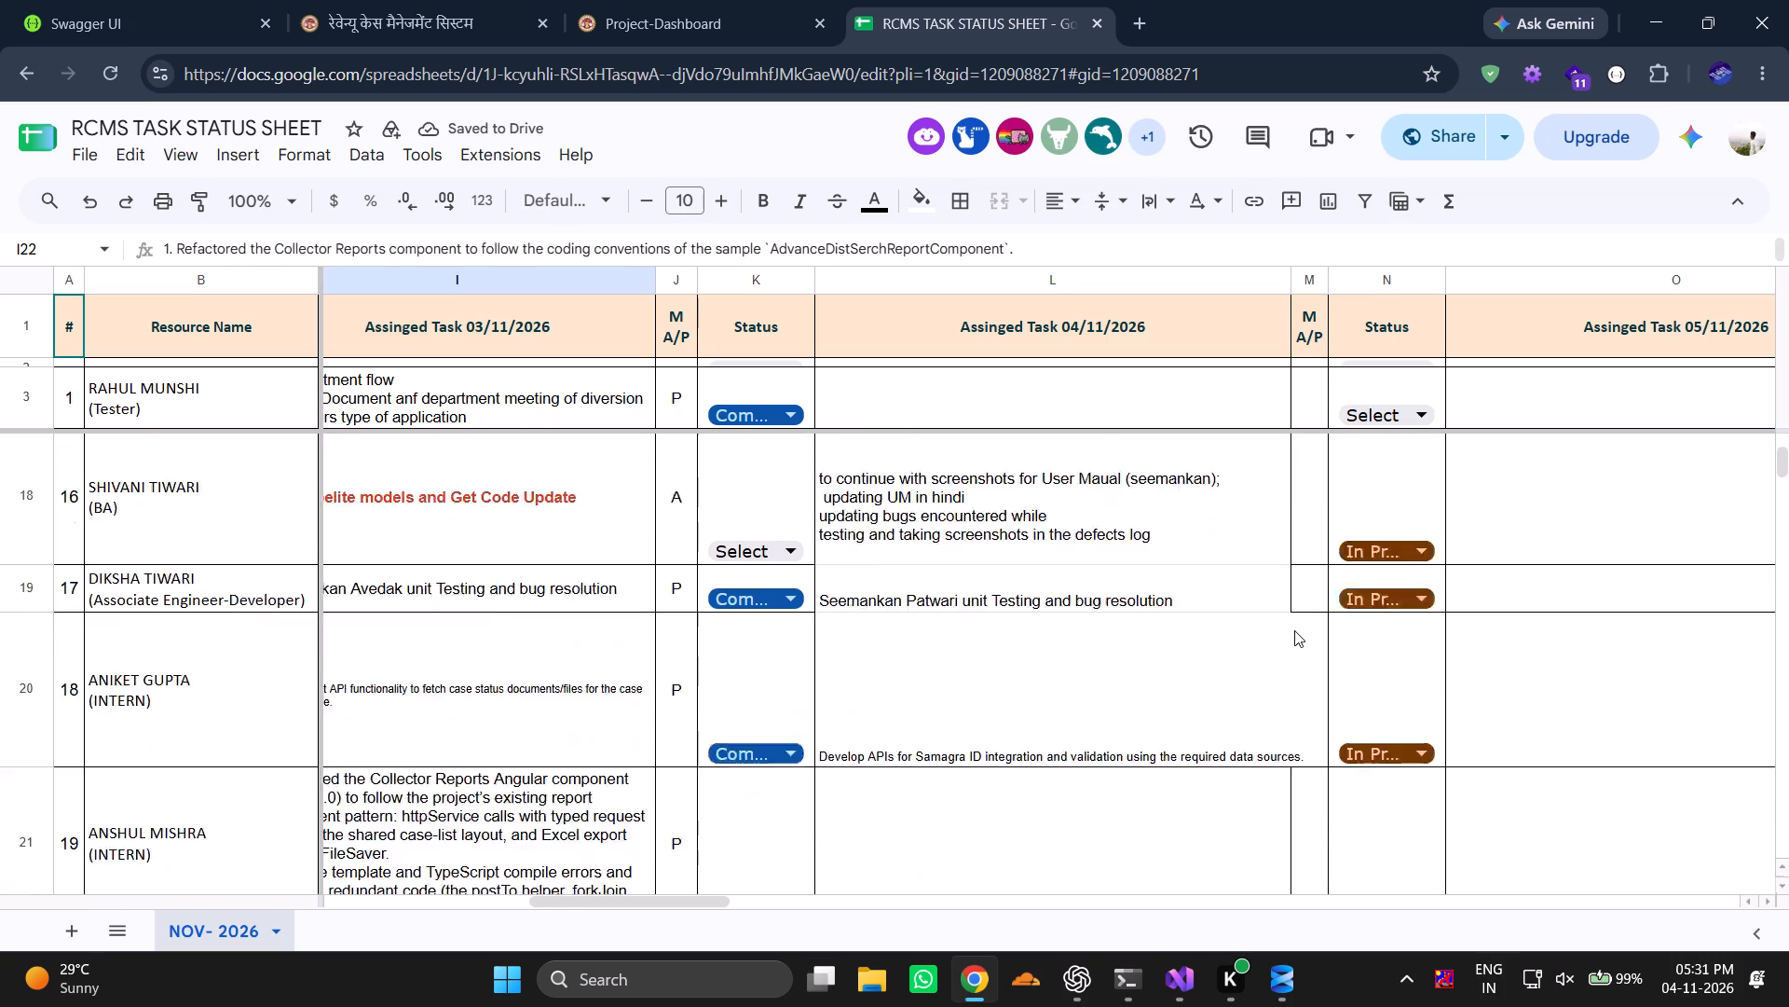
scroll(1294, 630, "down", 4)
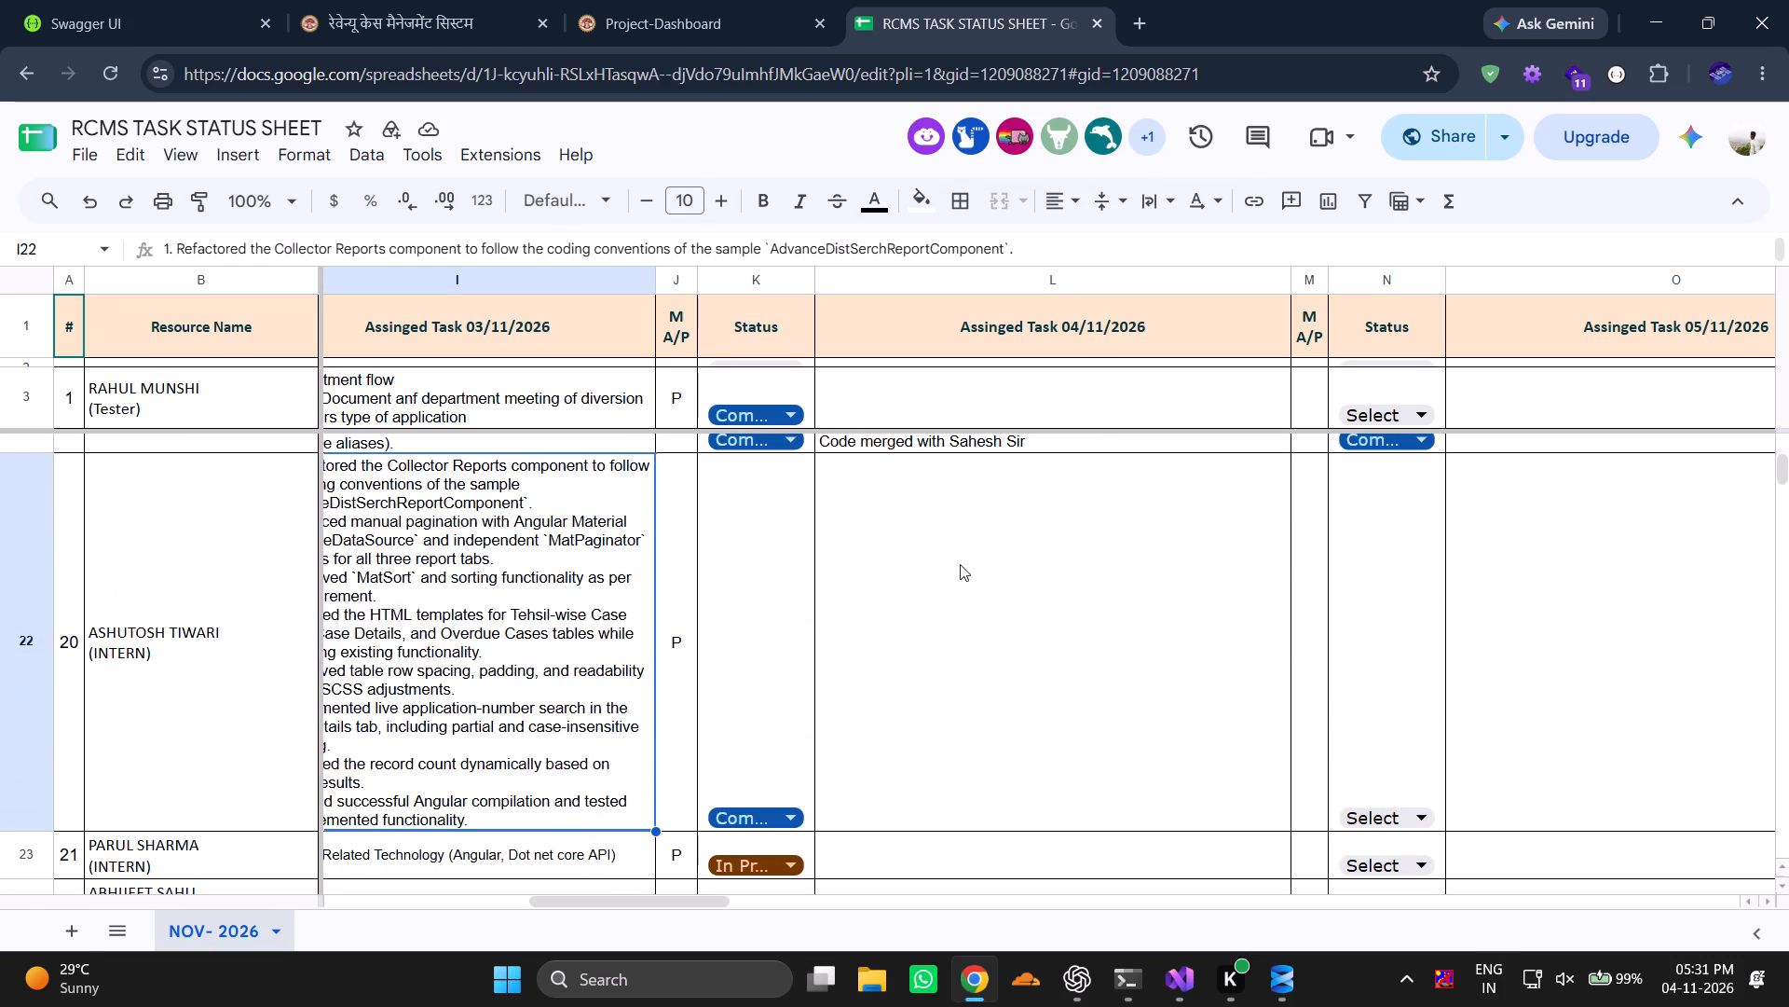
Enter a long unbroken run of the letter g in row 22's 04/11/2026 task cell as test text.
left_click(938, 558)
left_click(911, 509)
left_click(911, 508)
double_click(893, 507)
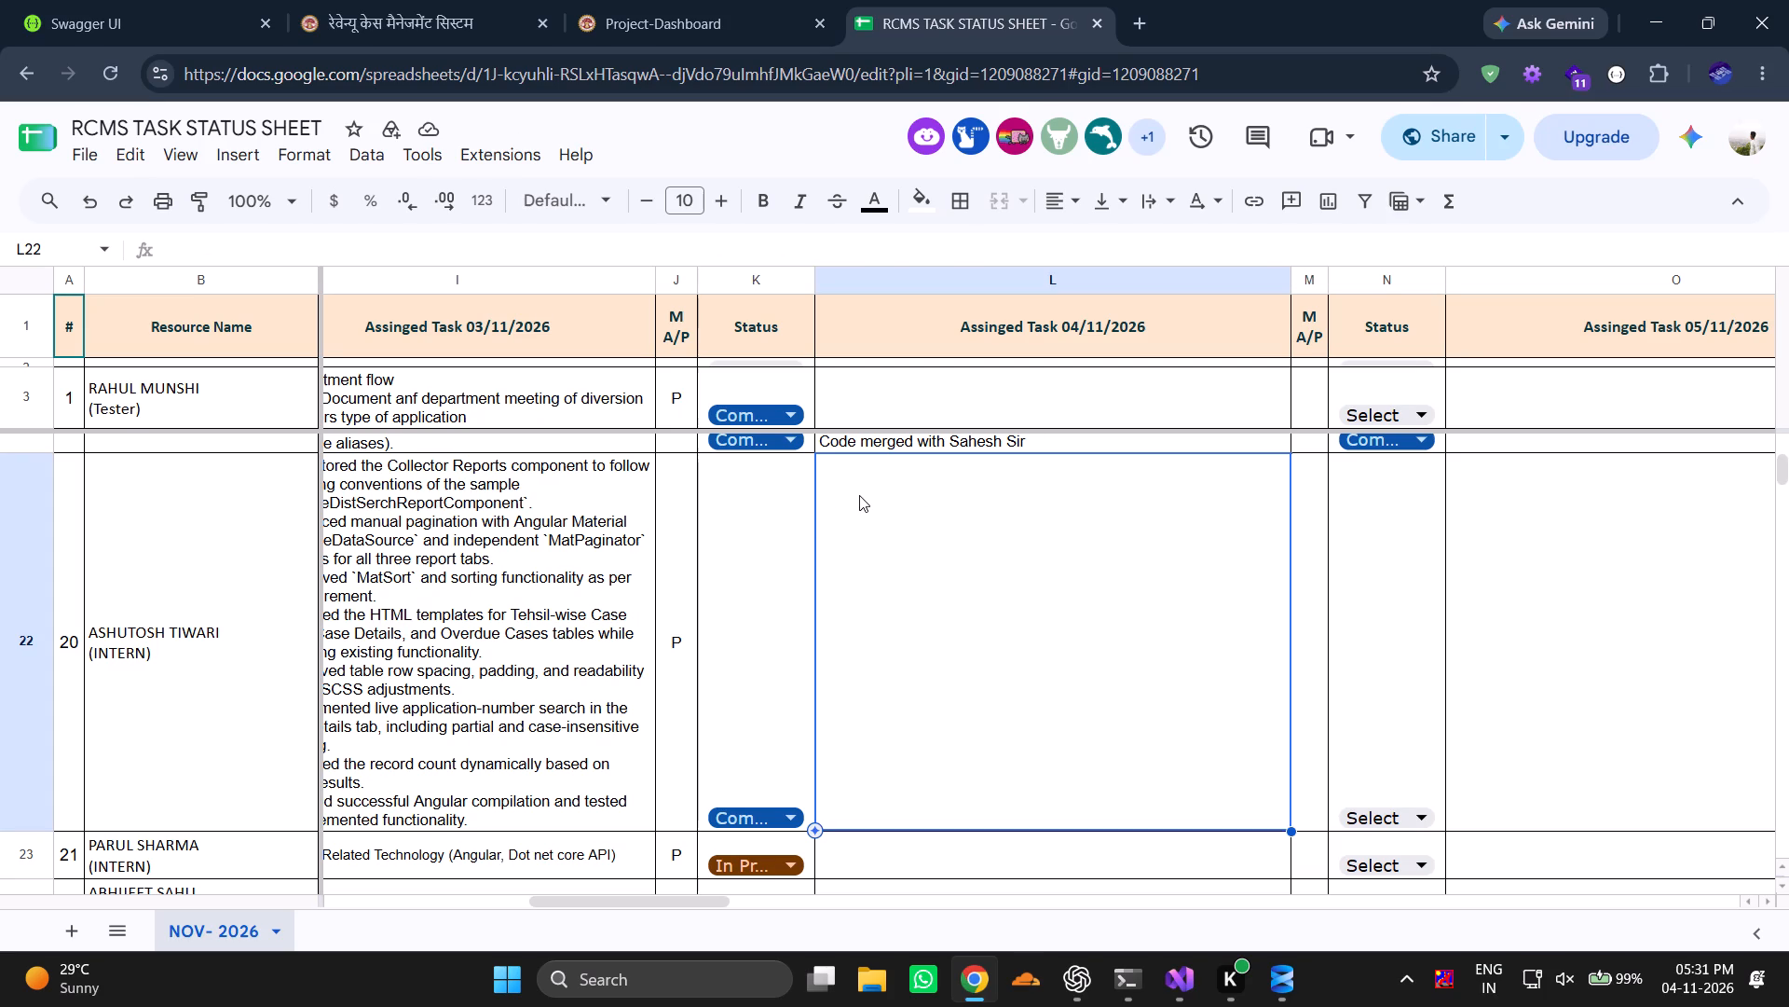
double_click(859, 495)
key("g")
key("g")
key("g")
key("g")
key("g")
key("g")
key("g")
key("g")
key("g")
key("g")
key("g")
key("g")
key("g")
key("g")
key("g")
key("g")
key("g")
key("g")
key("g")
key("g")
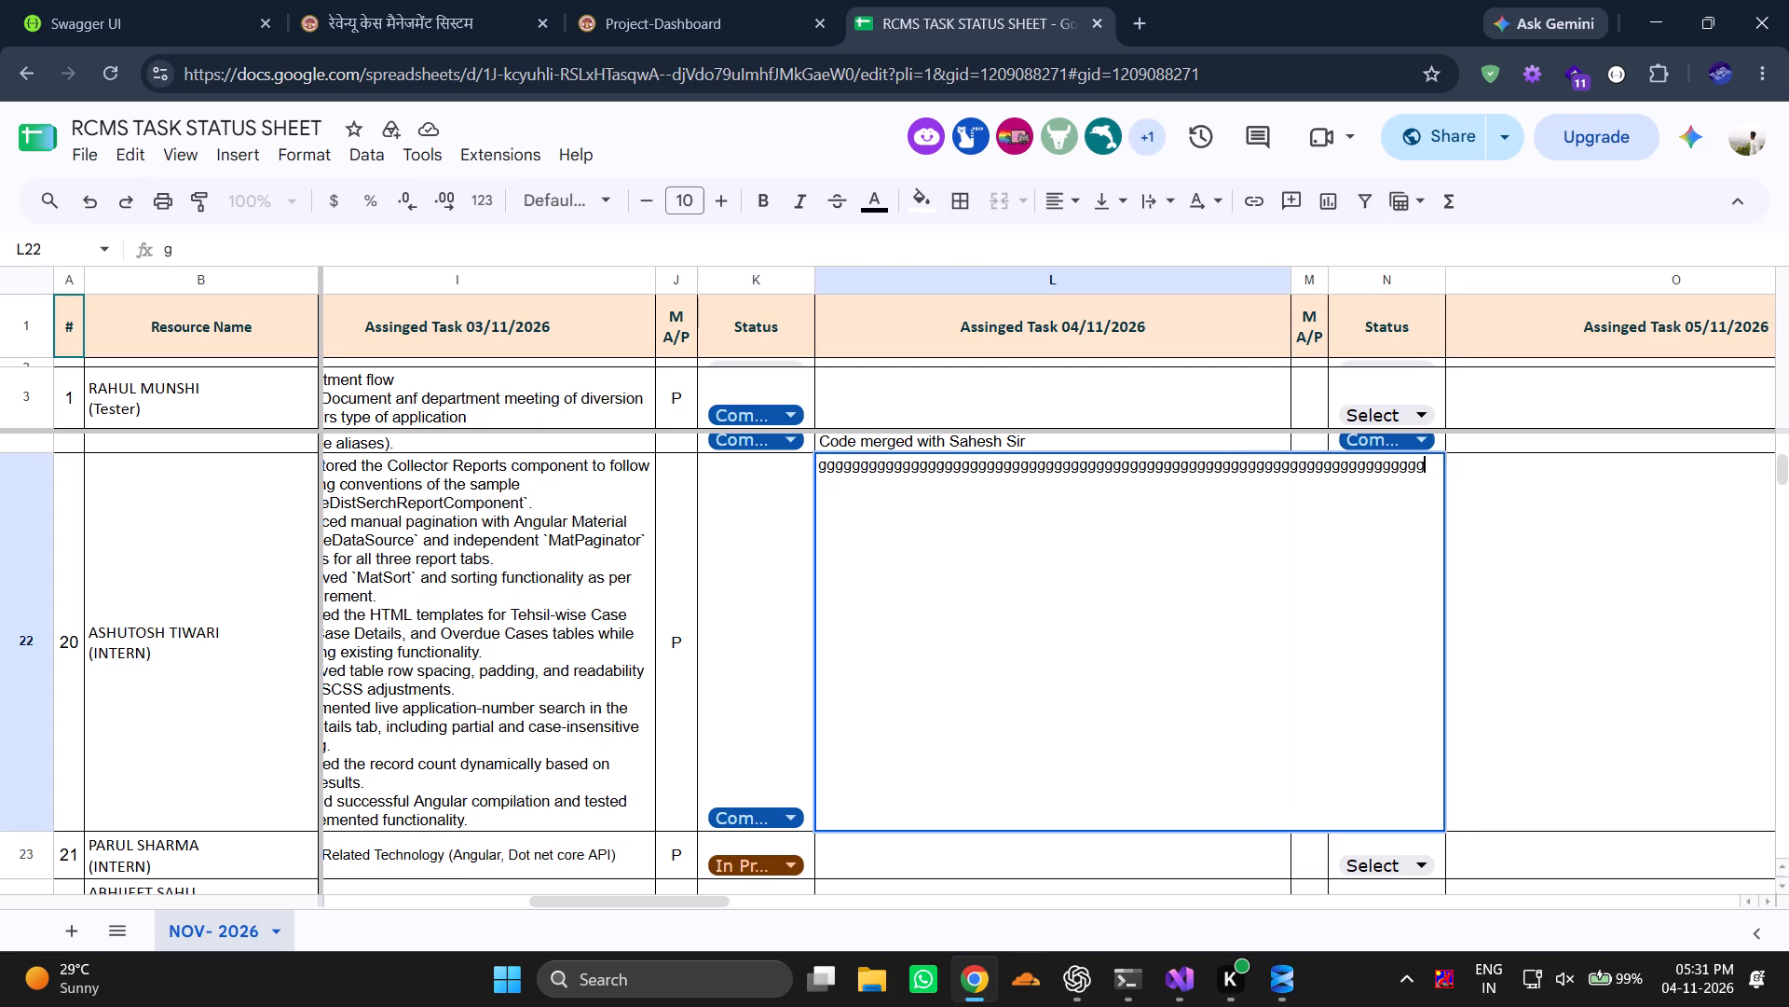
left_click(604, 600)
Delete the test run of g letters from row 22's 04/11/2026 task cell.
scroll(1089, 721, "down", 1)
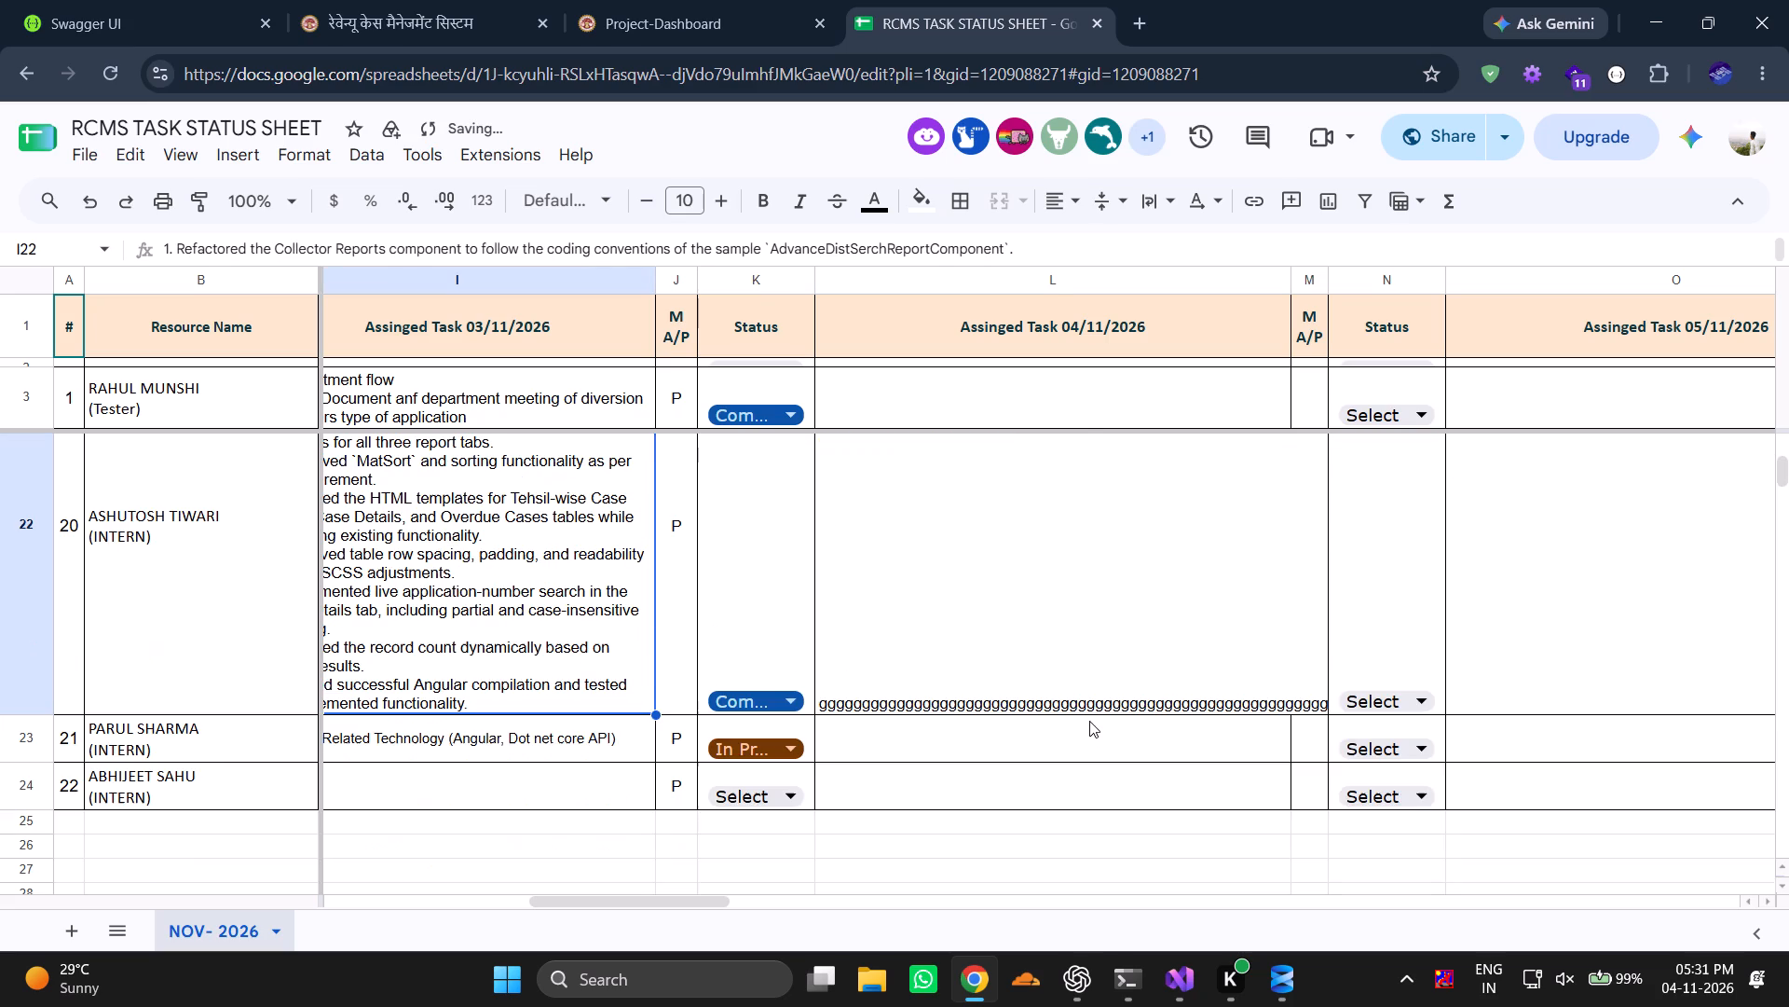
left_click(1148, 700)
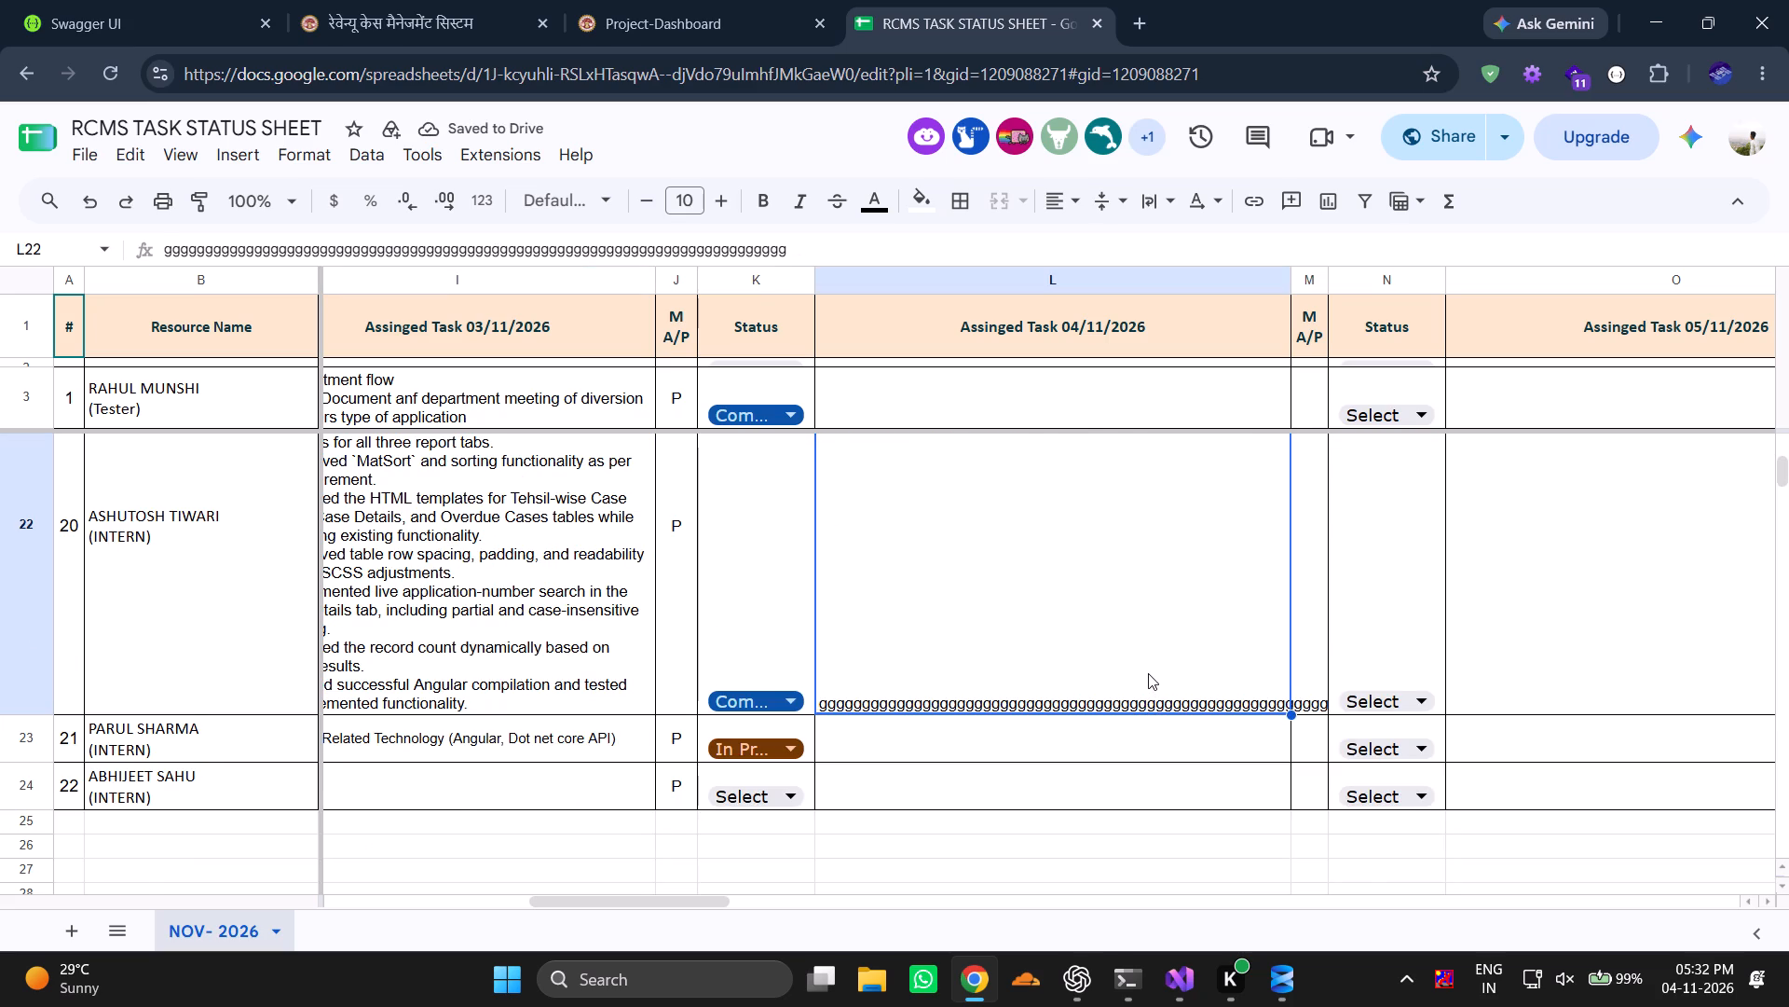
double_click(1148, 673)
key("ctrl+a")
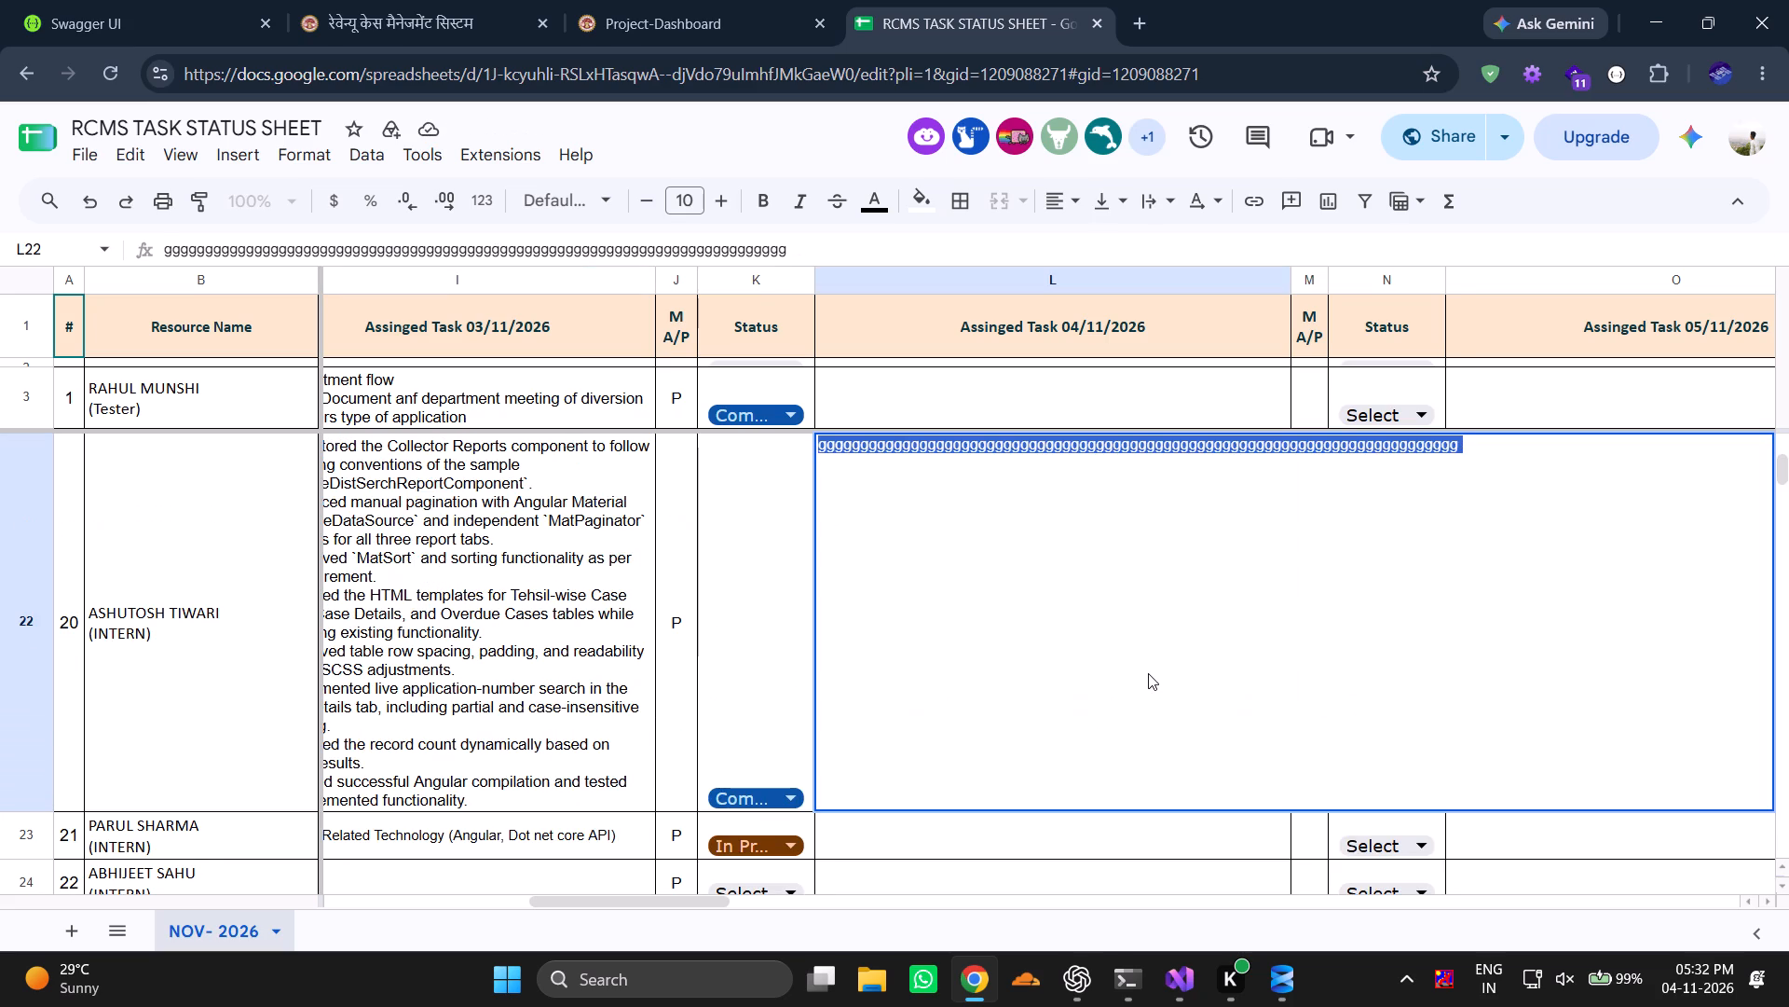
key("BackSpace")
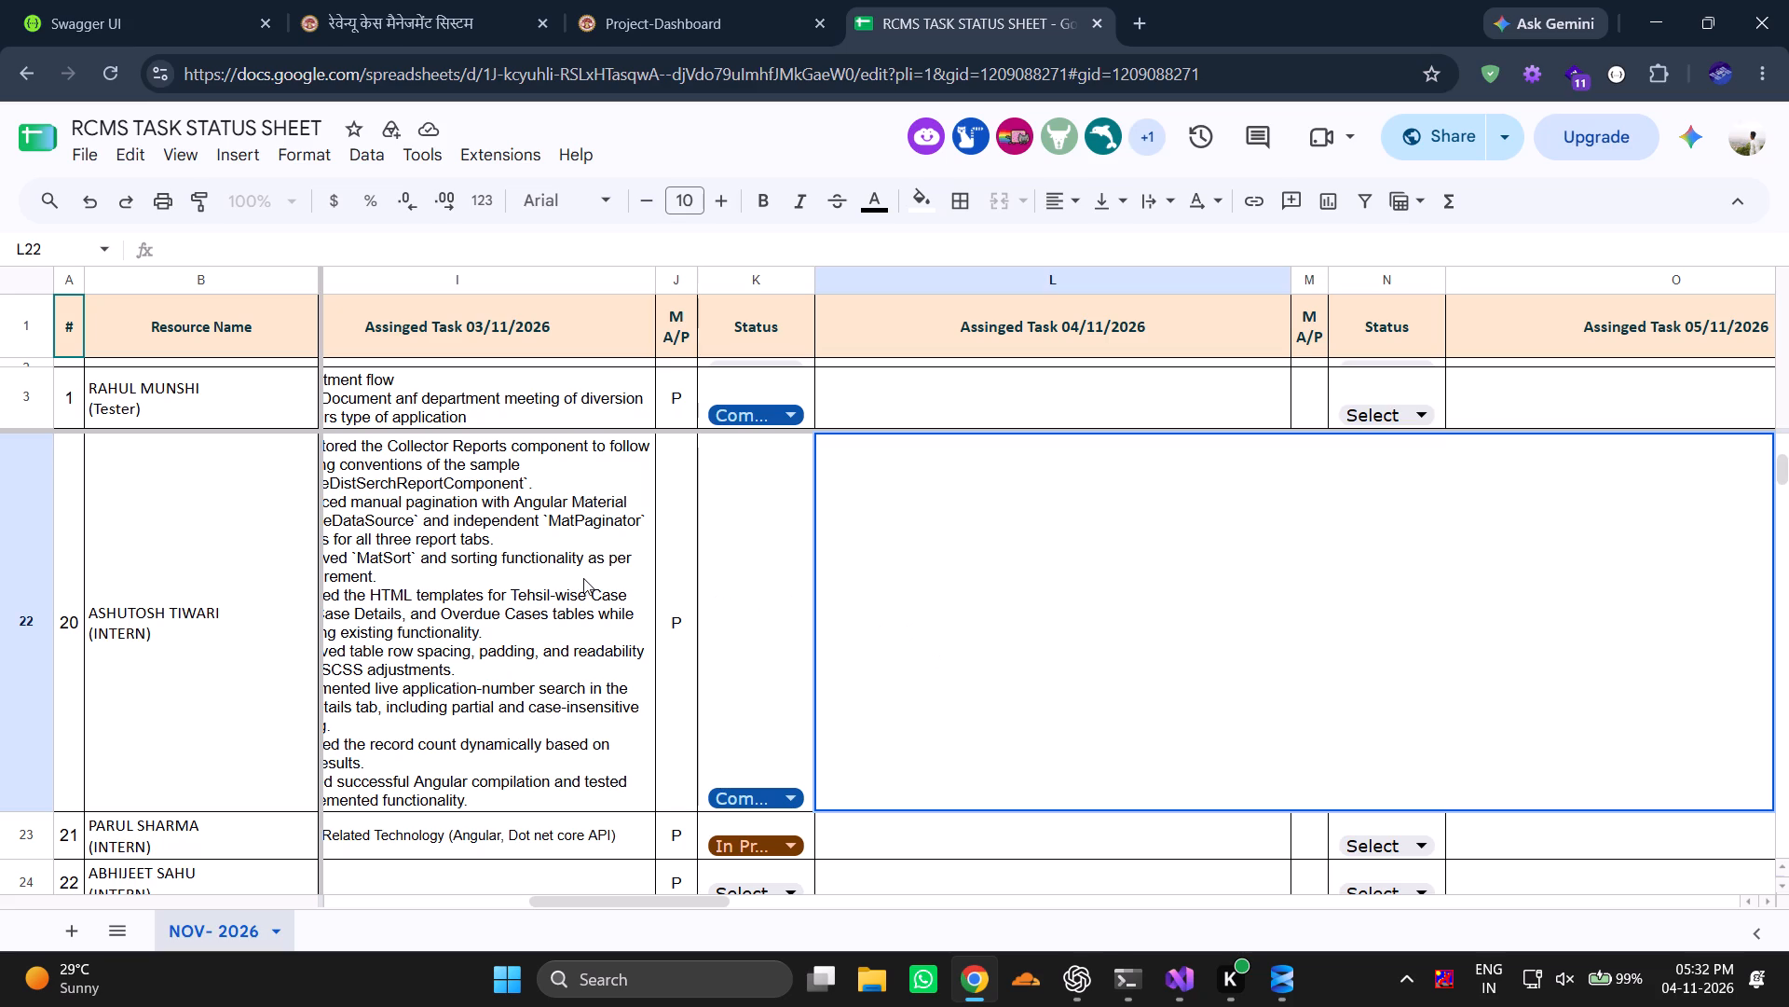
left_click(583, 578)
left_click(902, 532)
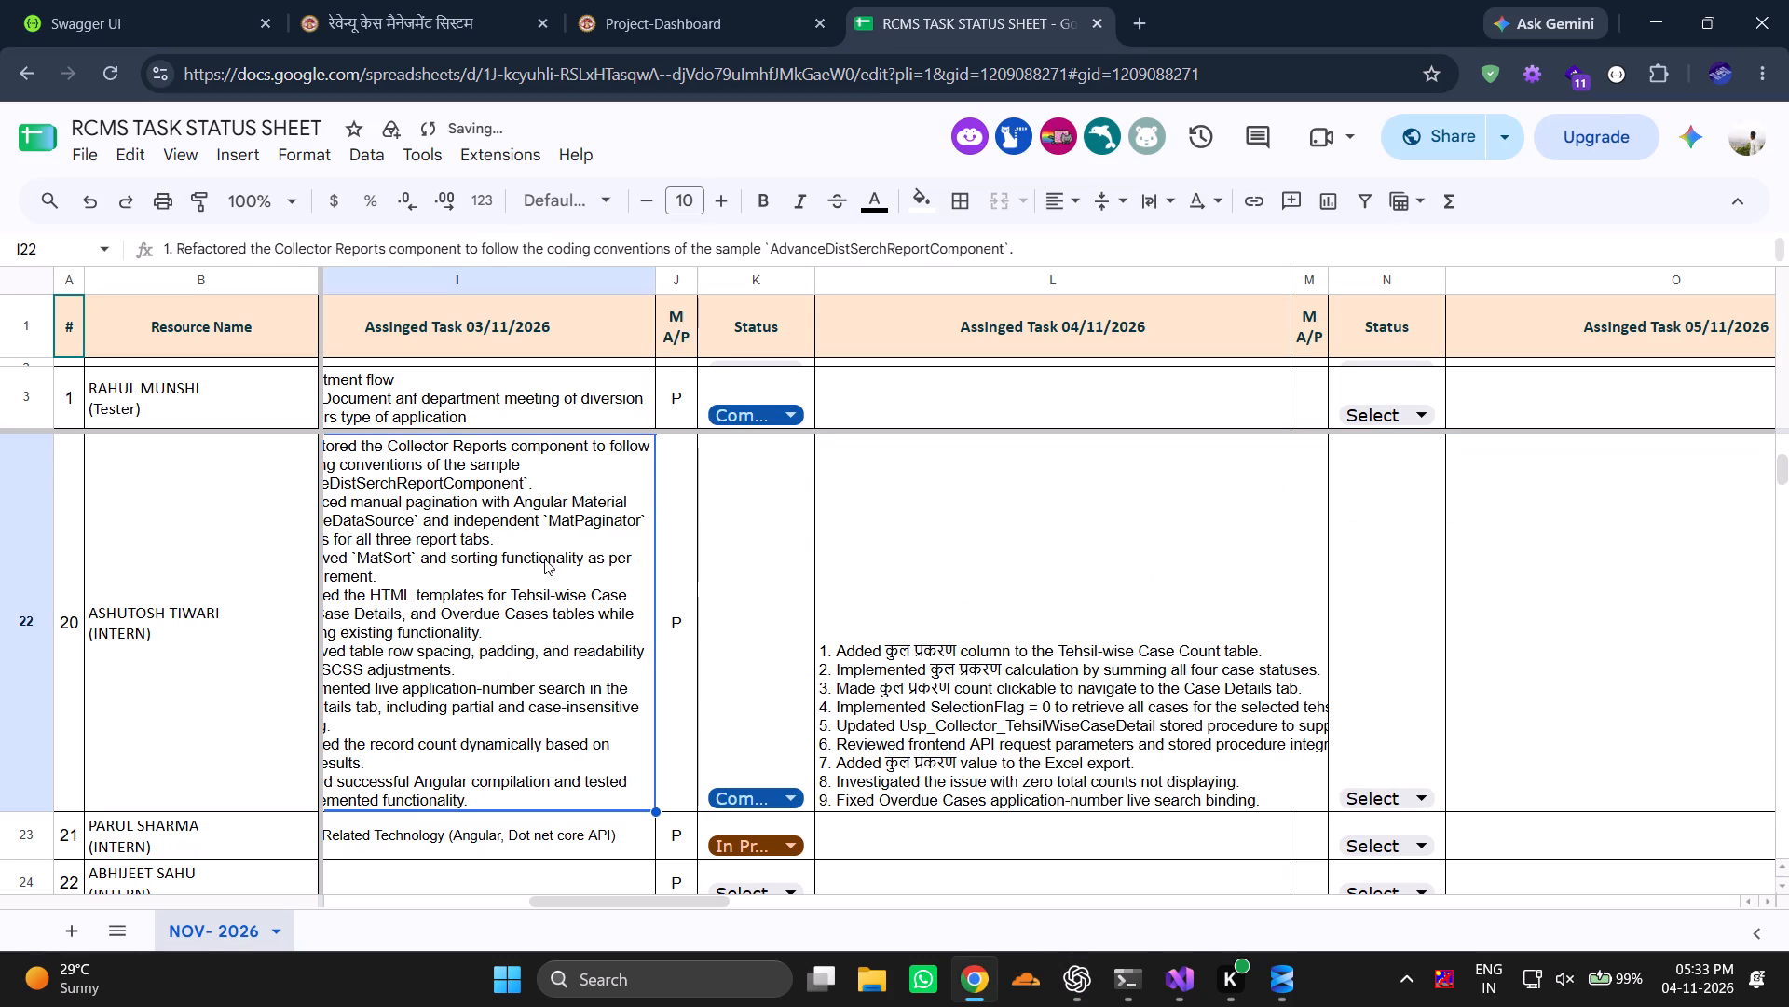
Examine how row 22's pasted list is laid out compared with the other resources' 04/11/2026 task entries.
scroll(1031, 528, "down", 1)
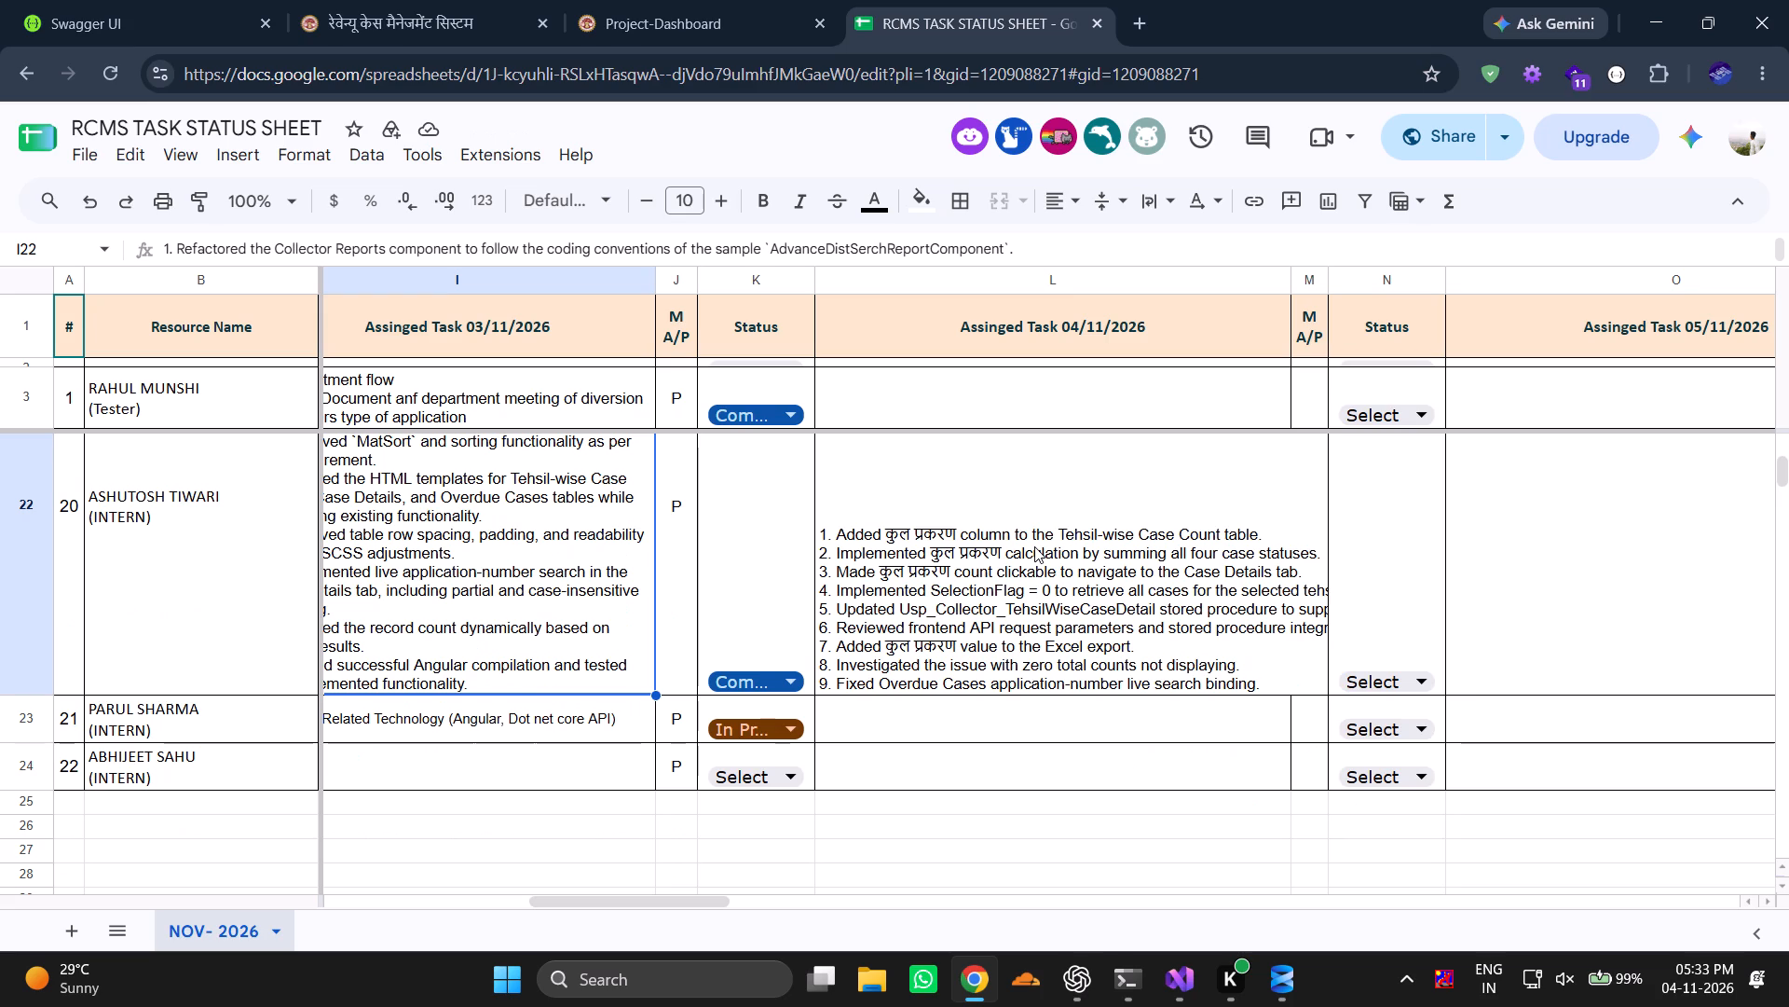
double_click(911, 582)
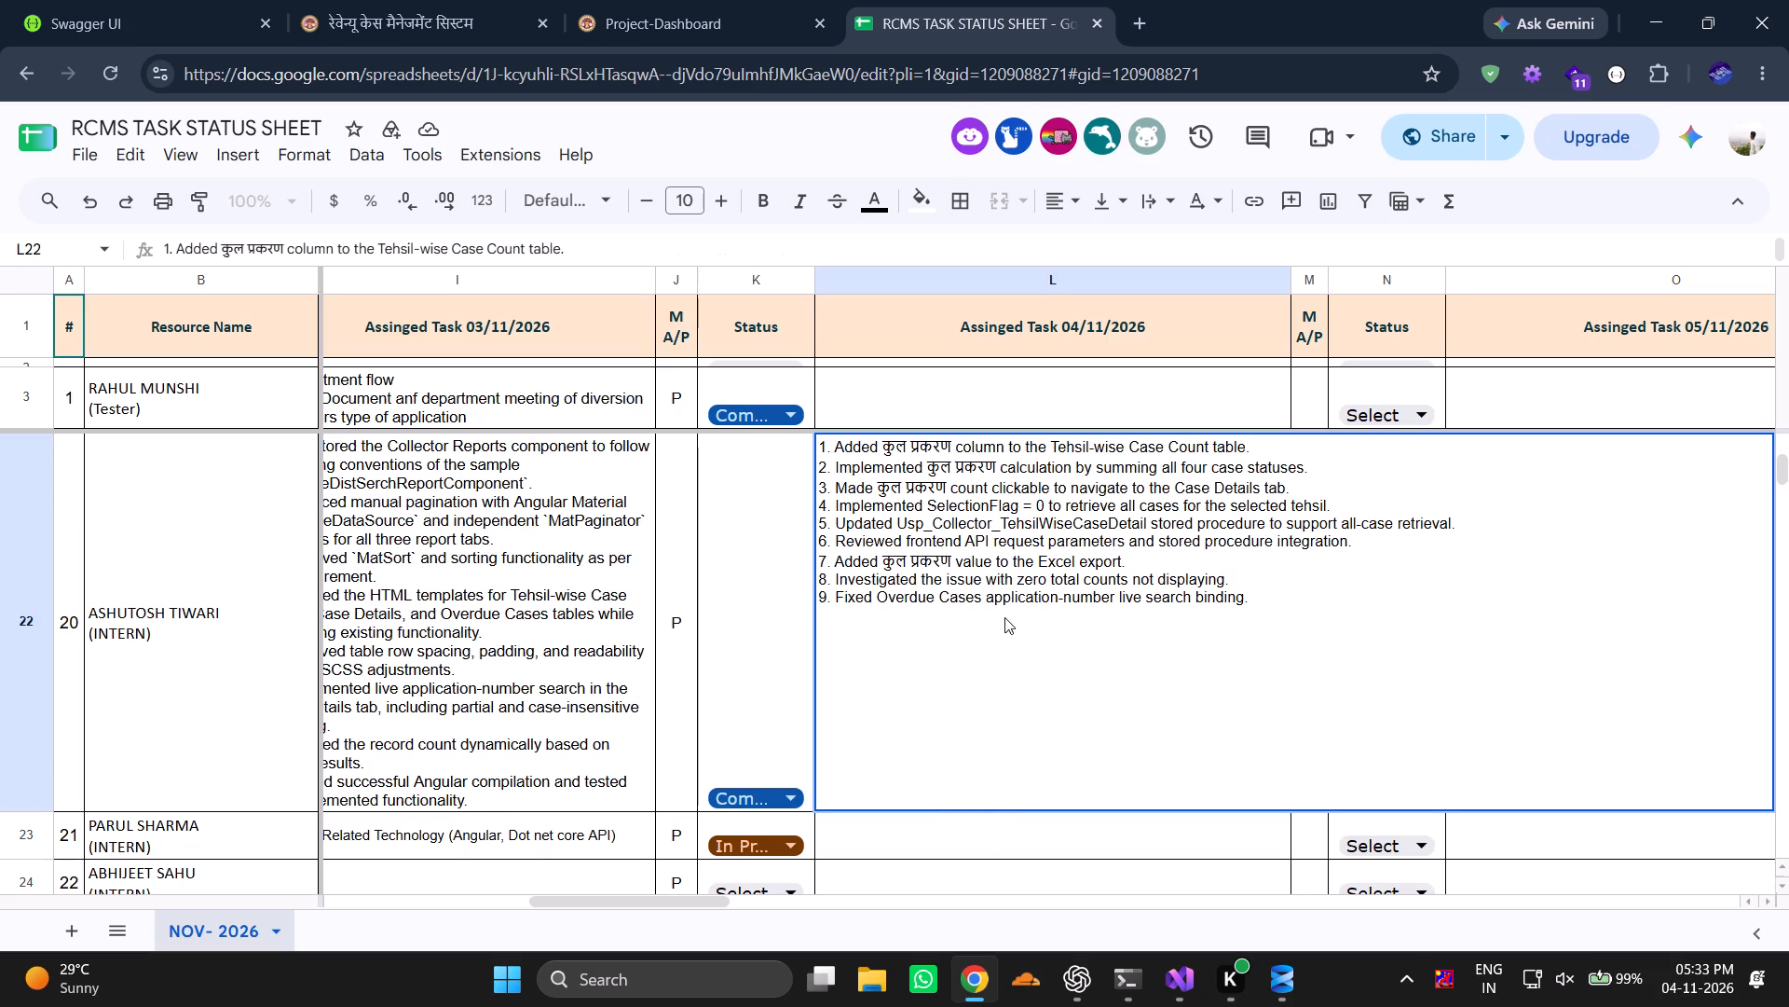
left_click(548, 640)
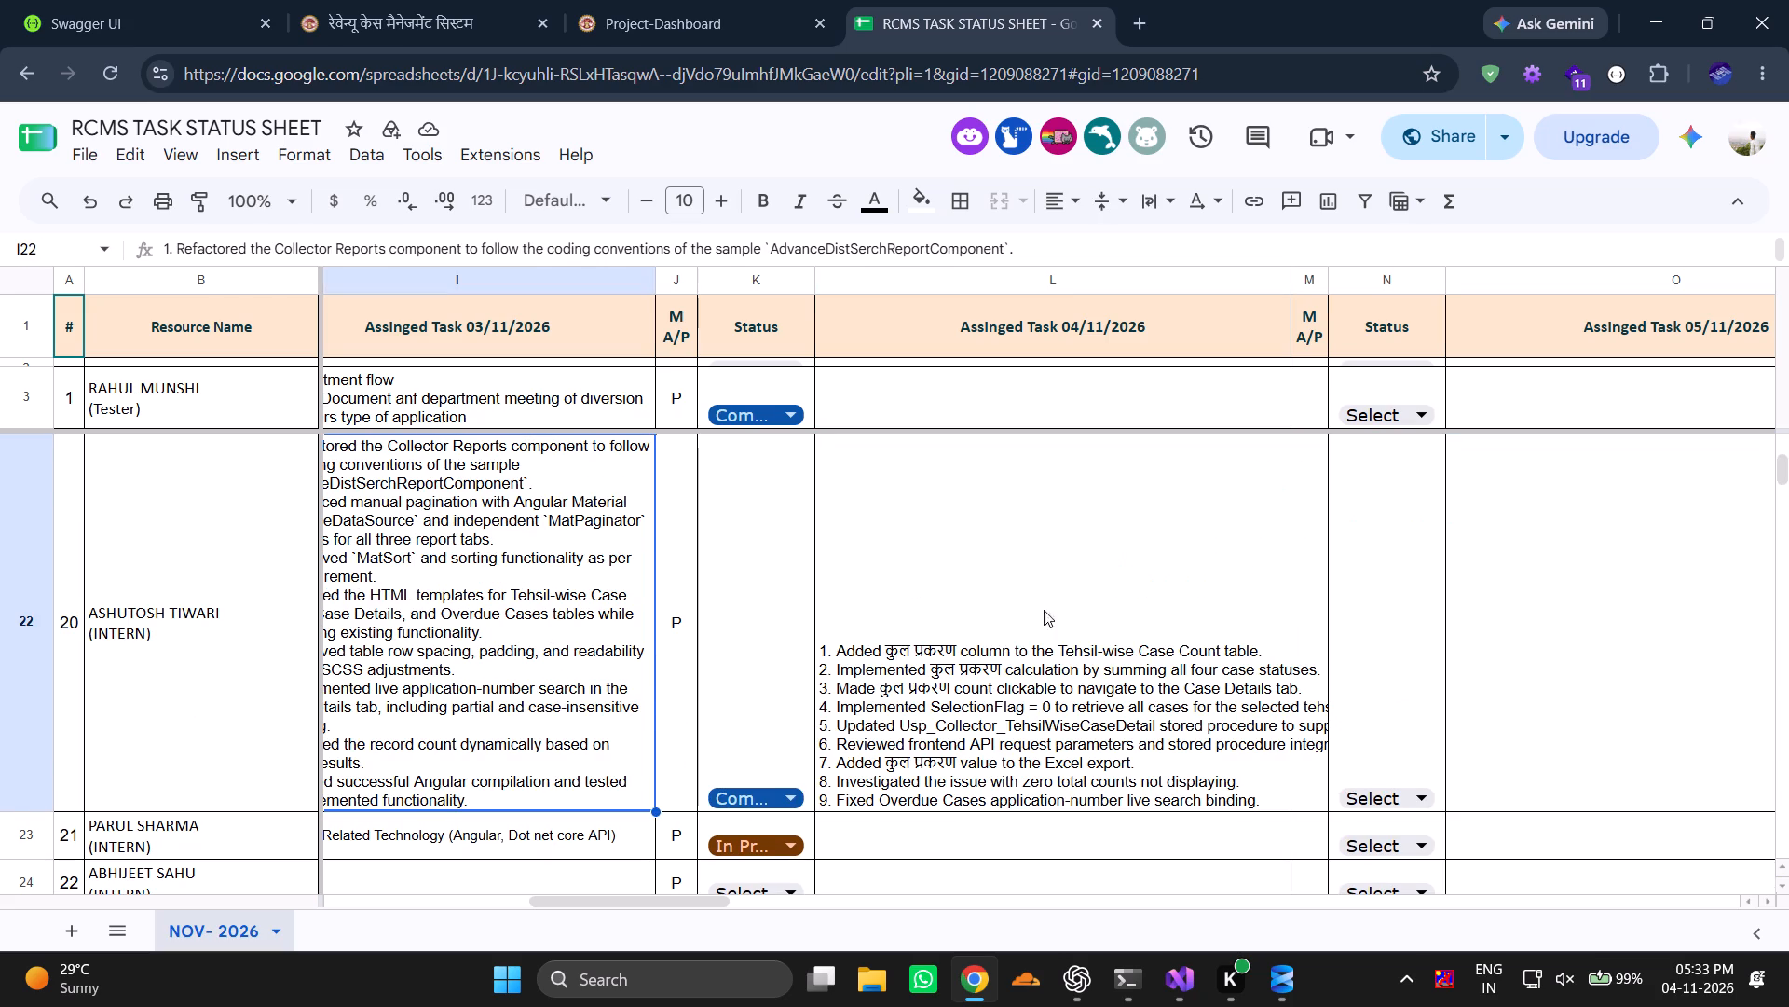
scroll(1071, 568, "down", 1)
scroll(1071, 545, "up", 4)
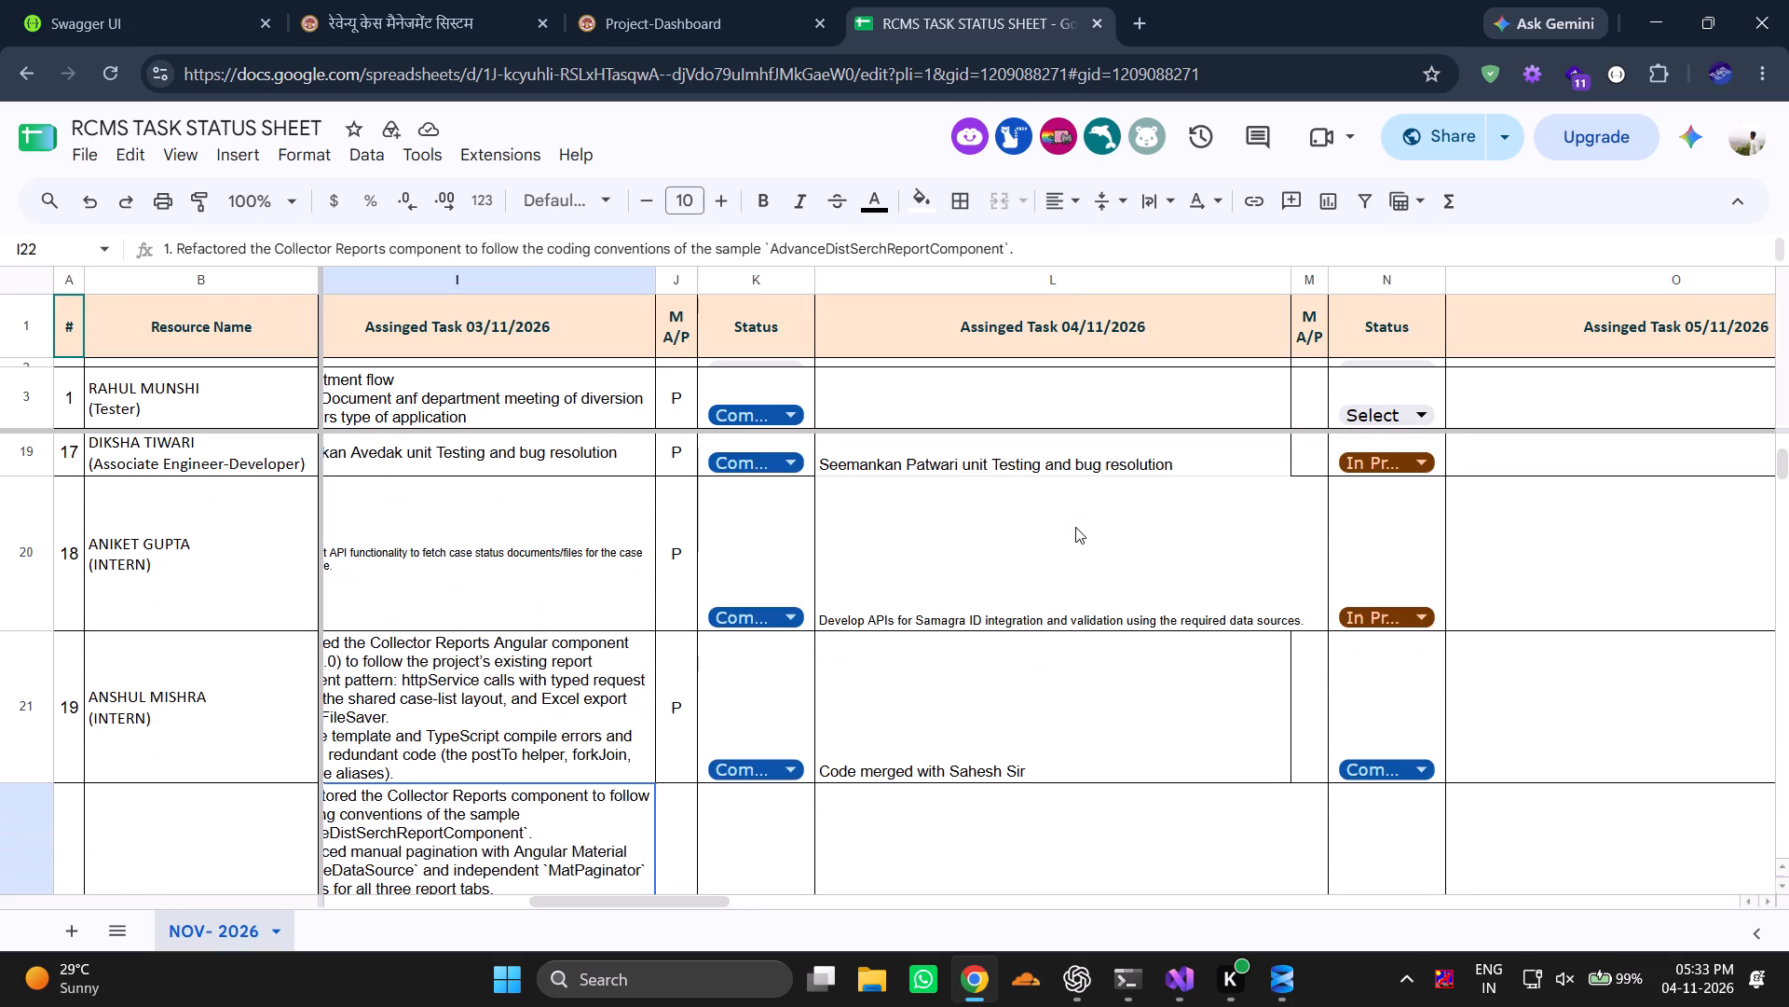
scroll(1075, 527, "up", 9)
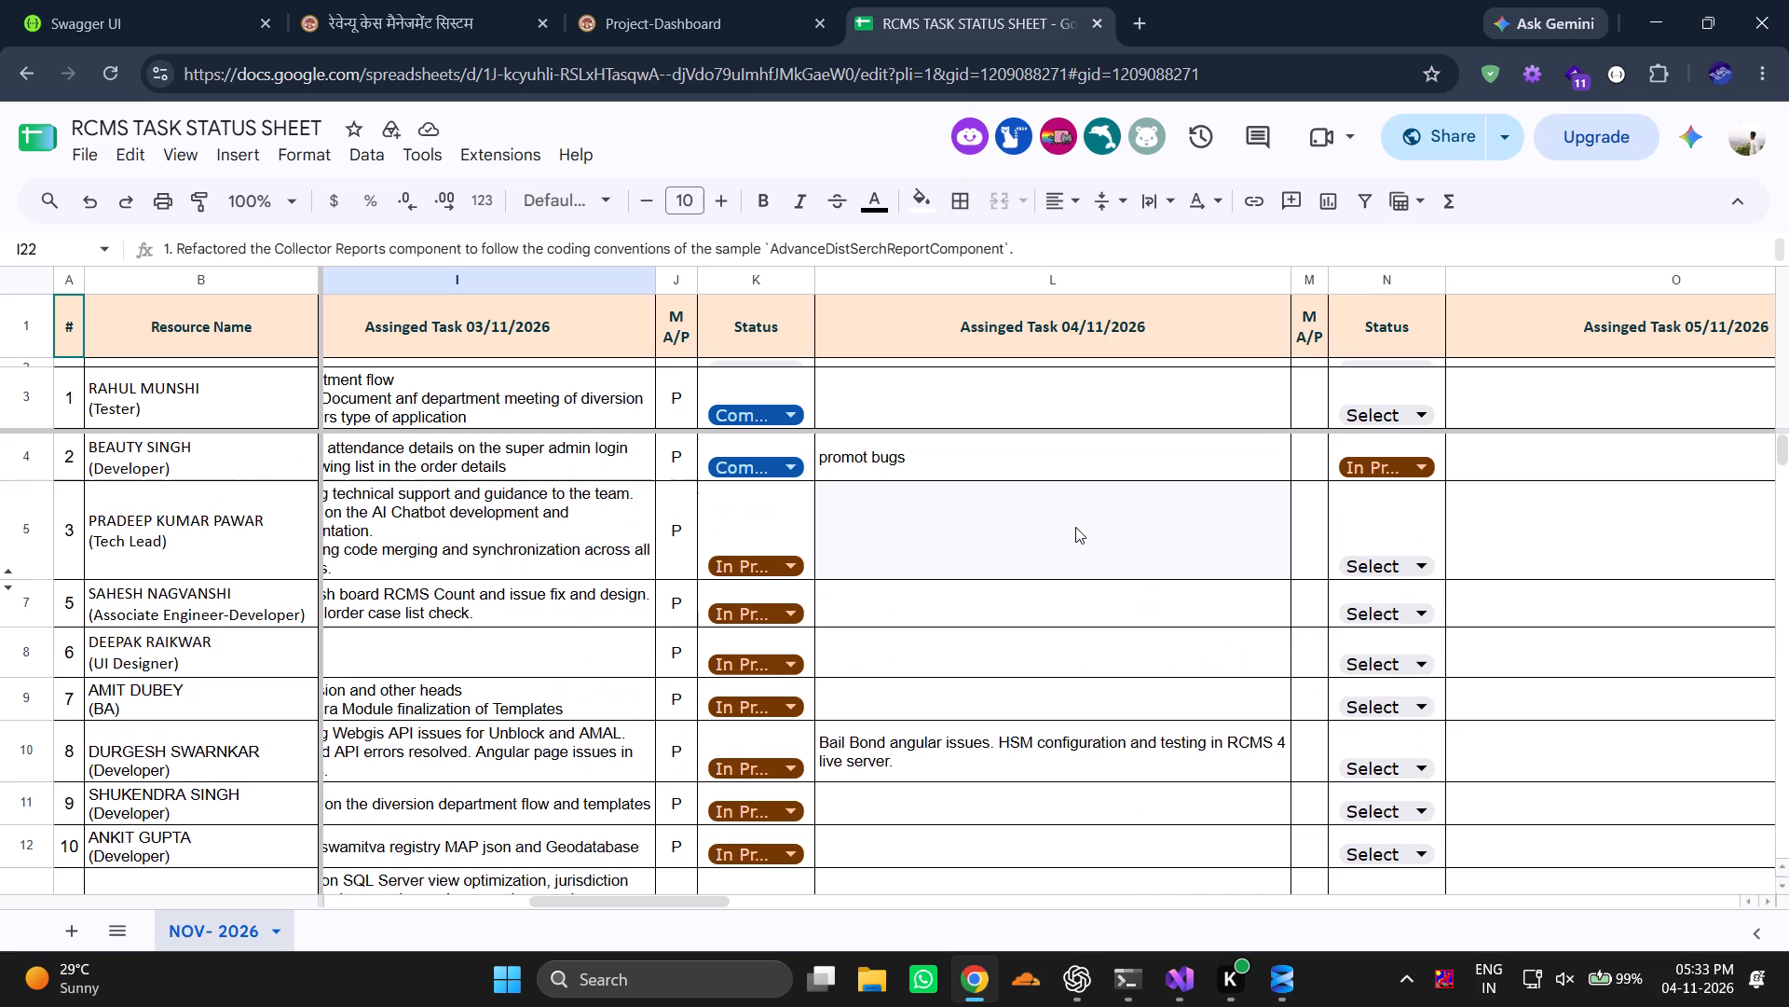
scroll(1075, 527, "down", 12)
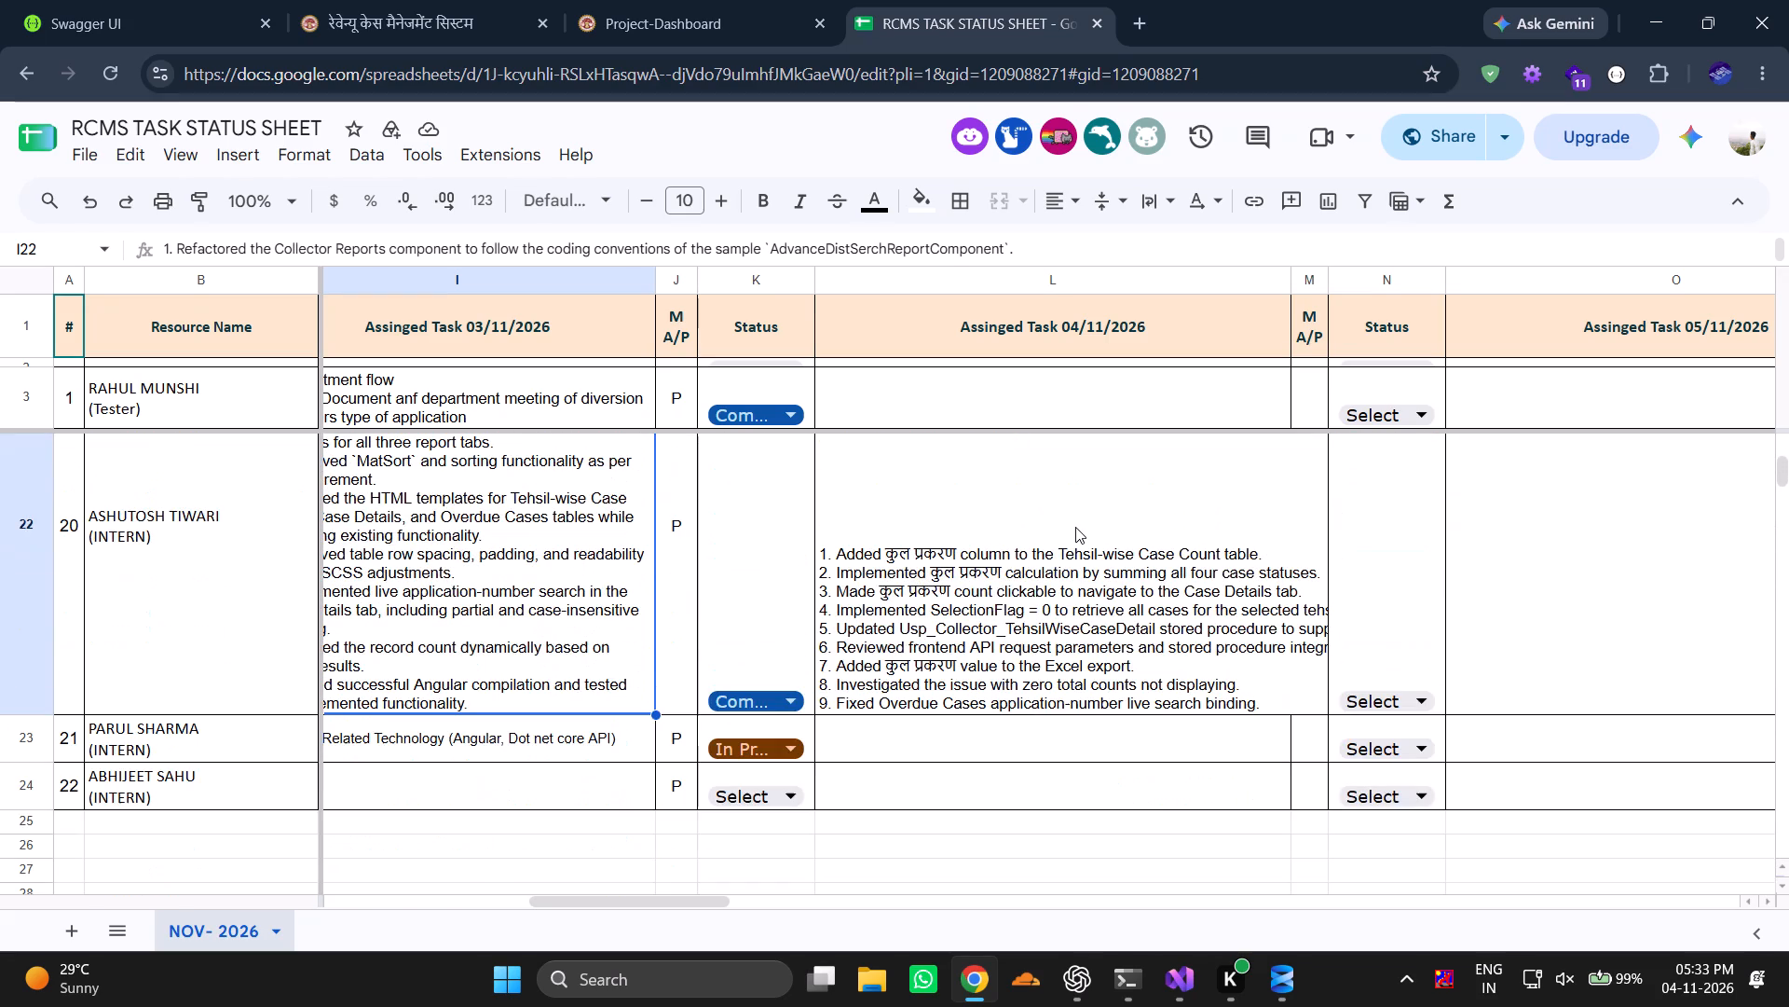
Replace all the text in row 22's 04/11/2026 task cell by pasting the copied nine-point list again.
double_click(1058, 644)
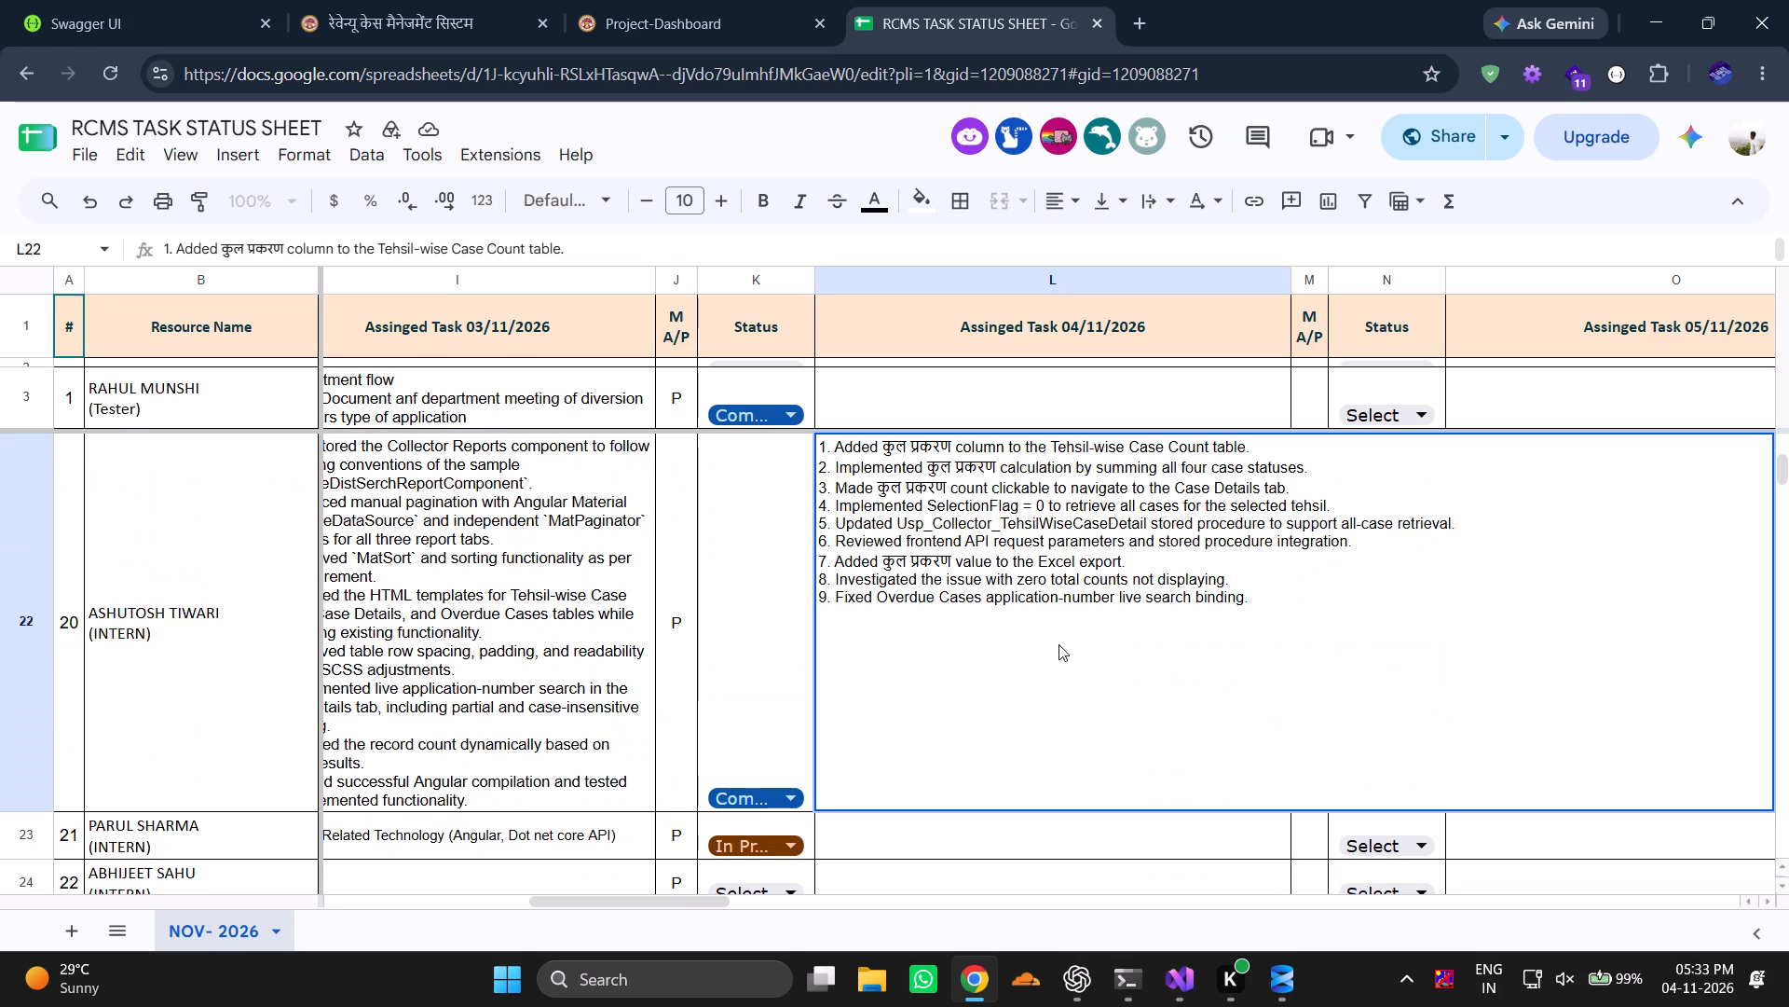
key("ctrl+a")
key("BackSpace")
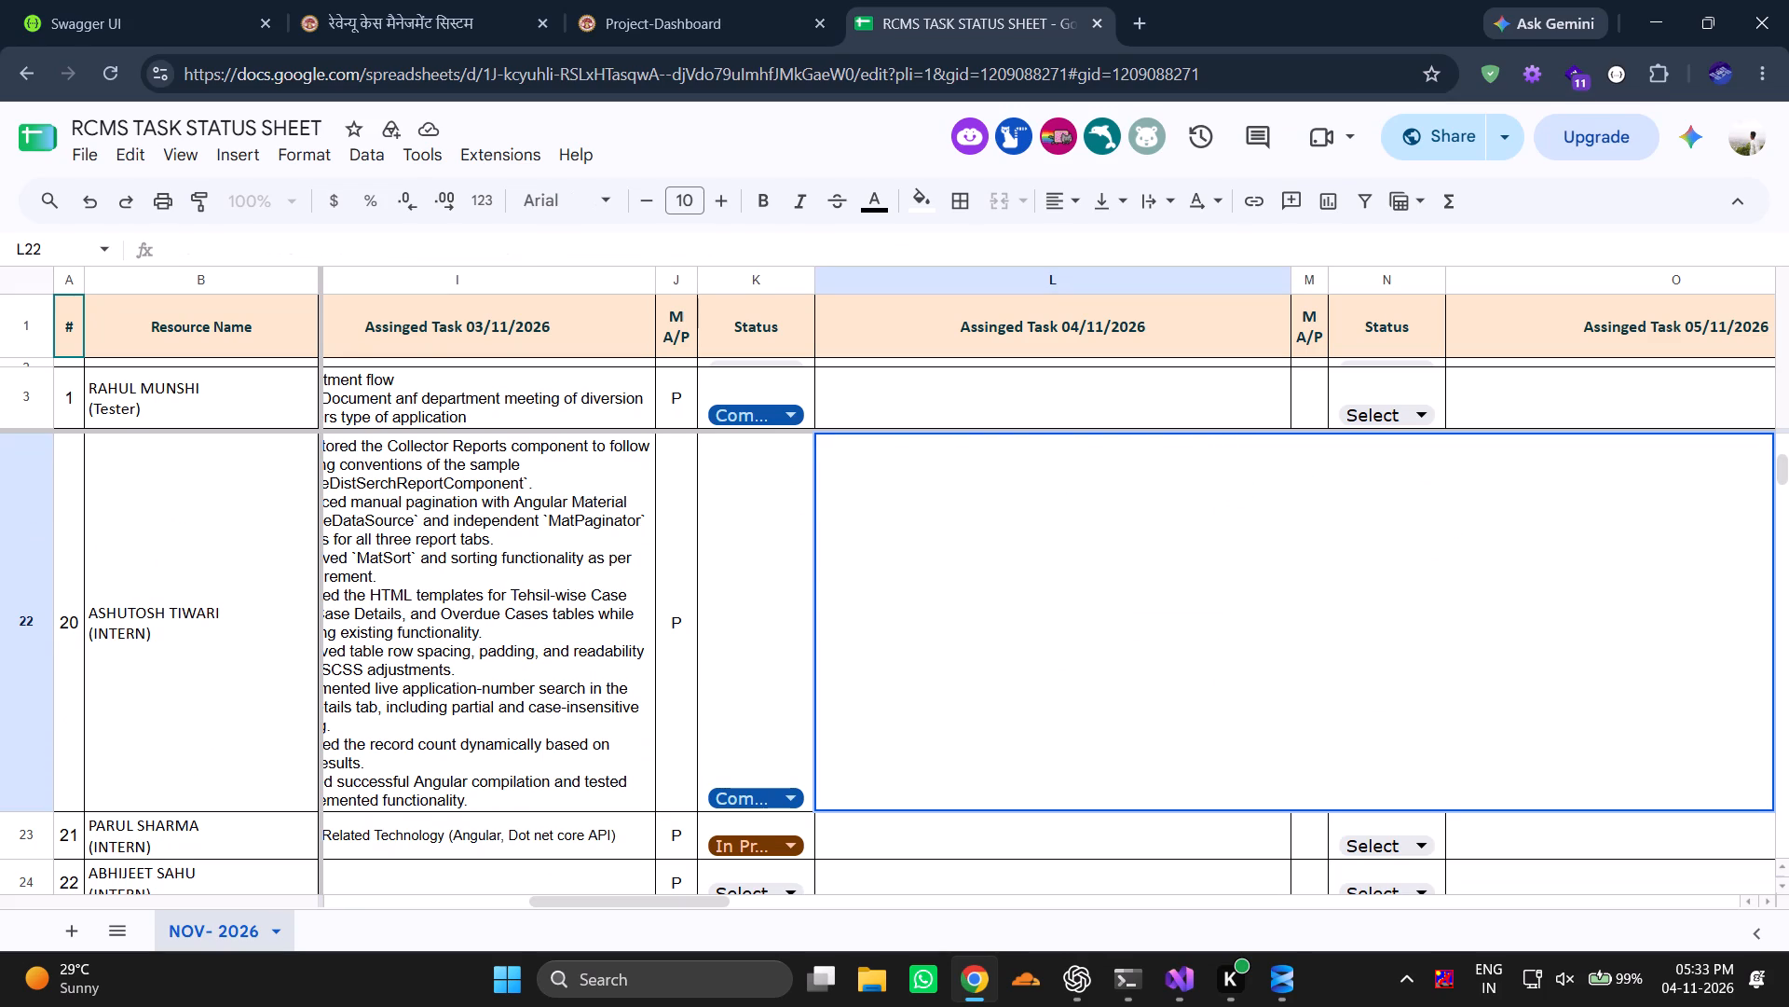
key("ctrl+v")
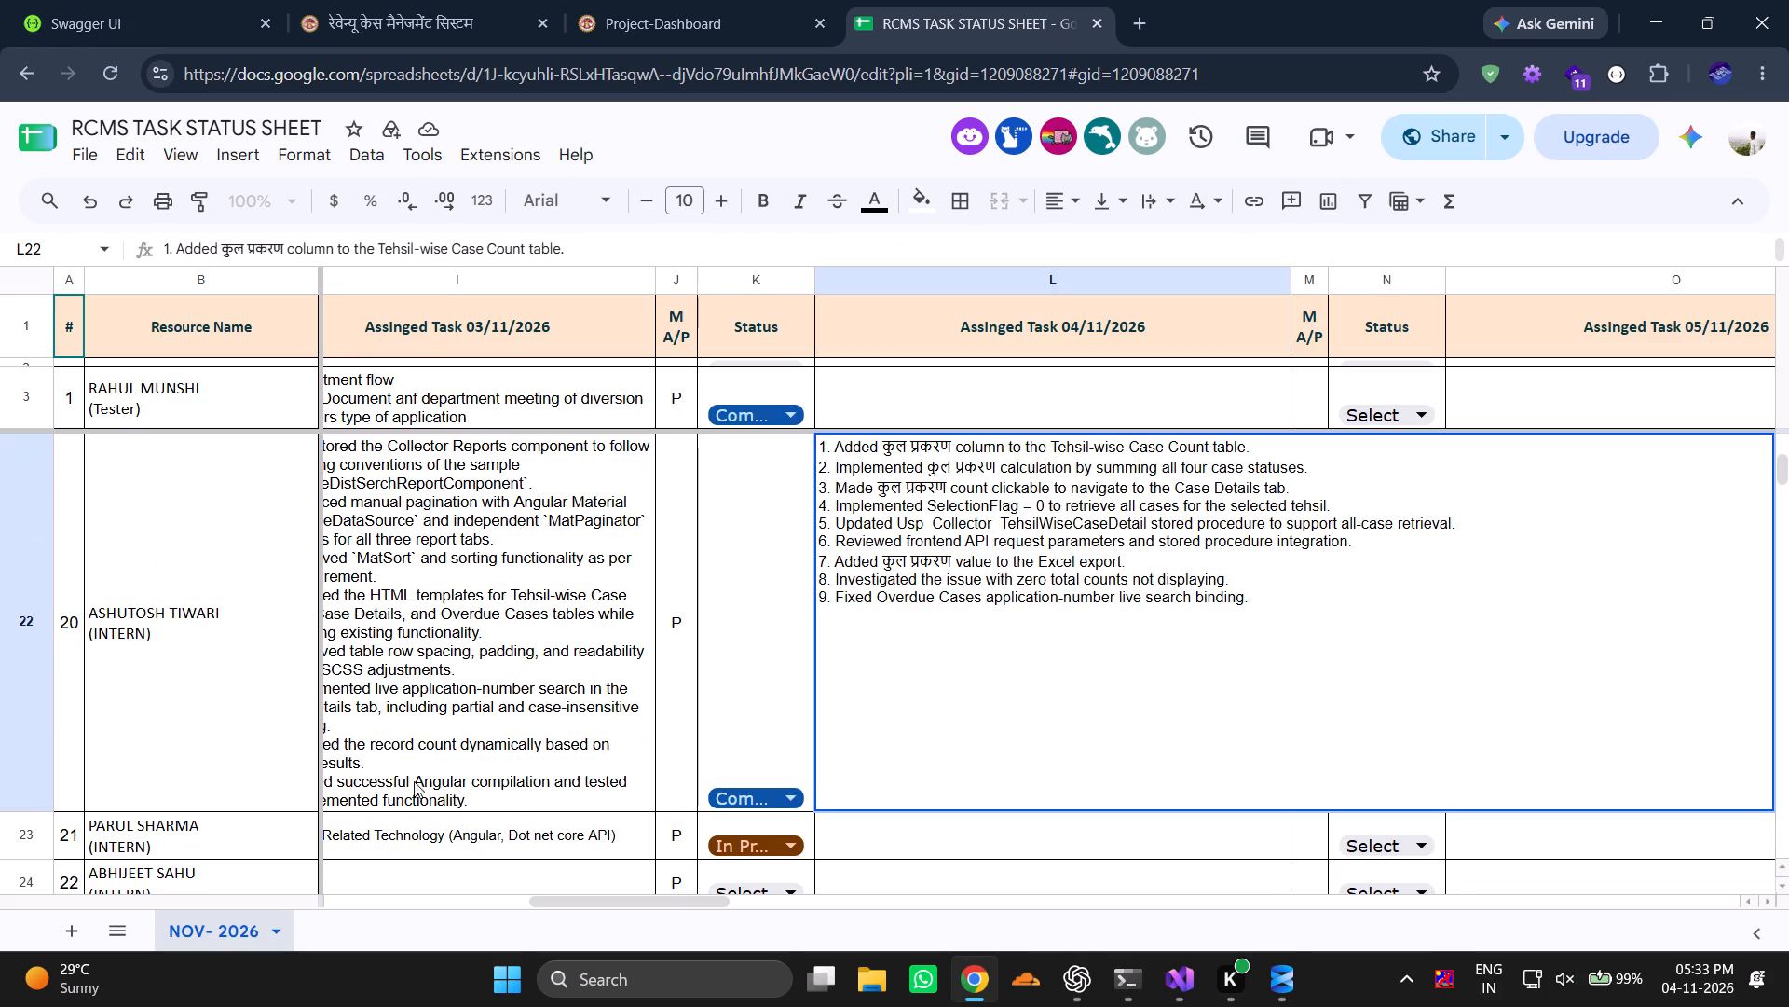
left_click_drag(544, 904, 462, 907)
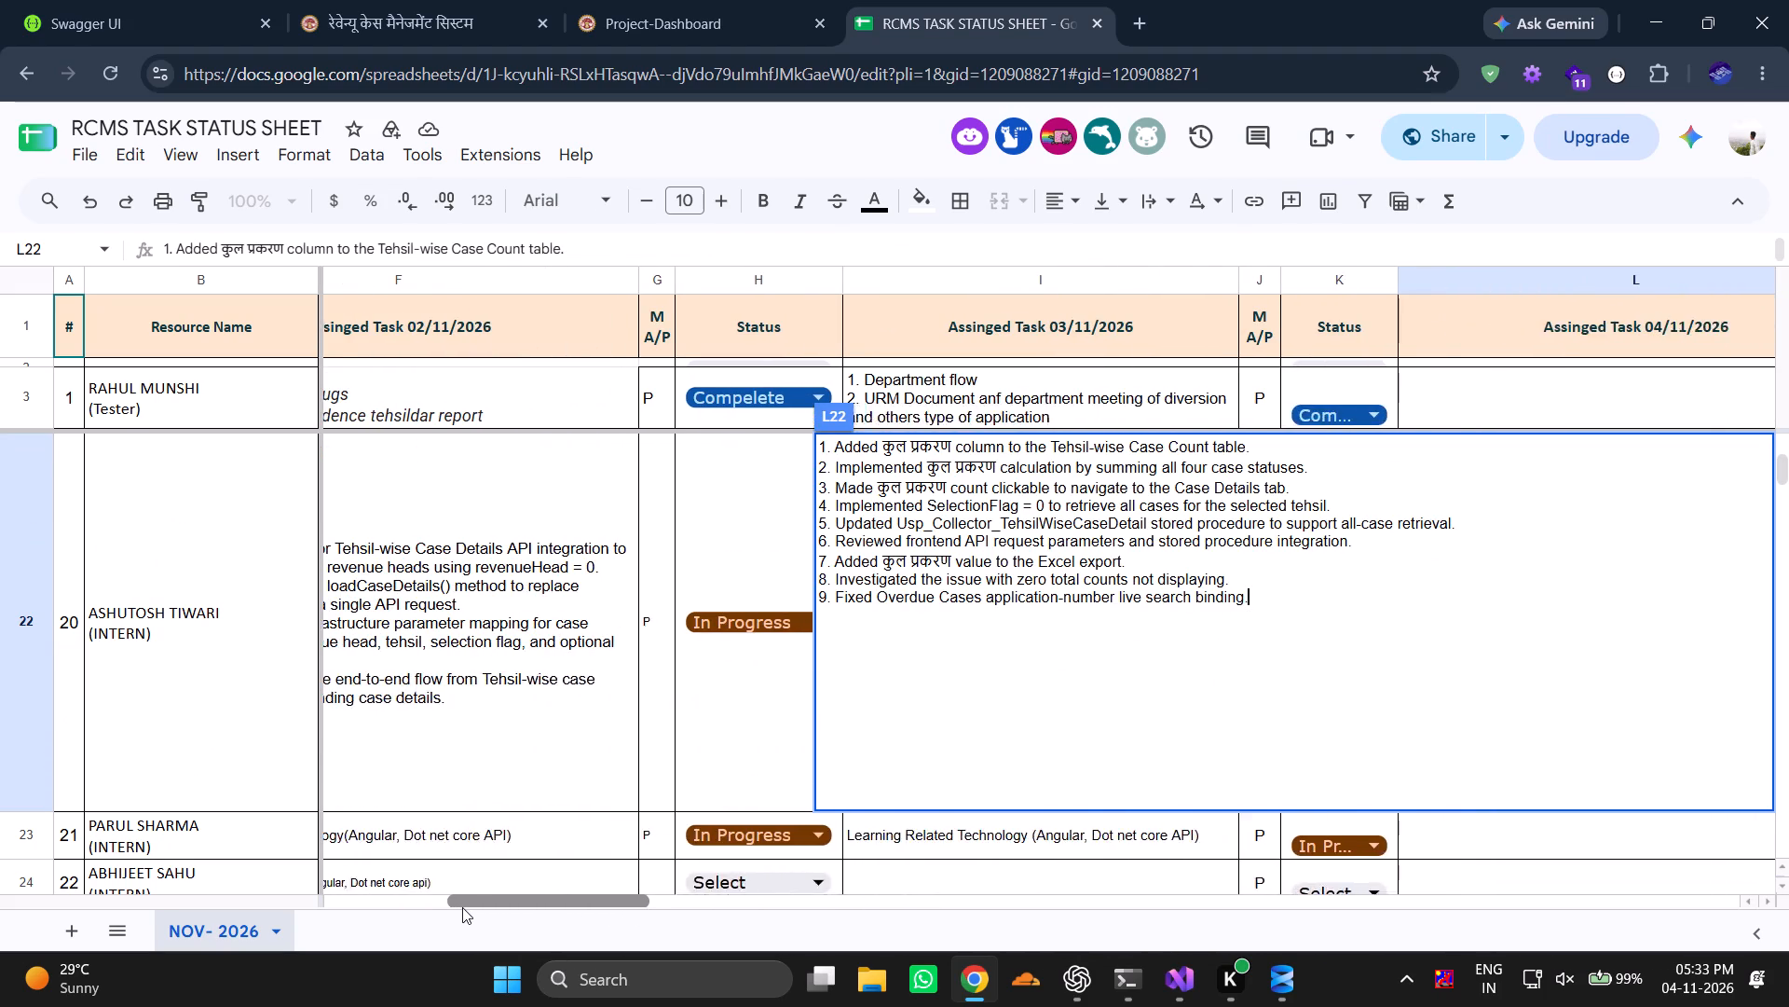
left_click_drag(462, 907, 585, 912)
left_click(459, 618)
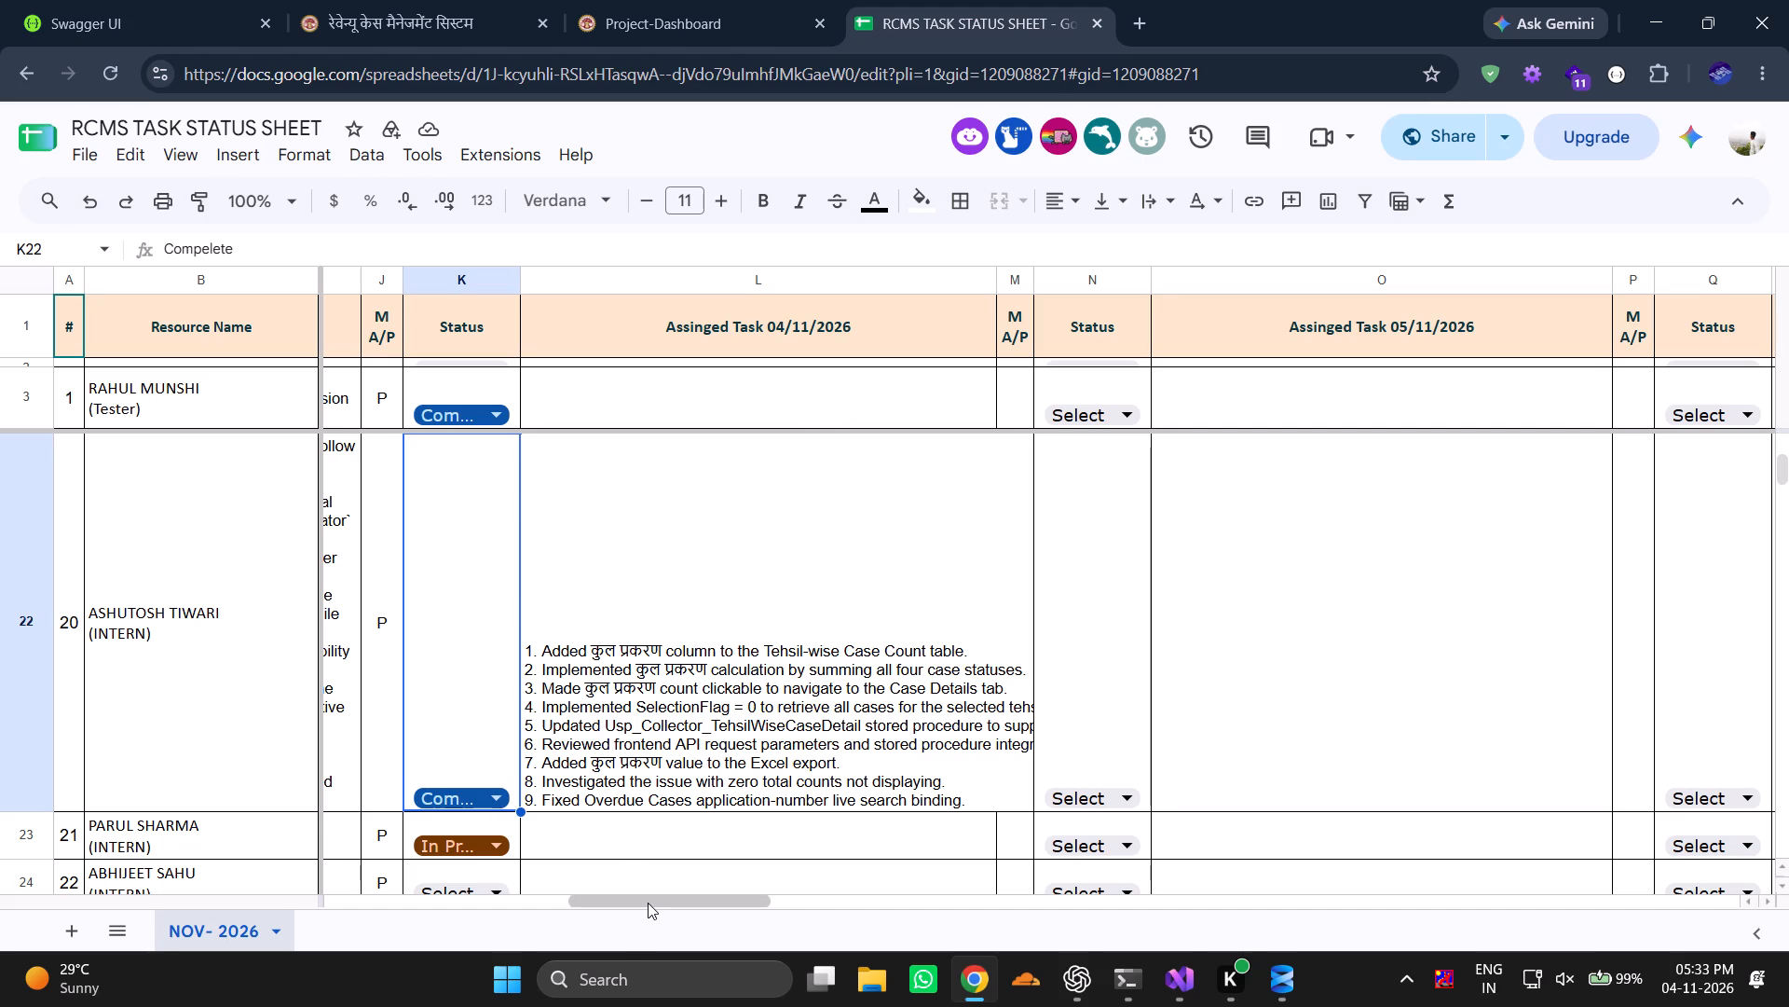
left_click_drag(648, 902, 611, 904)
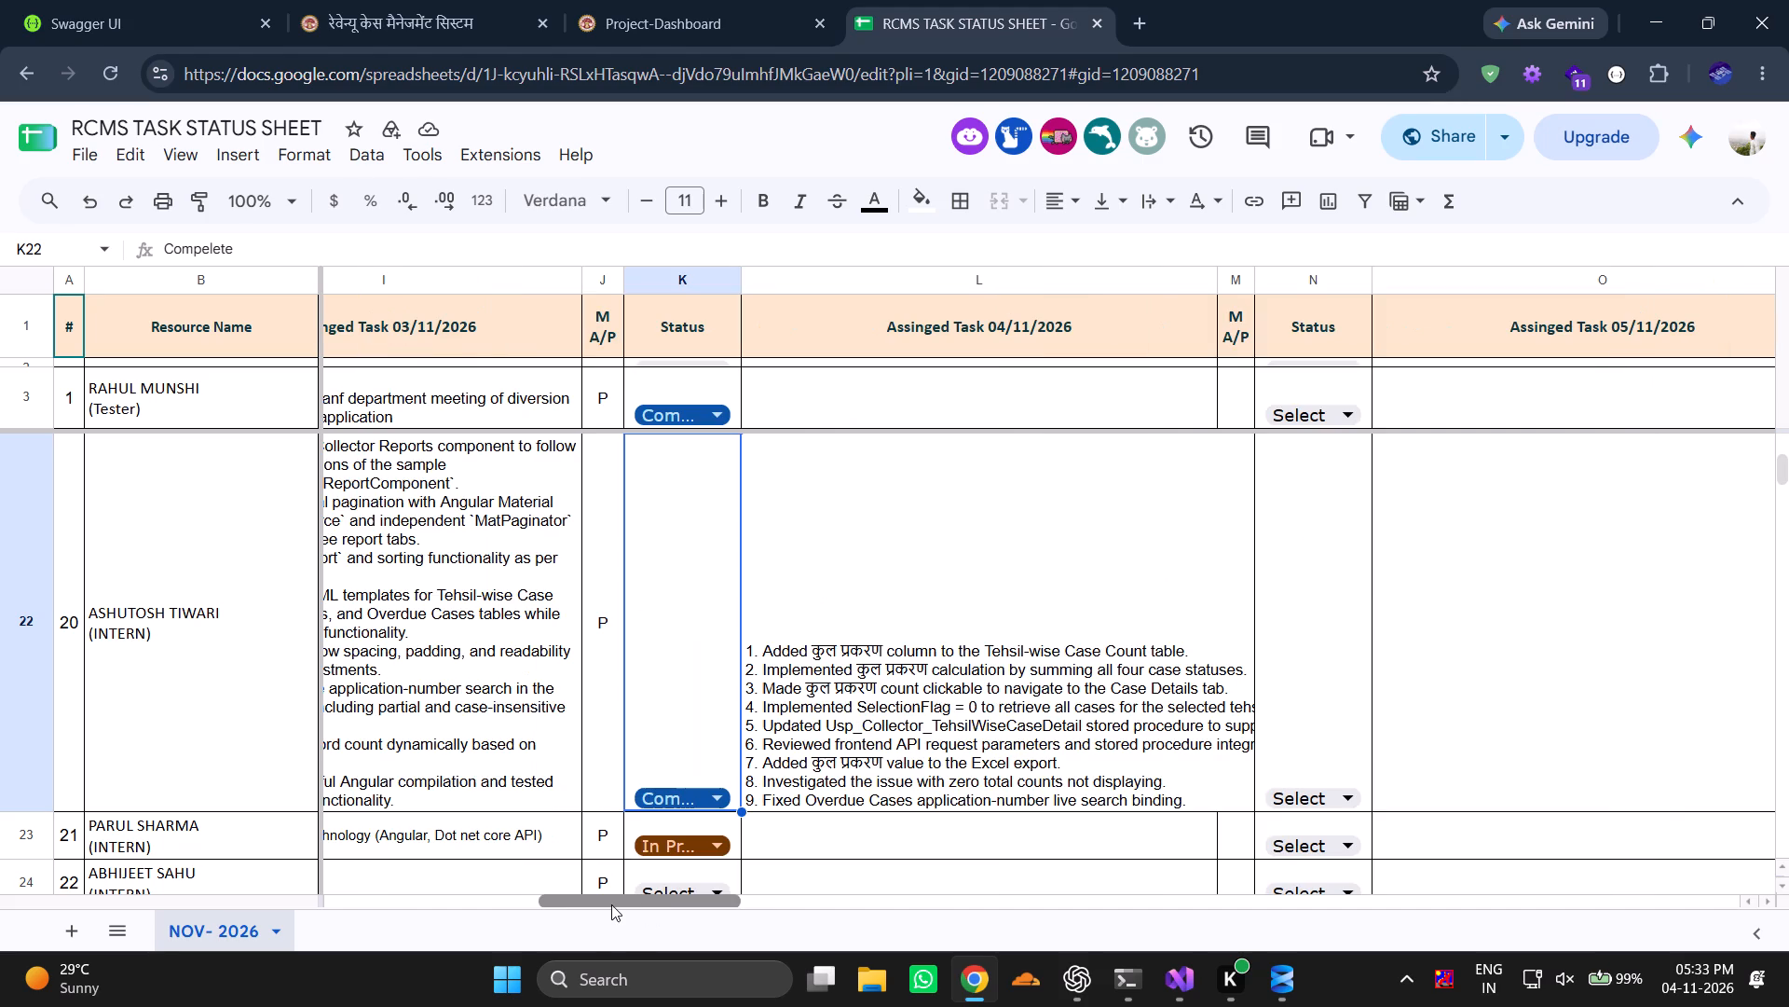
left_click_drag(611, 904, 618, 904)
Examine how the other resources' 04/11/2026 task entries are laid out compared with row 22's numbered list.
left_click_drag(618, 904, 622, 904)
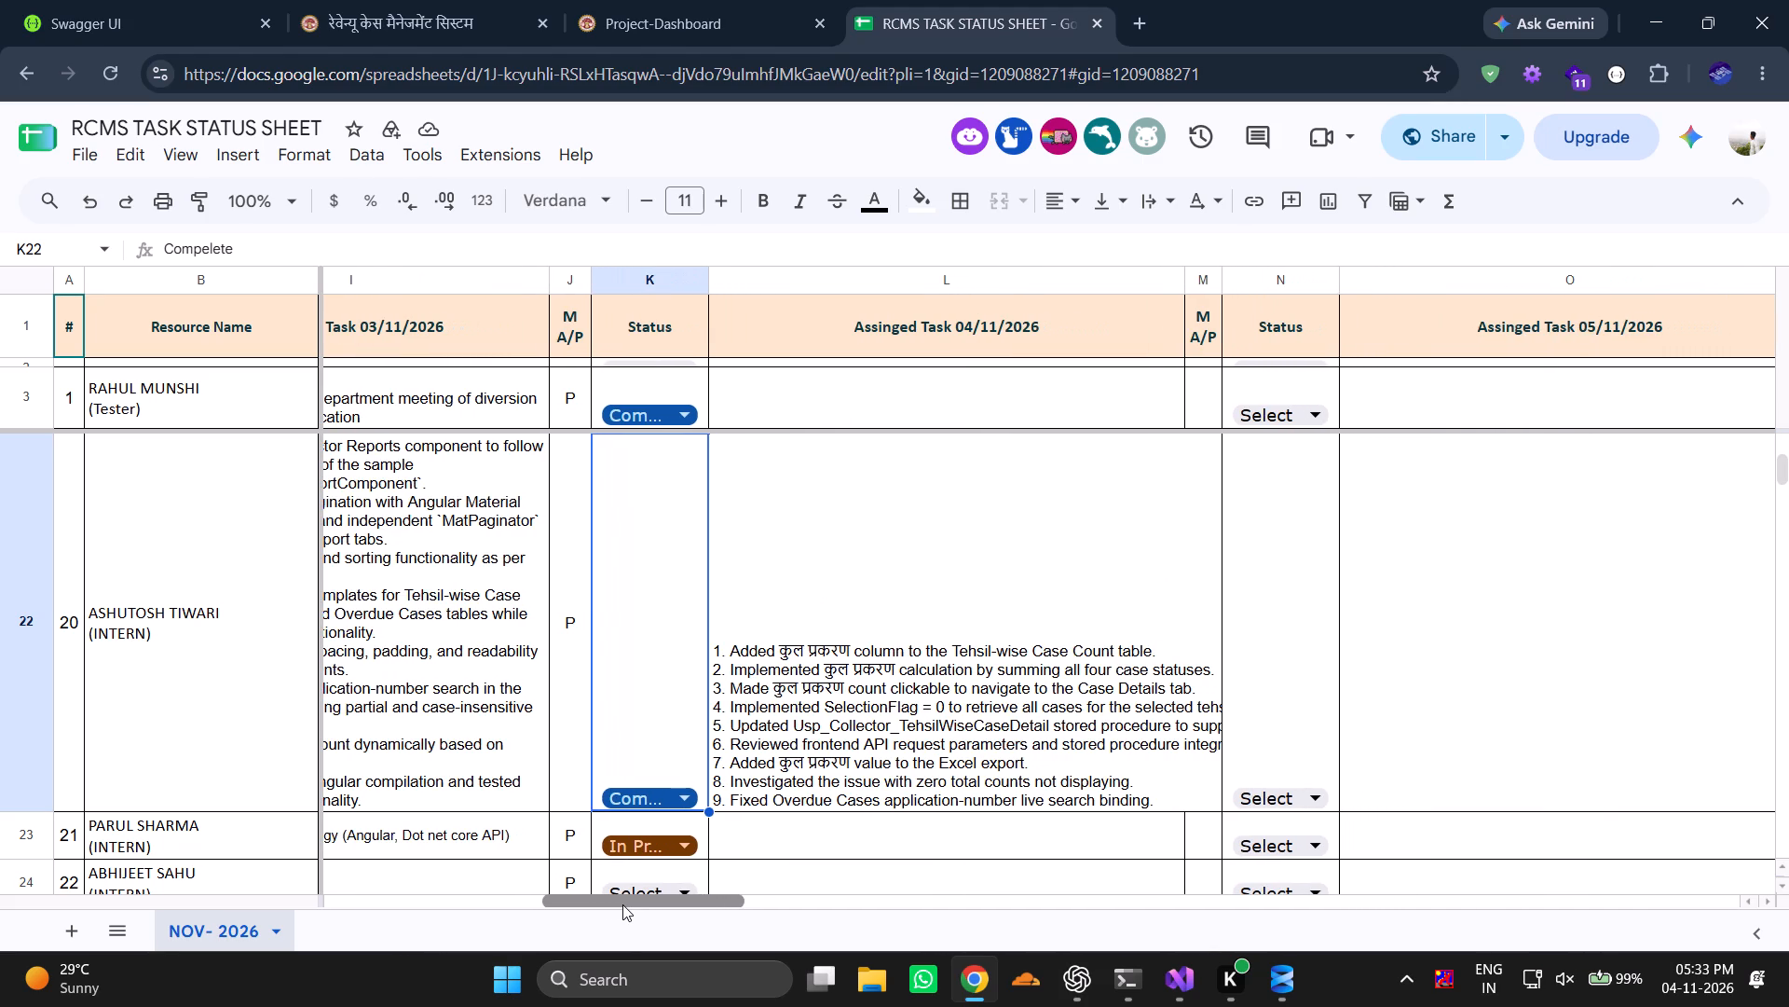
left_click_drag(622, 904, 625, 904)
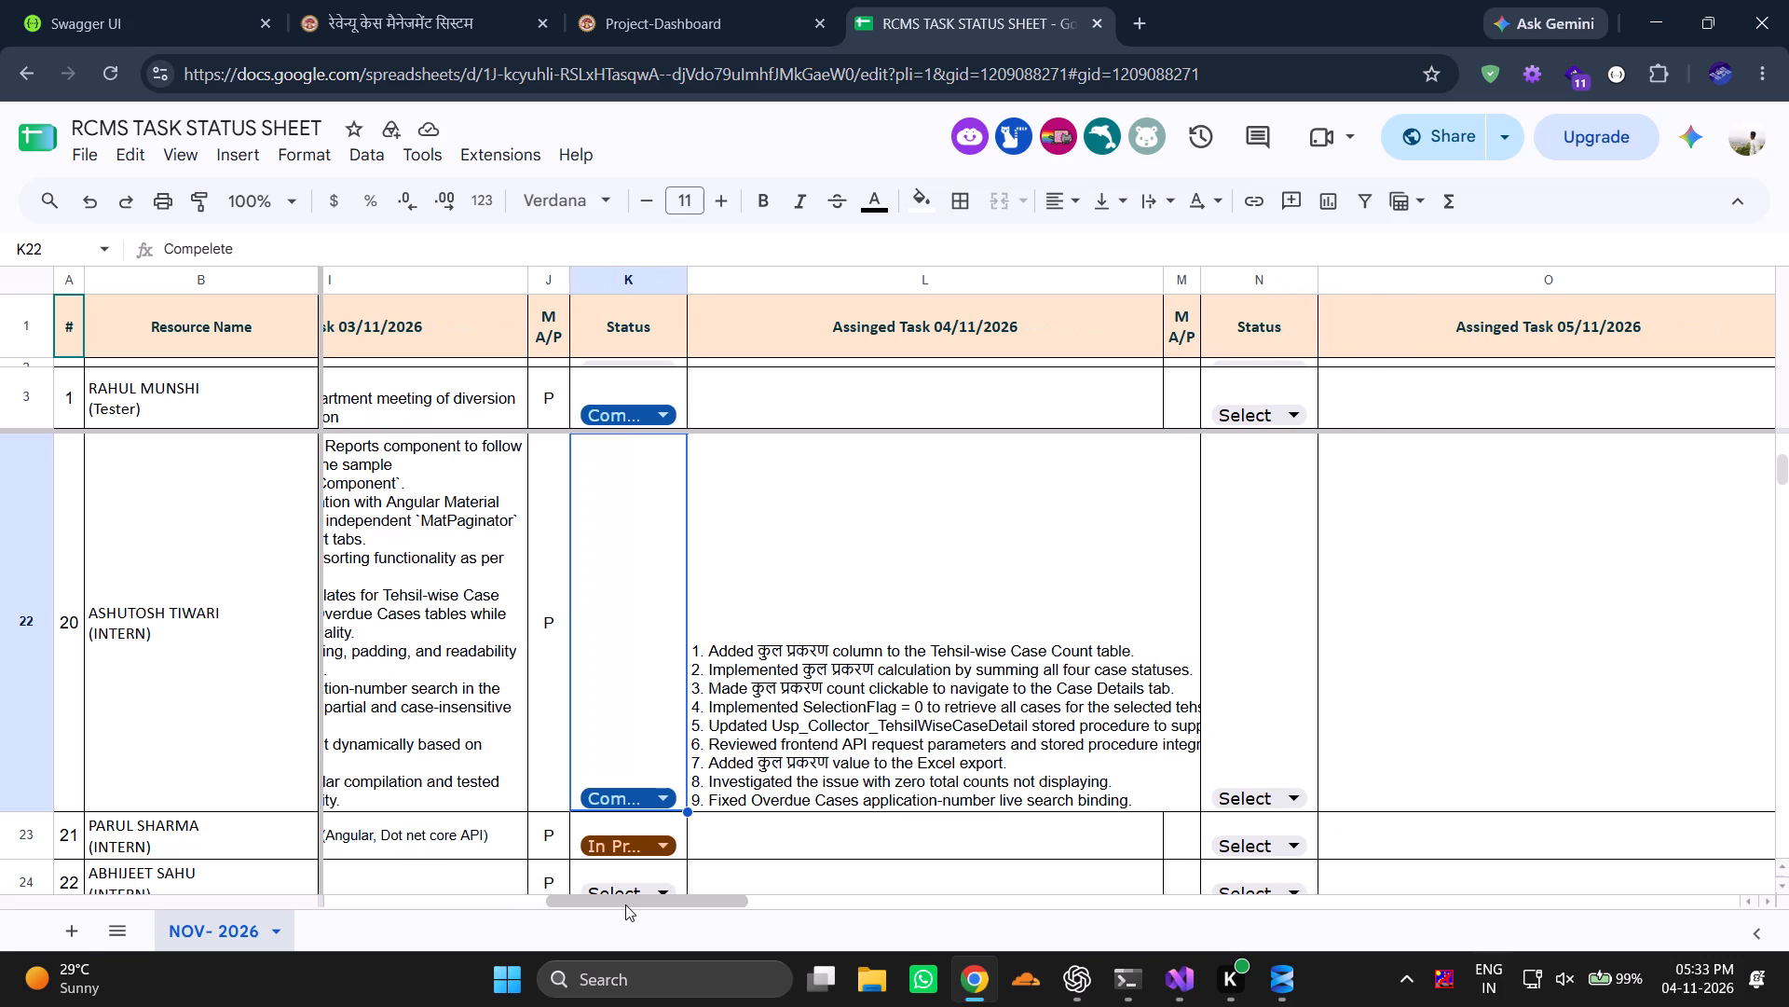
scroll(767, 692, "up", 3)
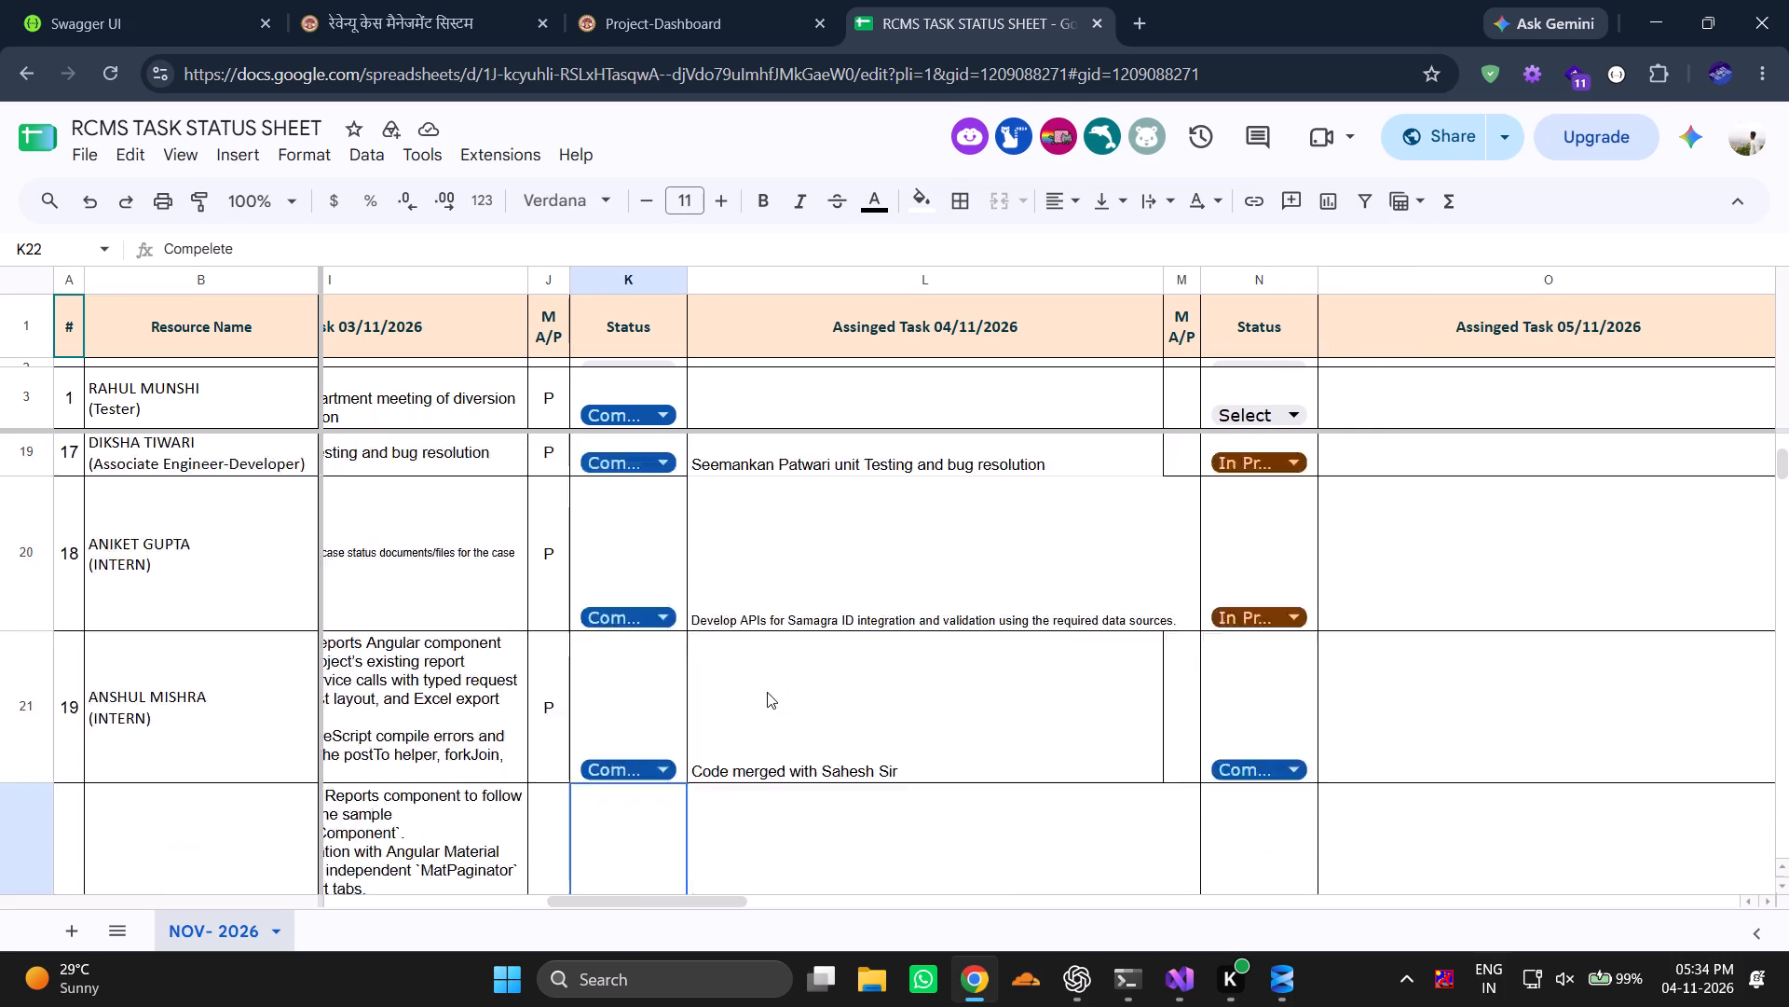
scroll(767, 692, "up", 3)
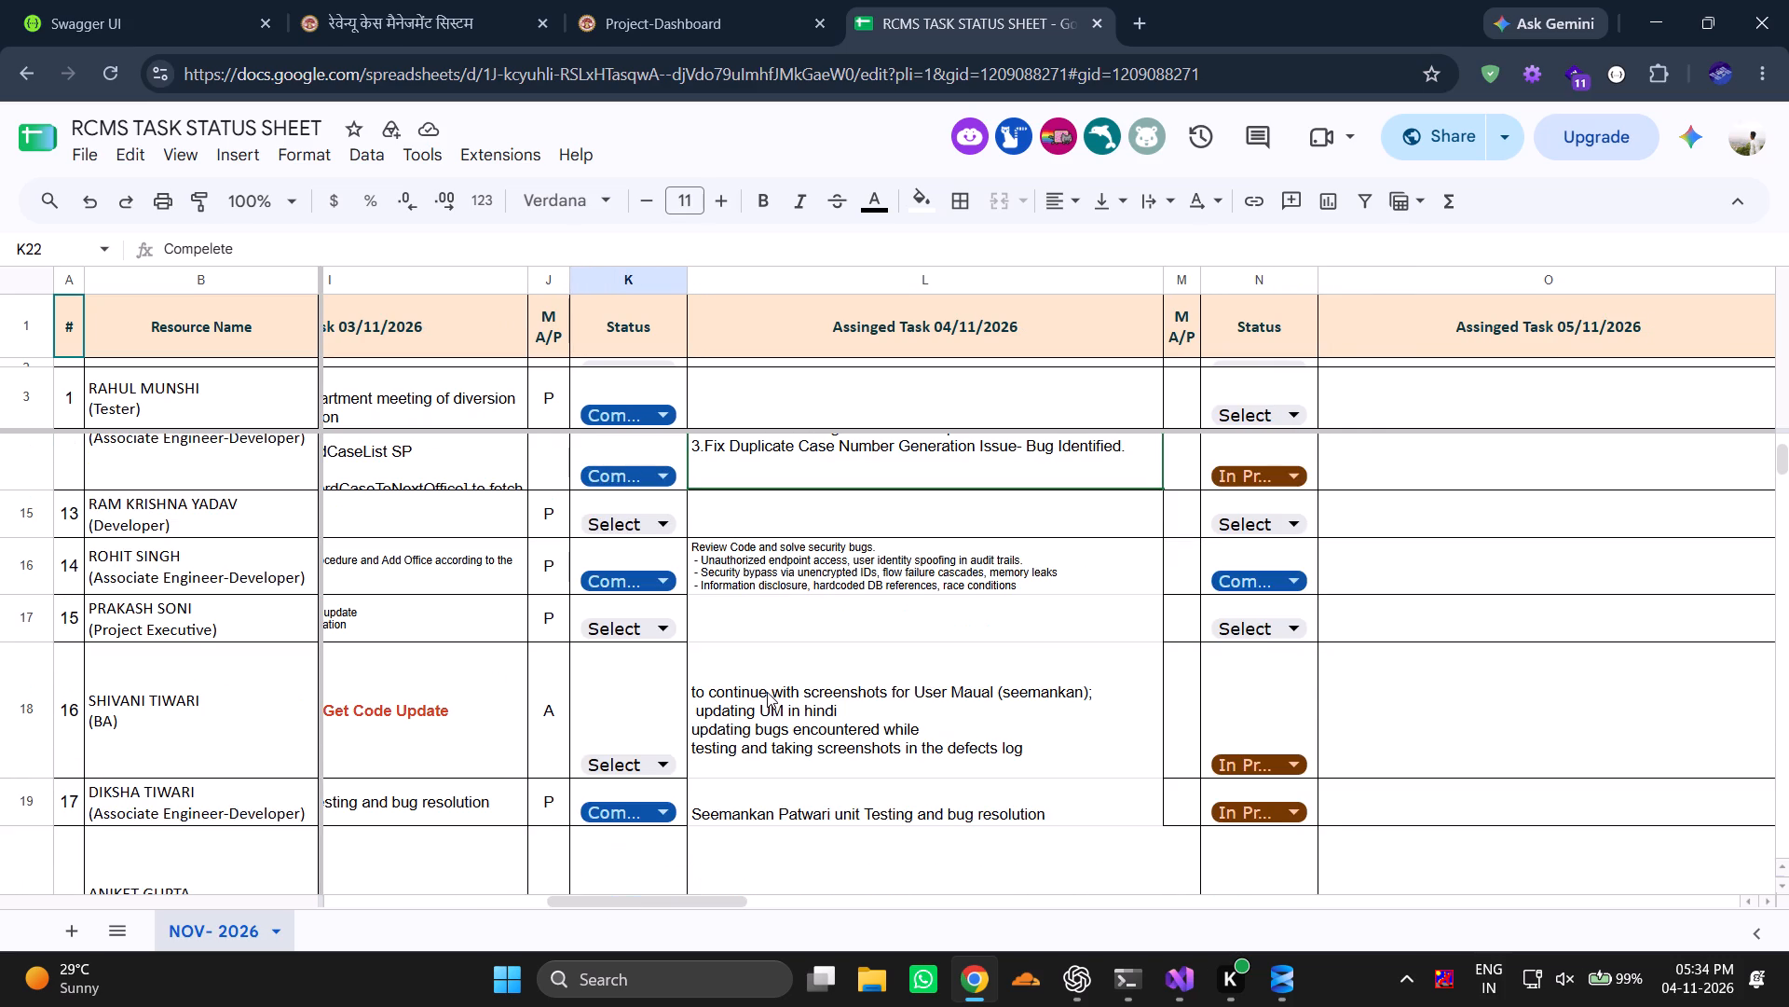
scroll(767, 692, "up", 2)
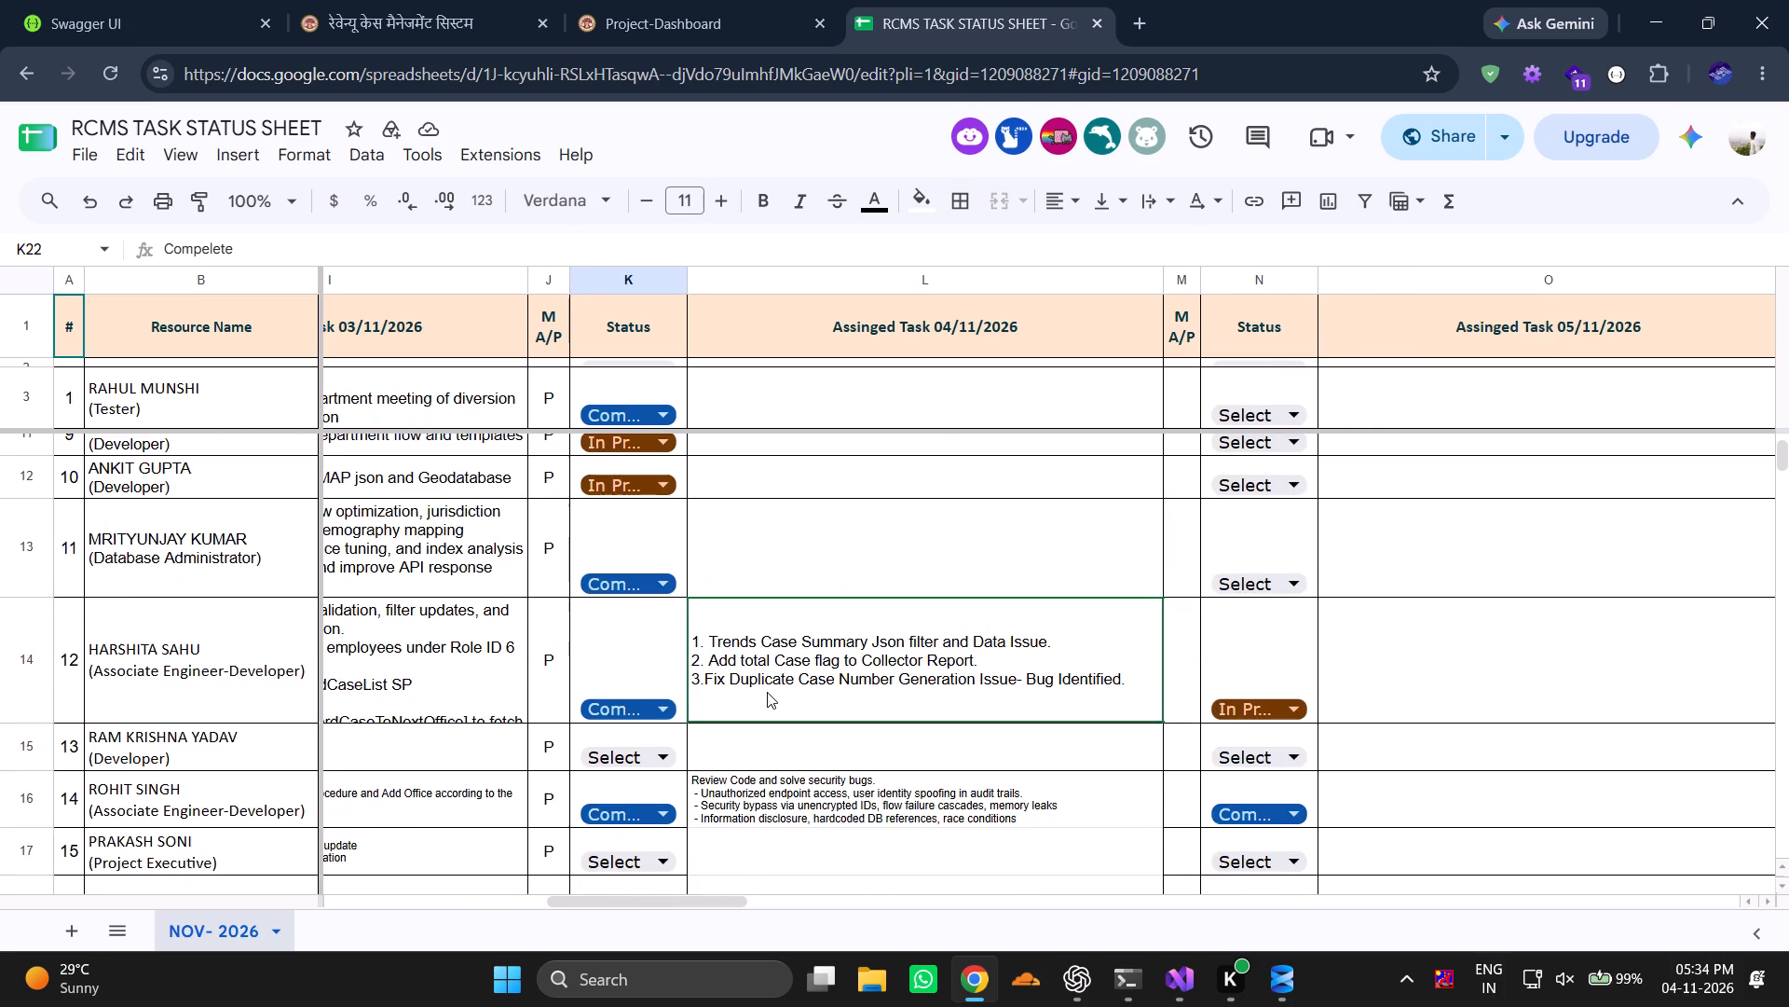
scroll(767, 692, "up", 2)
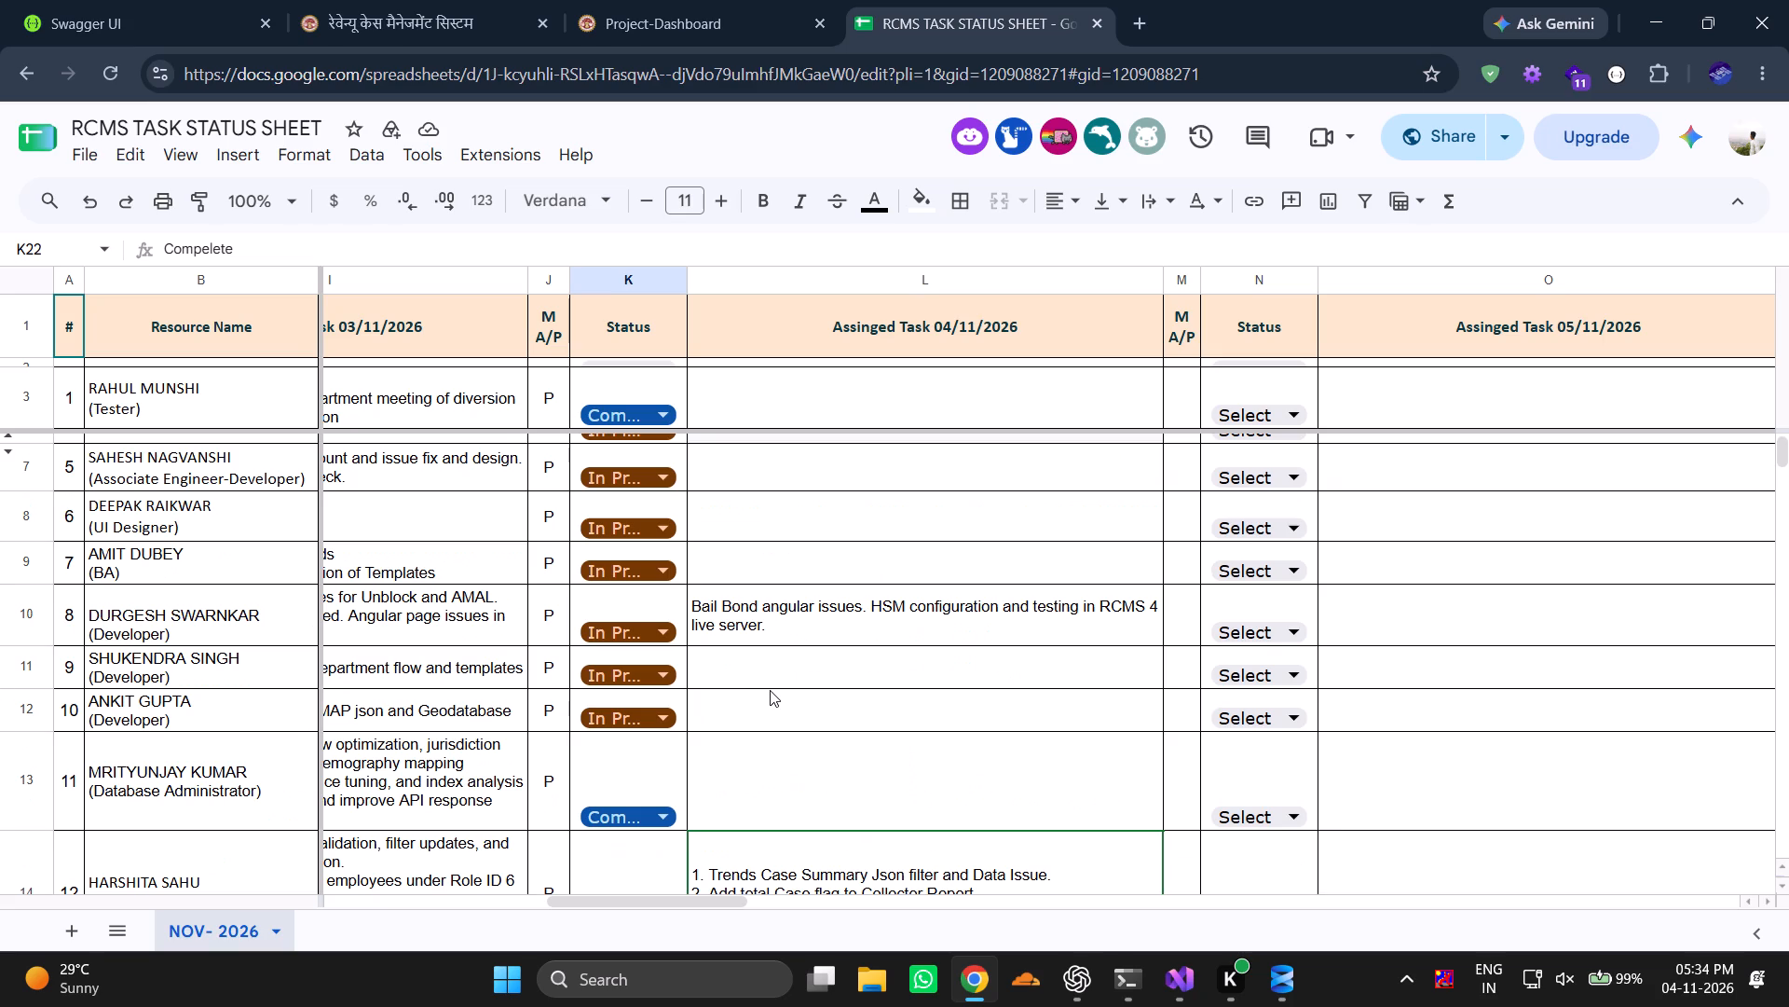
scroll(770, 690, "up", 1)
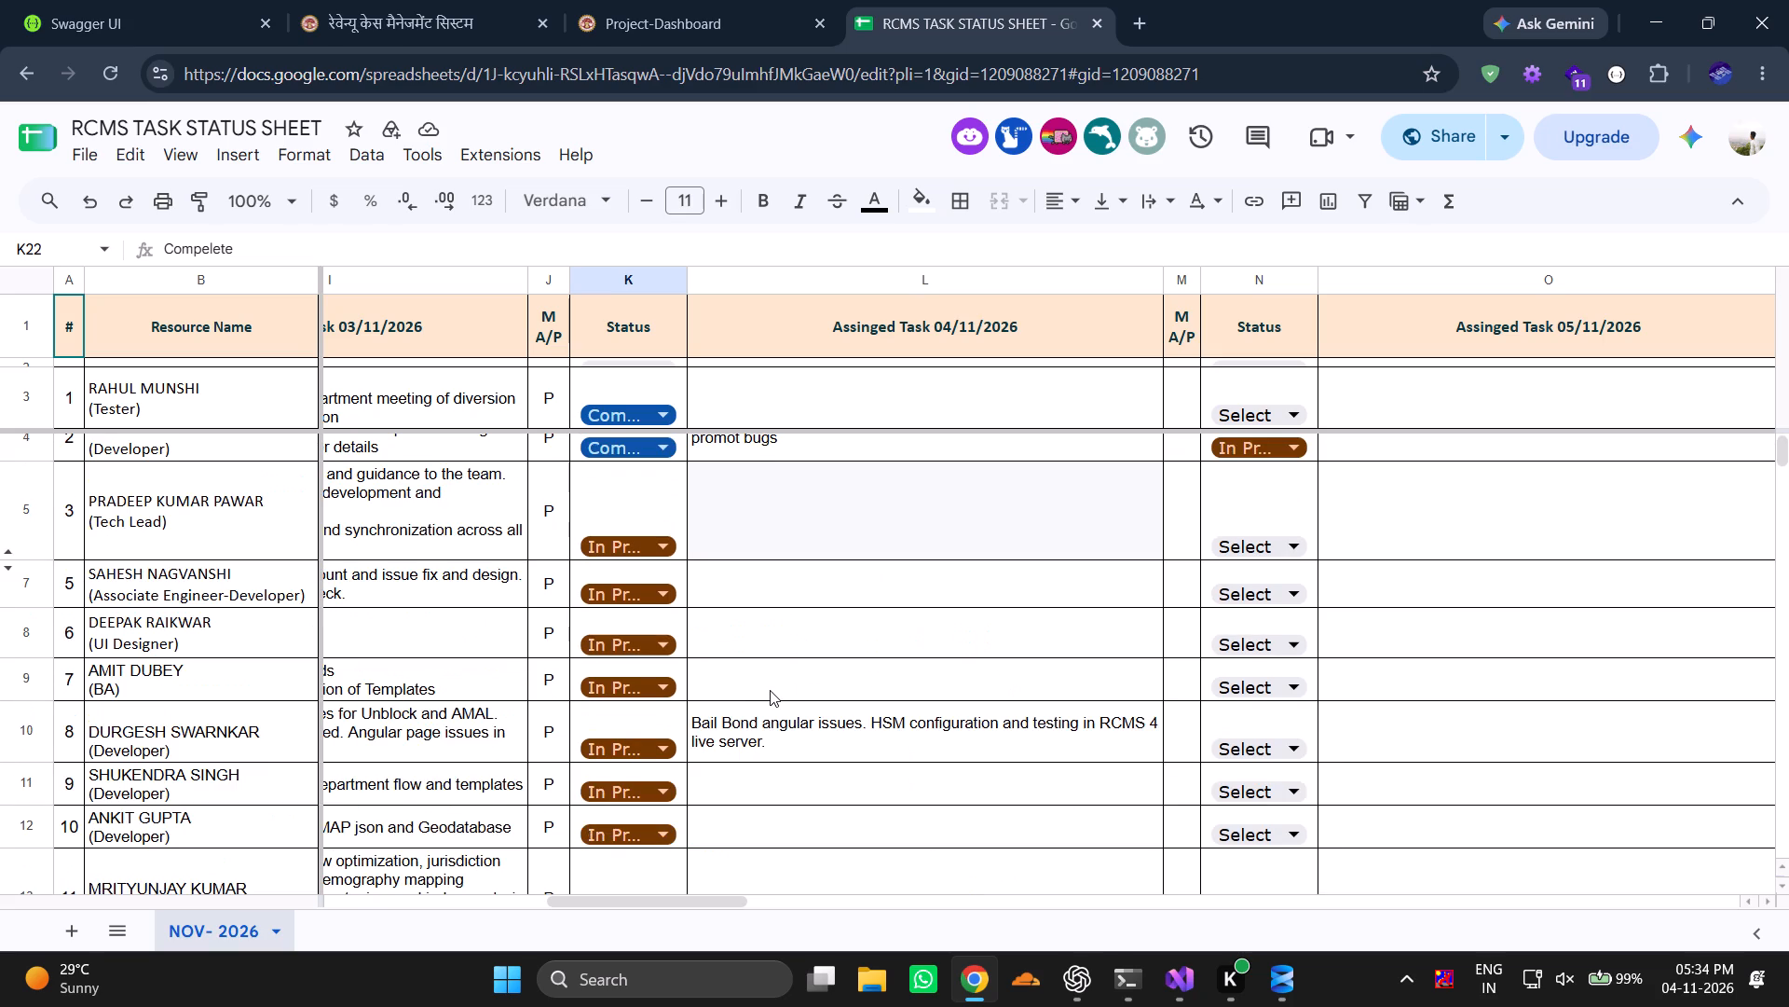
scroll(770, 690, "up", 3)
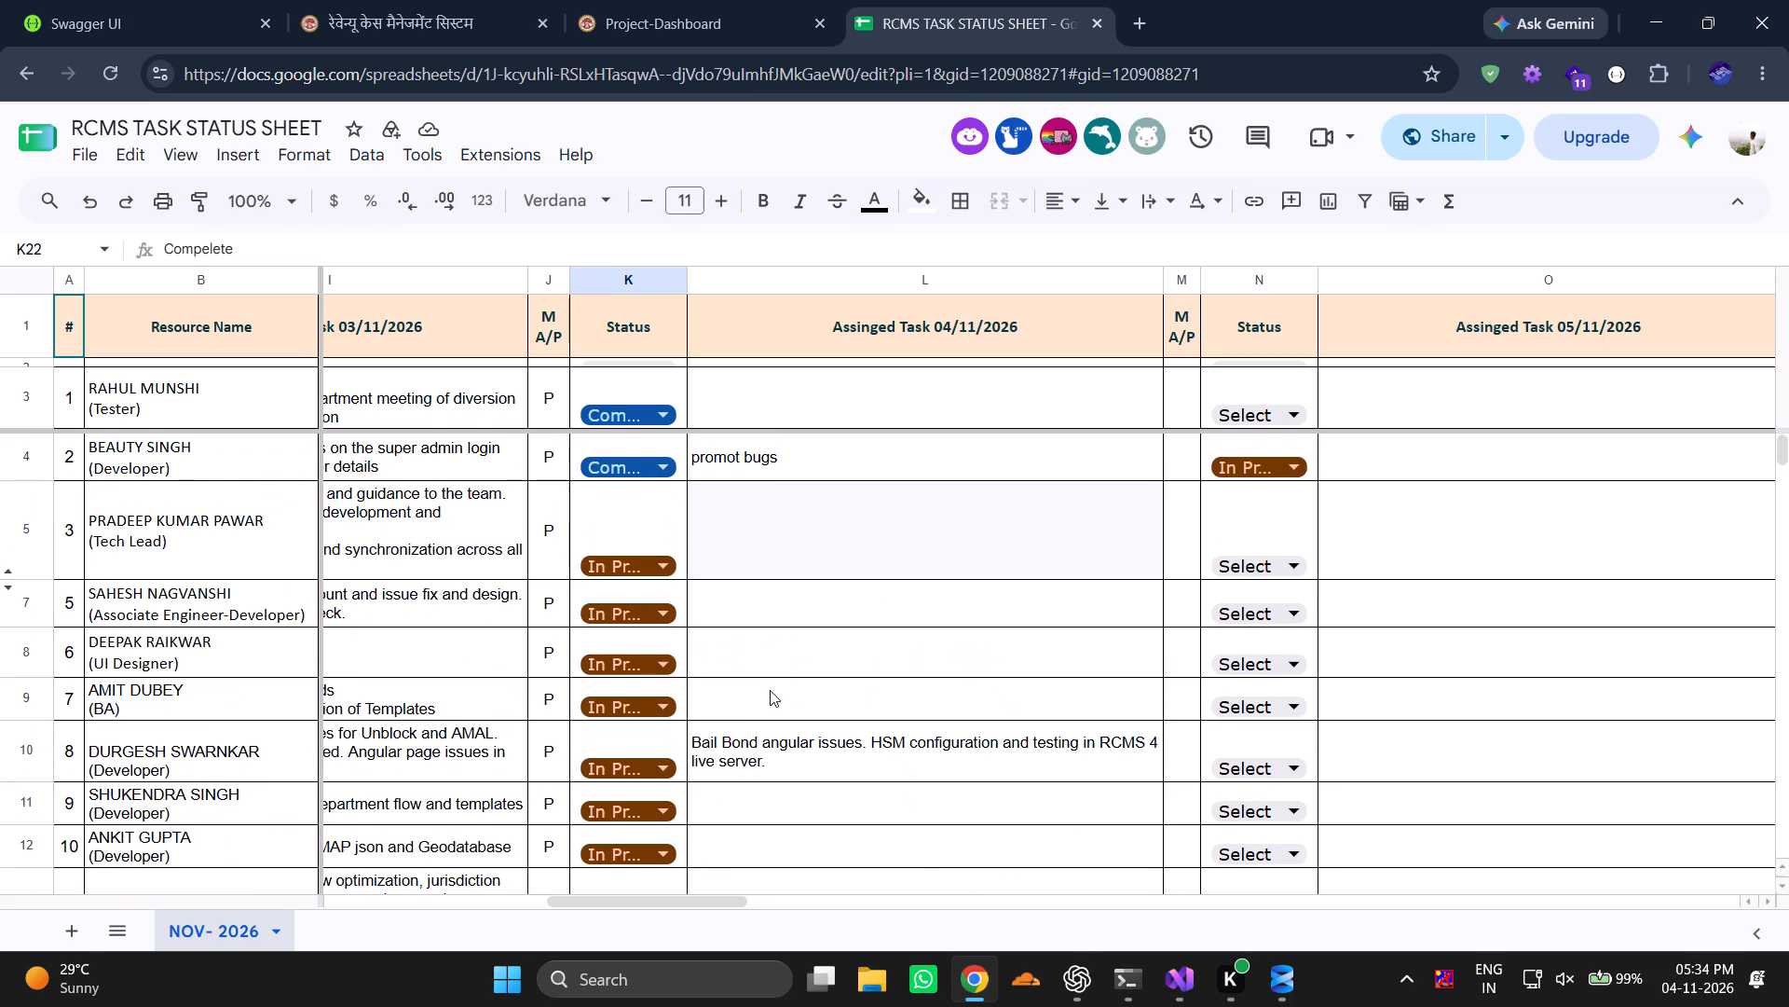
scroll(770, 690, "down", 4)
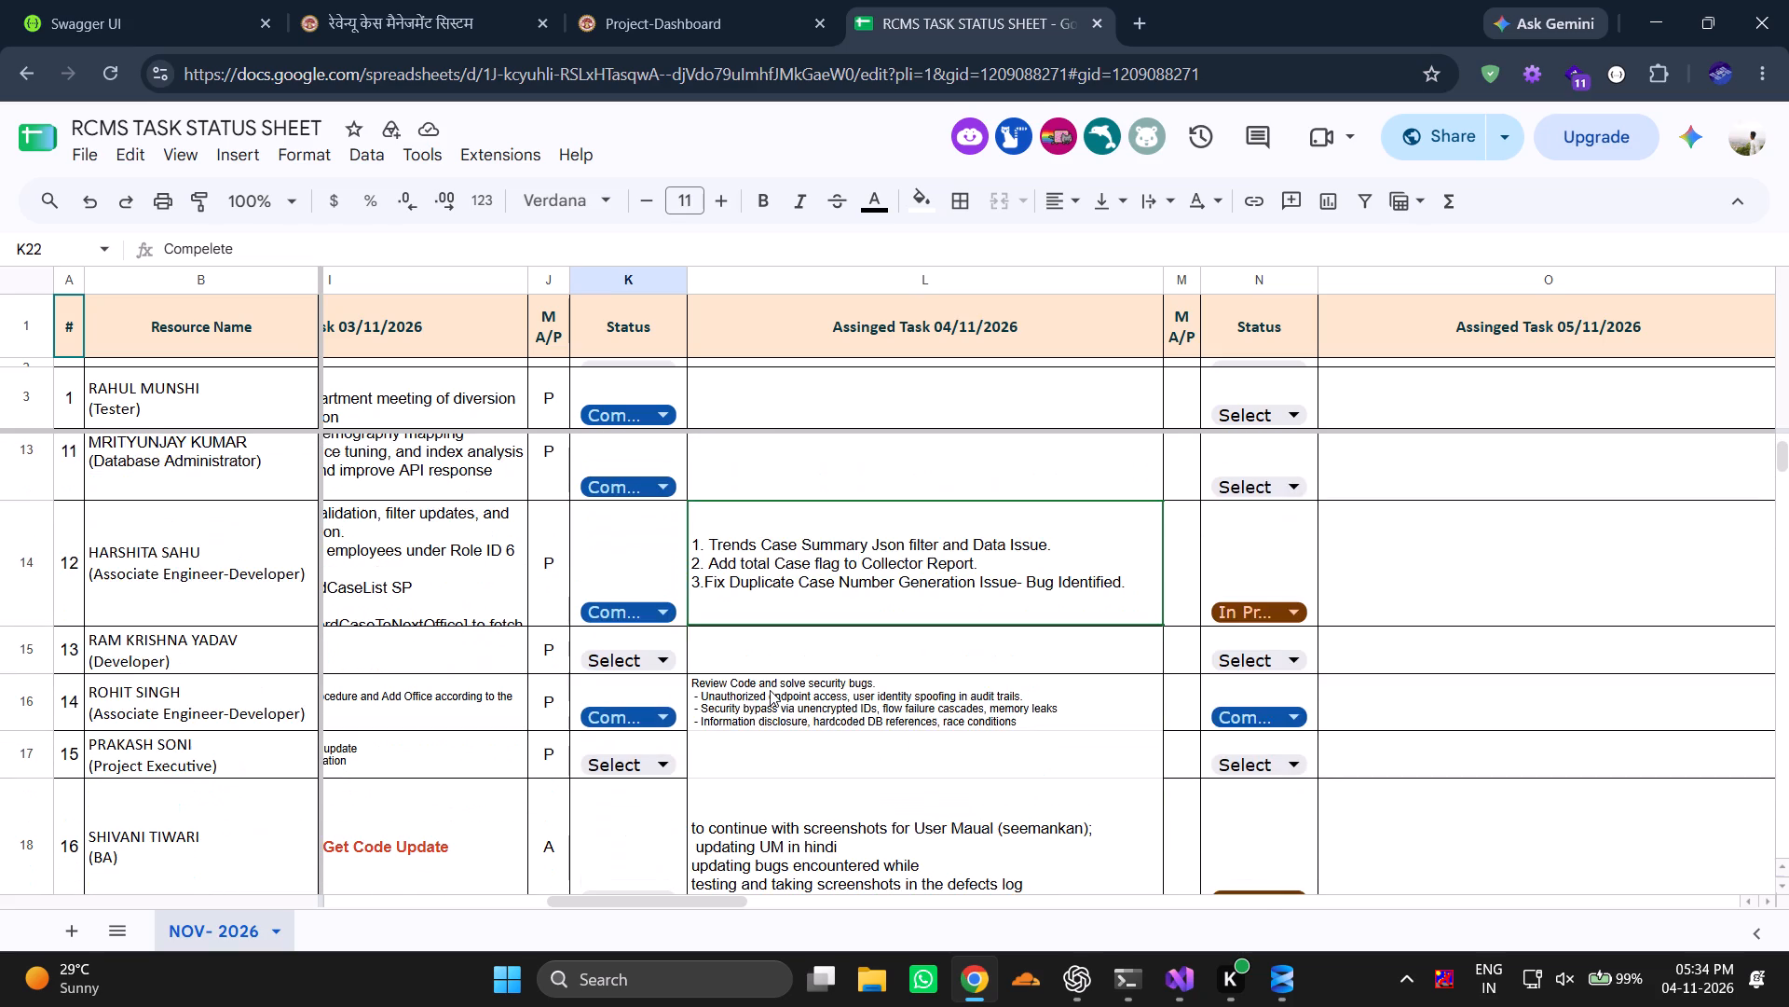
scroll(770, 690, "down", 3)
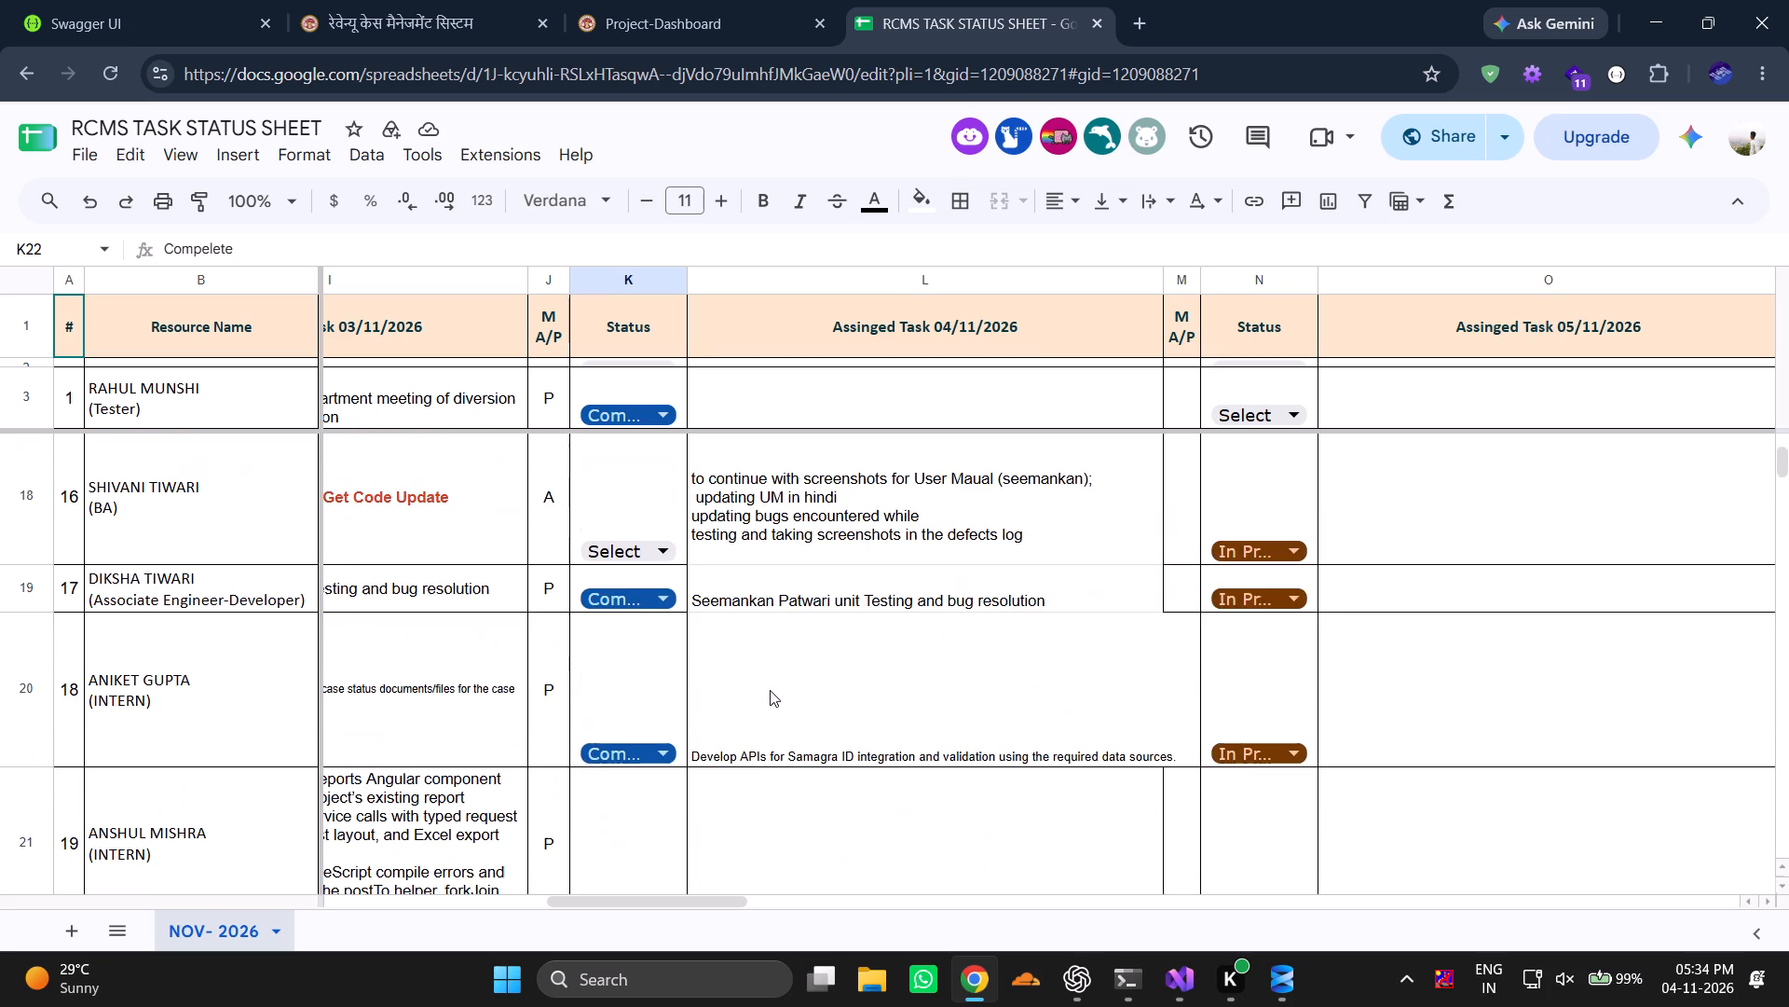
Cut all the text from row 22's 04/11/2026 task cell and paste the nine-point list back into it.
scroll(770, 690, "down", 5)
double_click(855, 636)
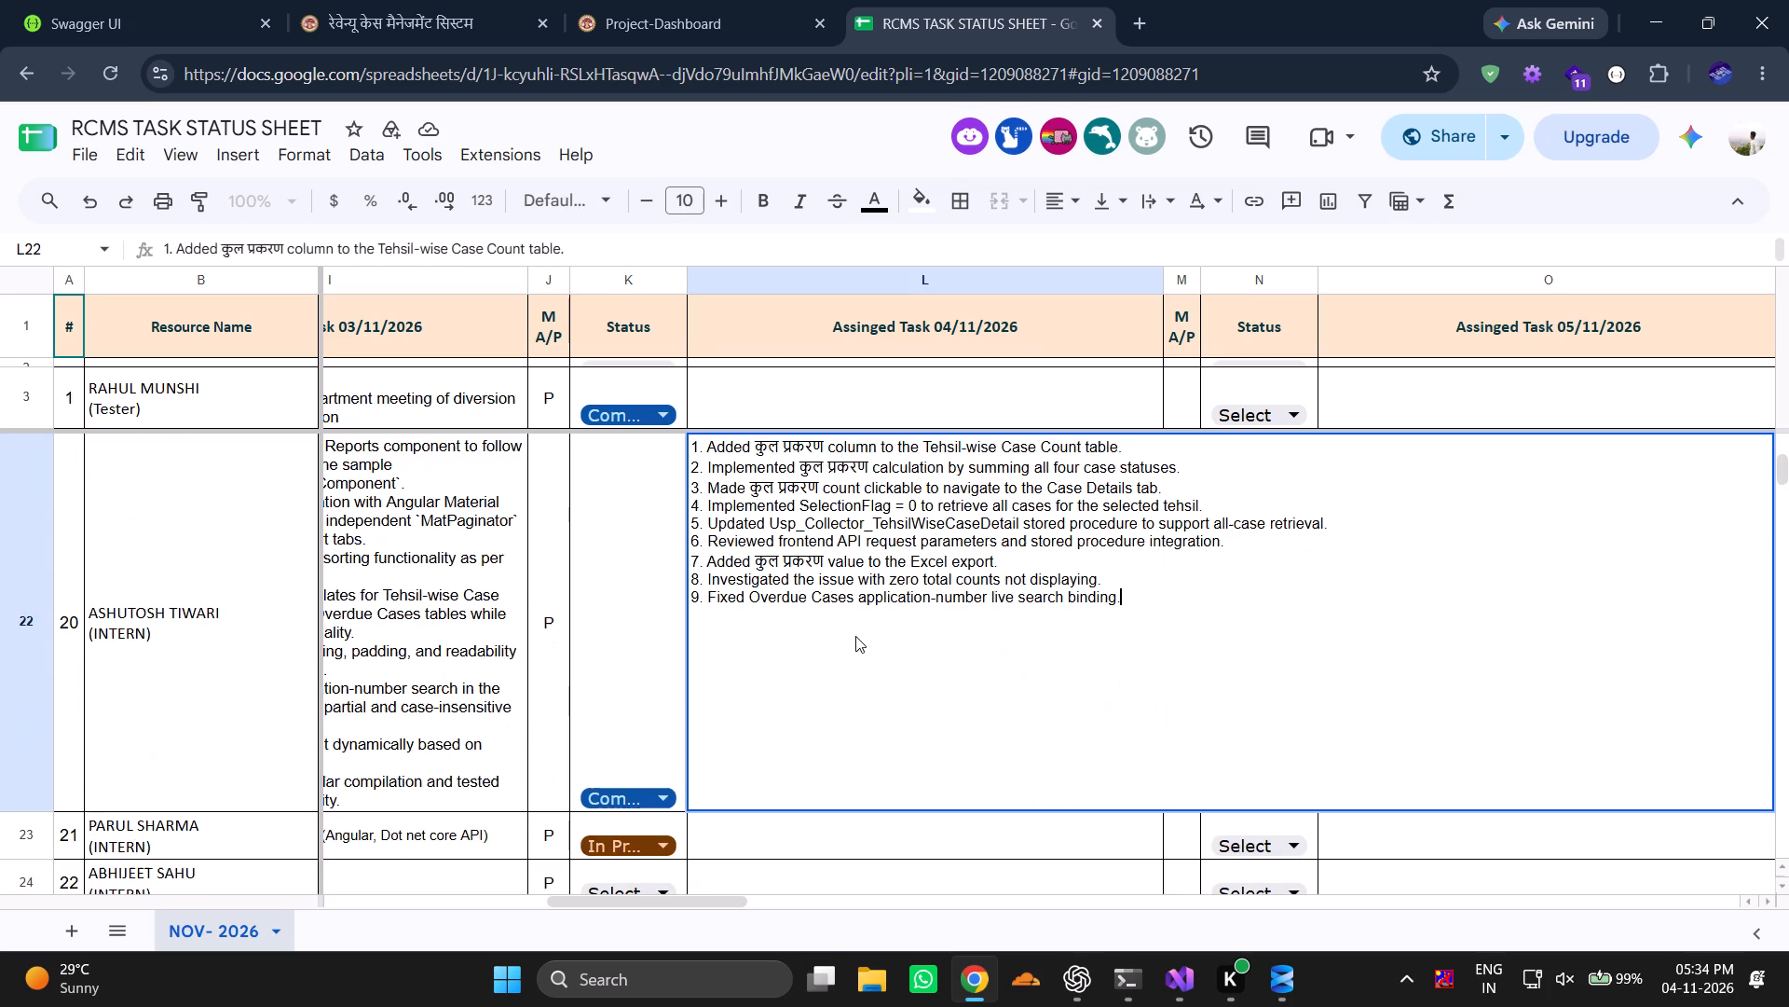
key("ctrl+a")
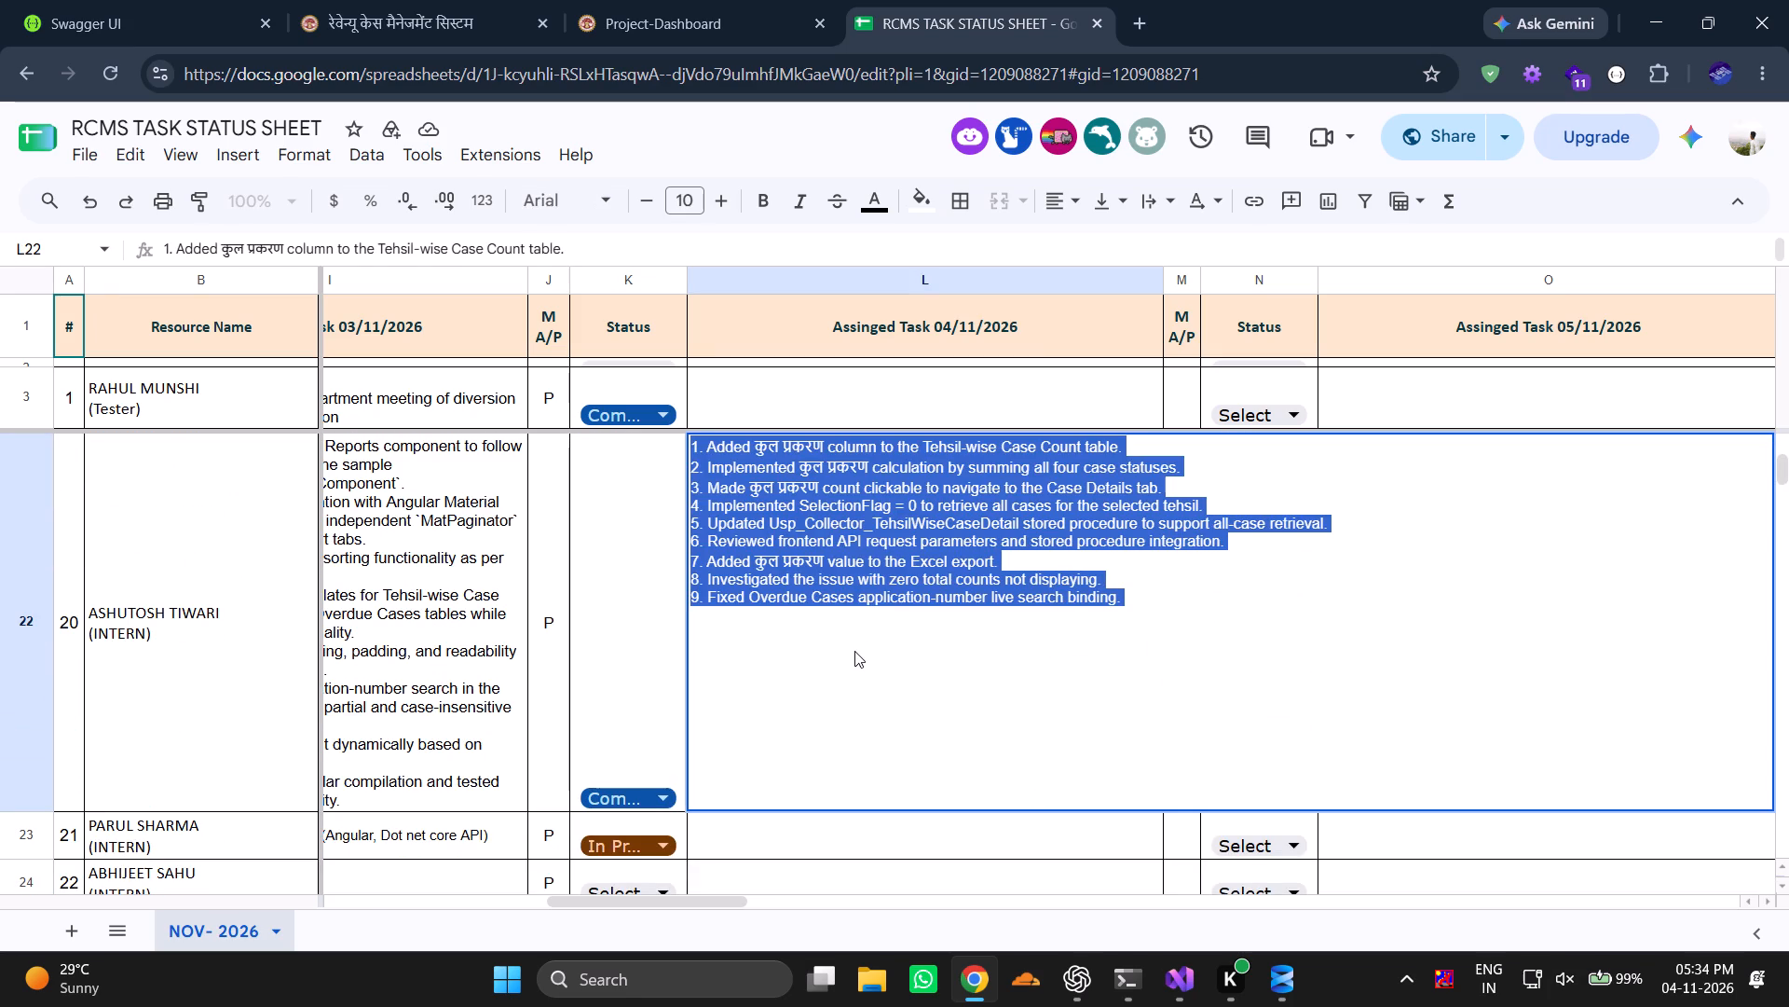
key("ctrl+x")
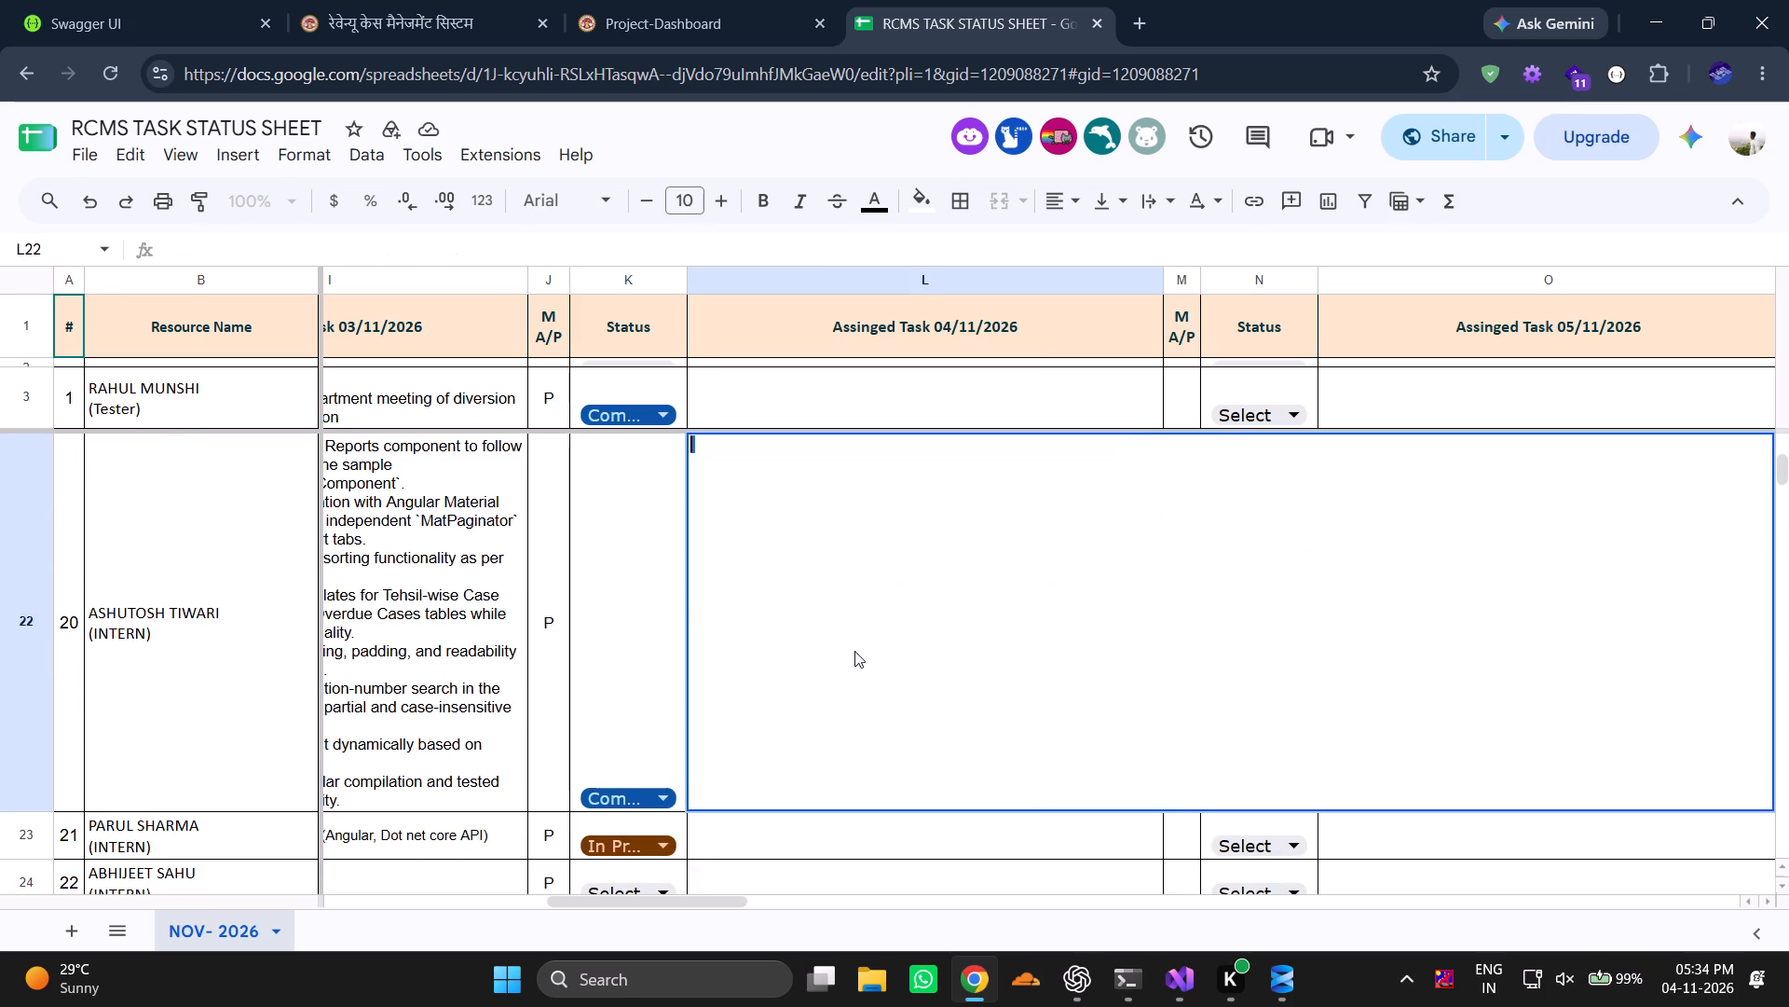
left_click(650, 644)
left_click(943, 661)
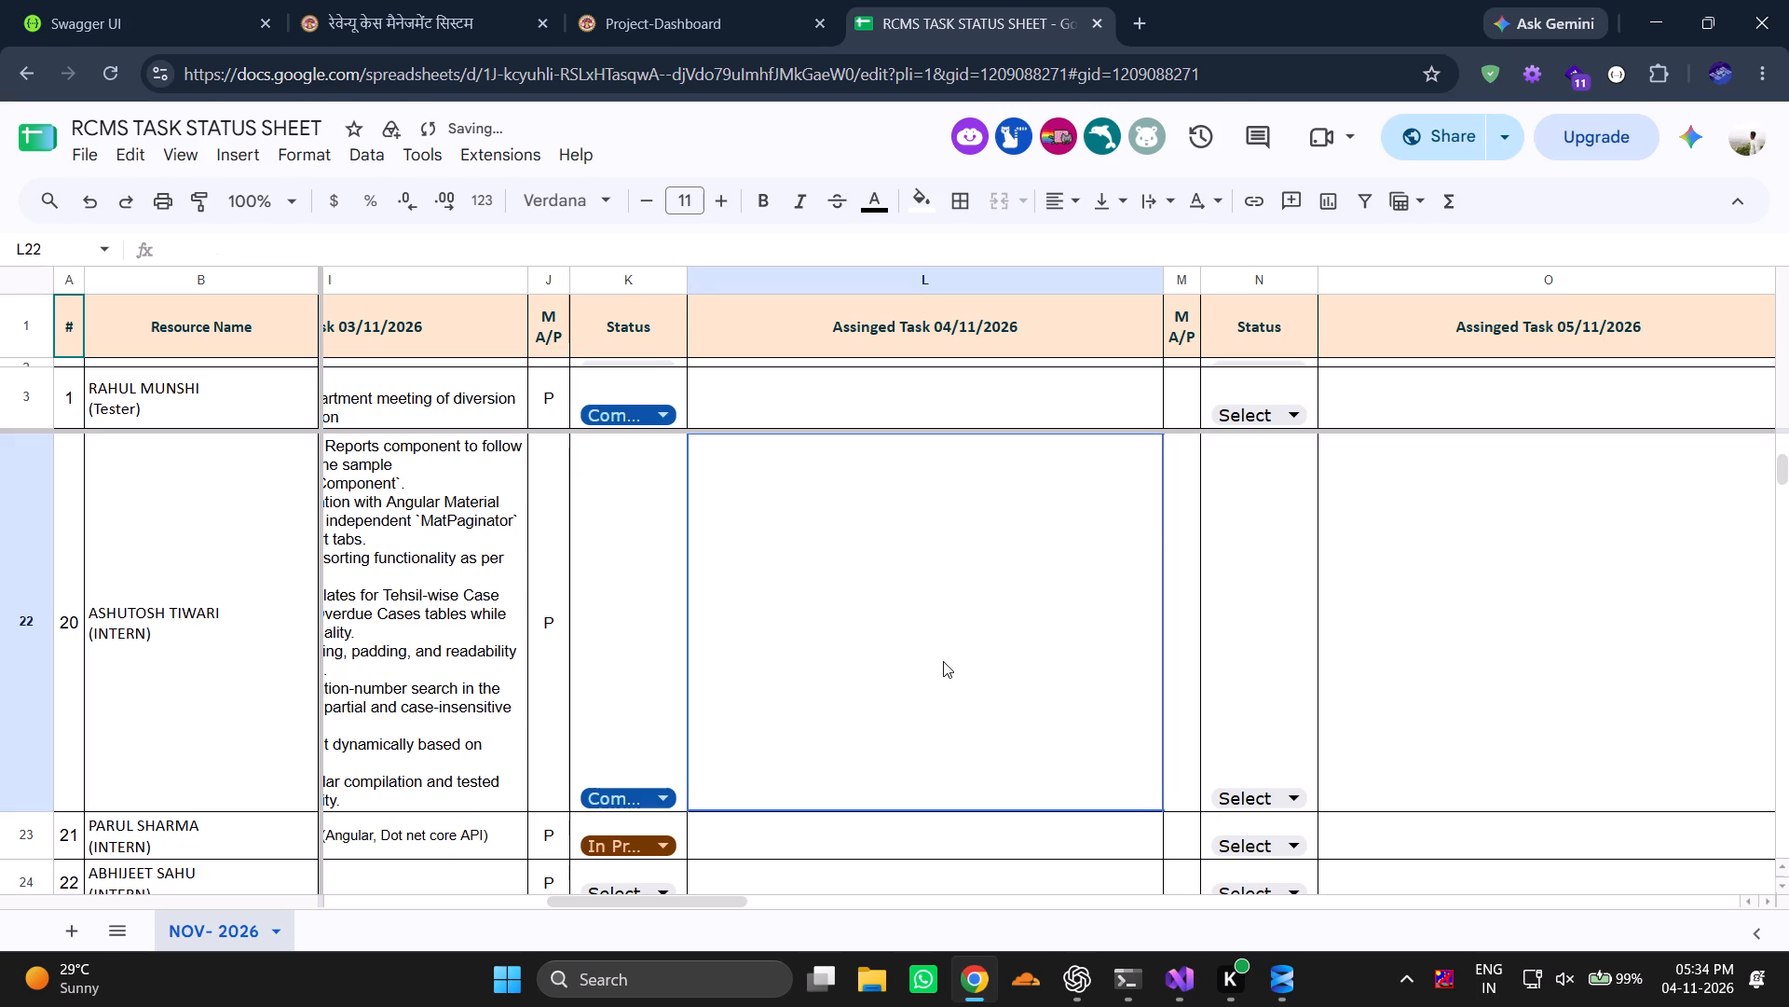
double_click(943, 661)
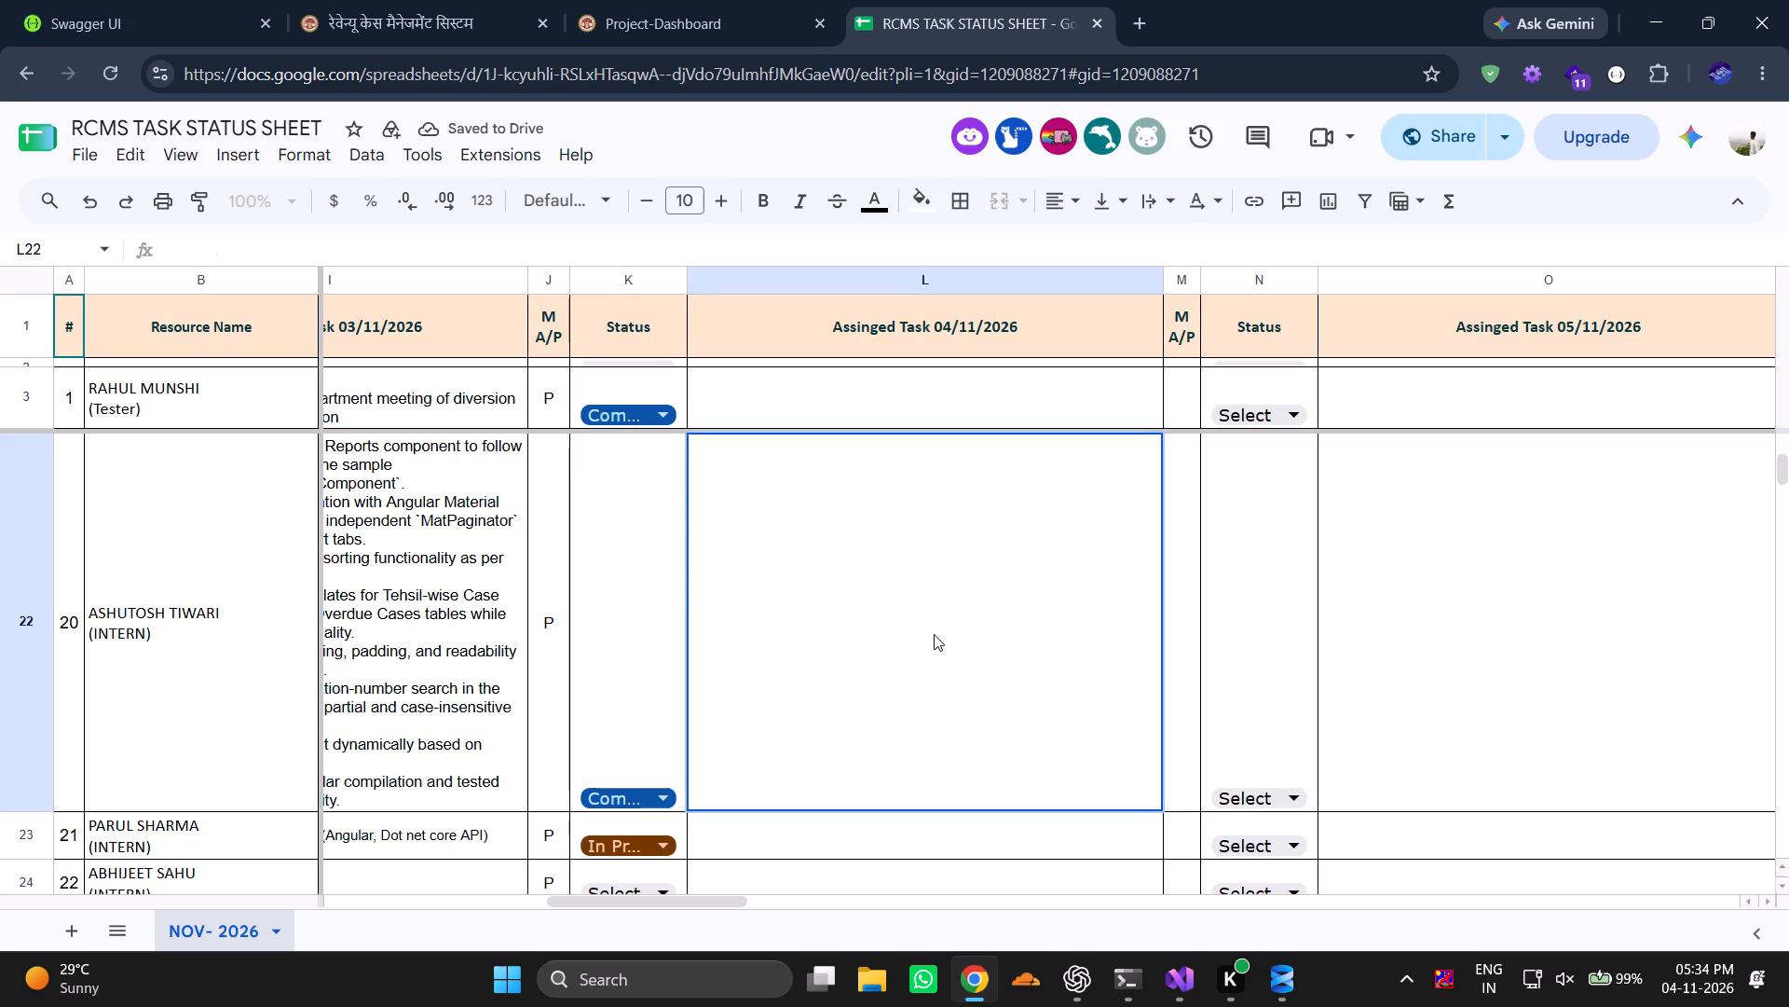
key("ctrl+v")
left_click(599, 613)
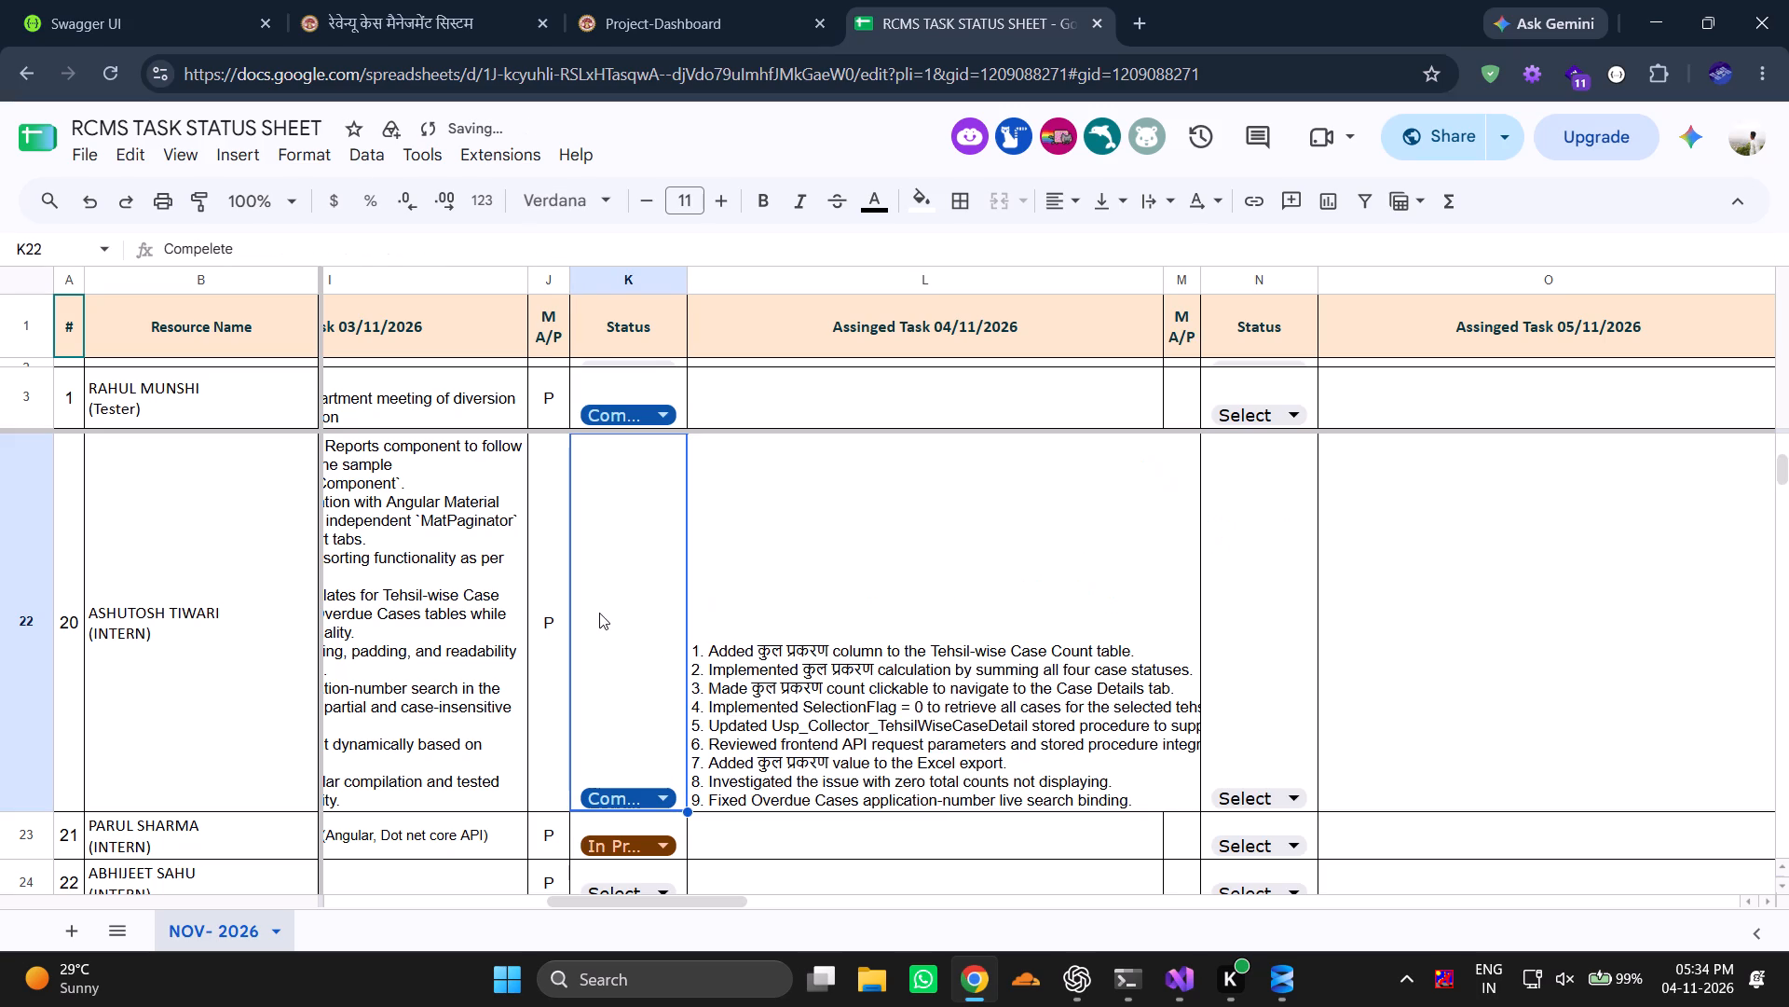
Cut the entire nine-point list out of row 22's 04/11/2026 task cell, leaving the cell empty.
double_click(854, 672)
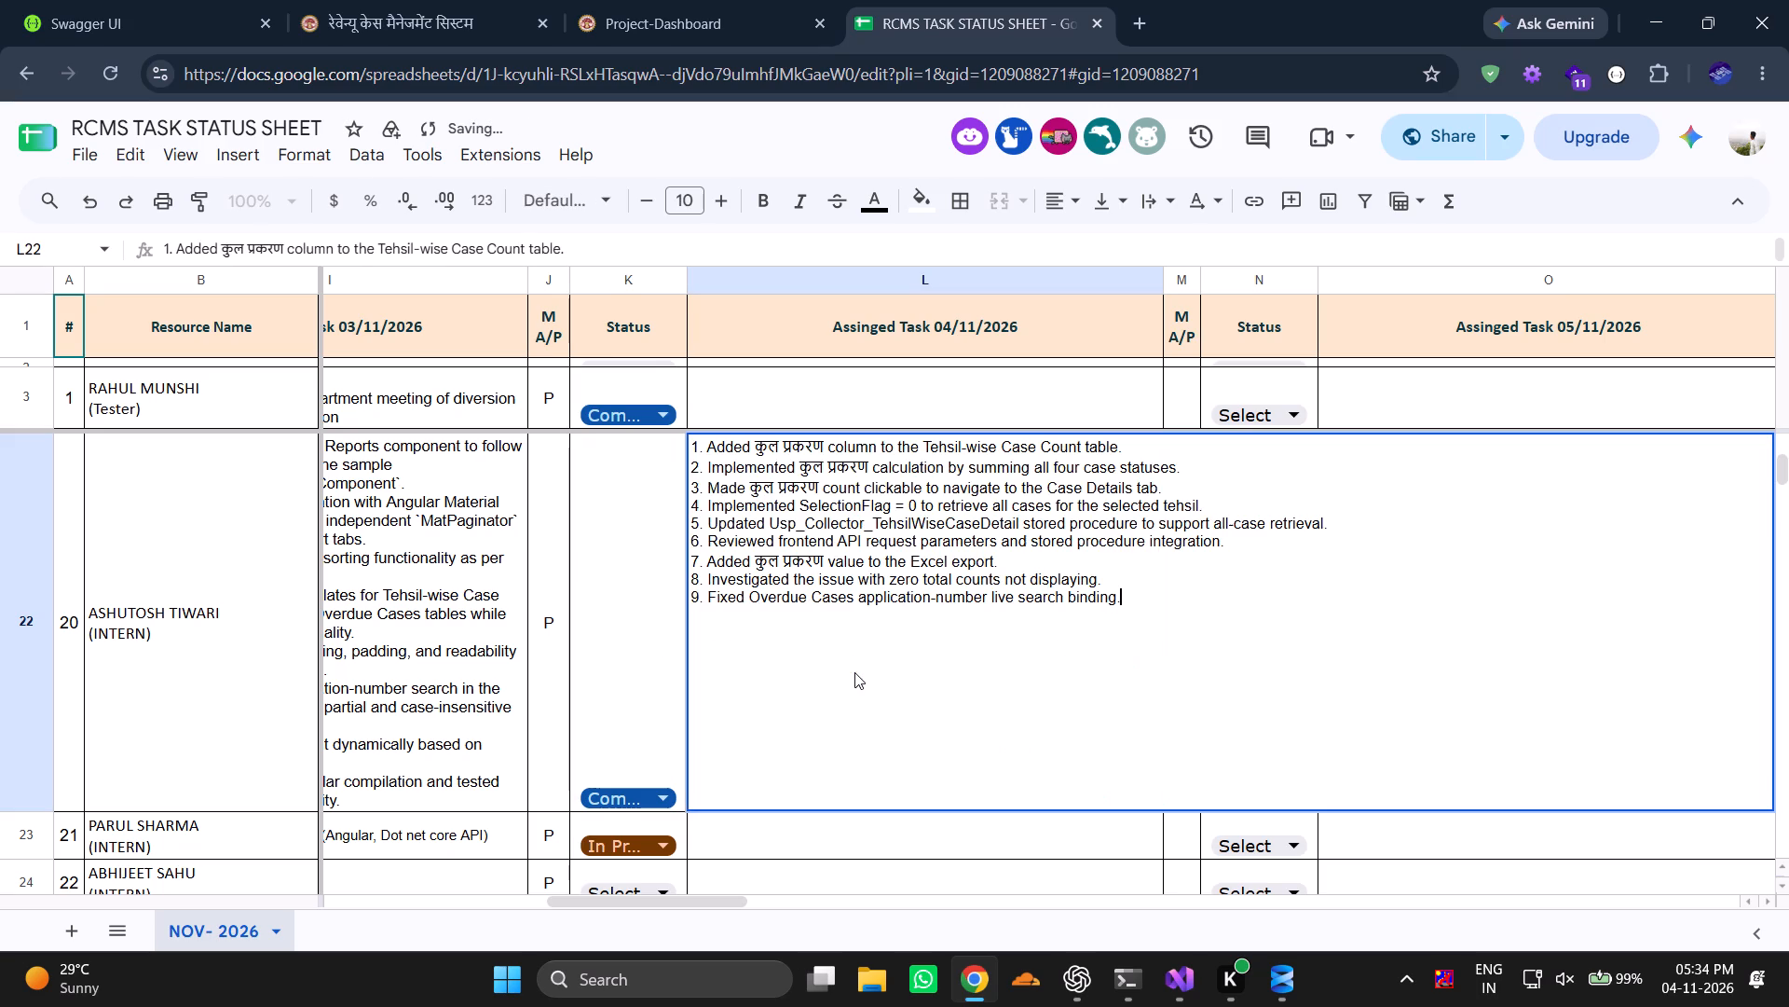
key("ctrl+a")
key("ctrl+x")
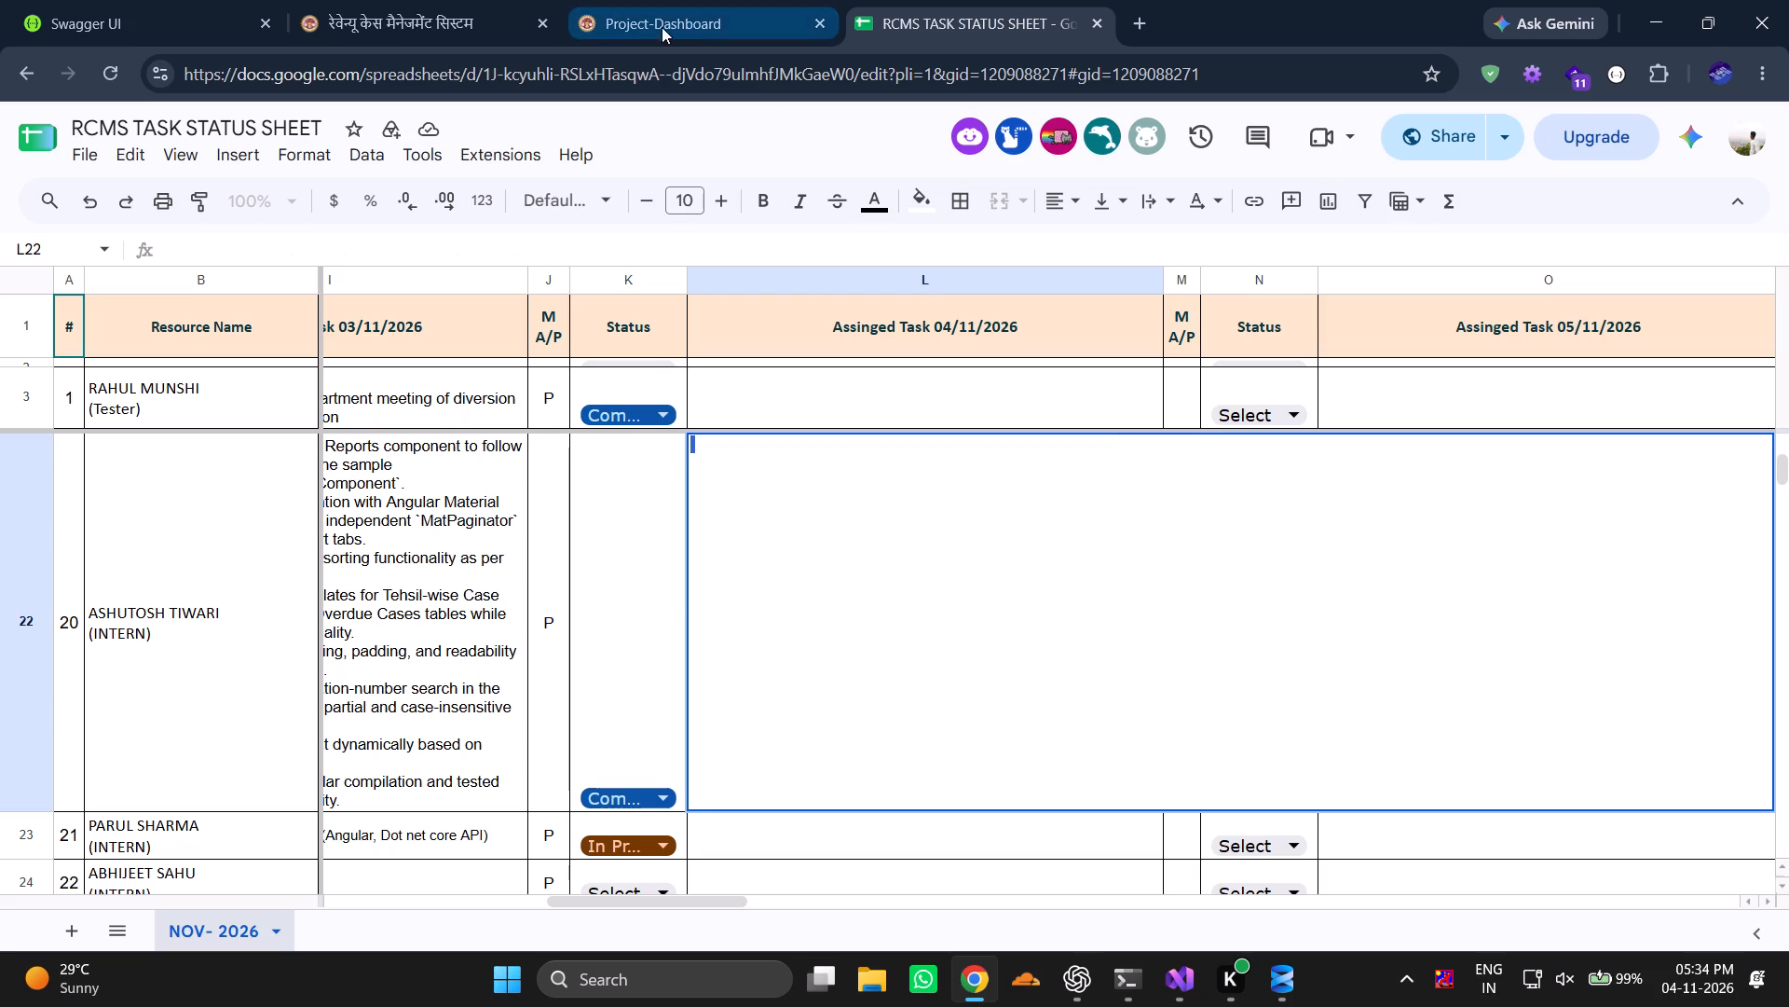
left_click(363, 515)
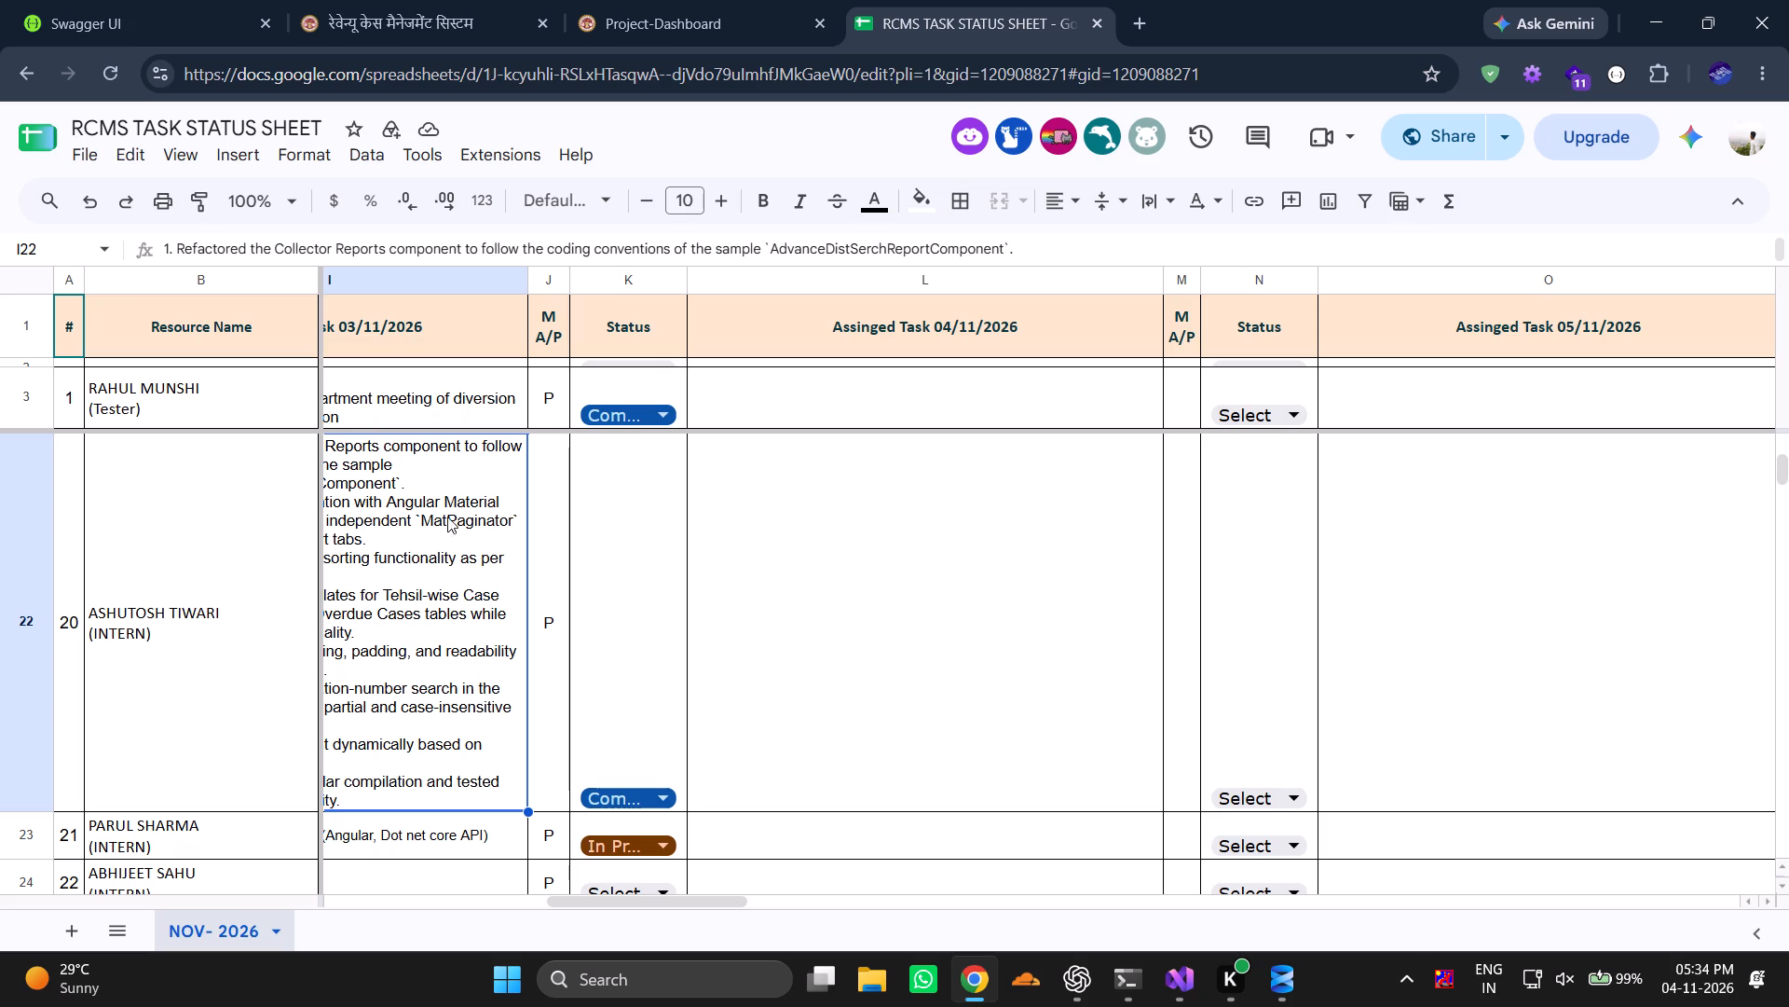
Examine row 22's 03/11/2026 entry and the neighbouring rows' task cells for layout reference.
scroll(515, 490, "down", 3)
scroll(516, 512, "up", 3)
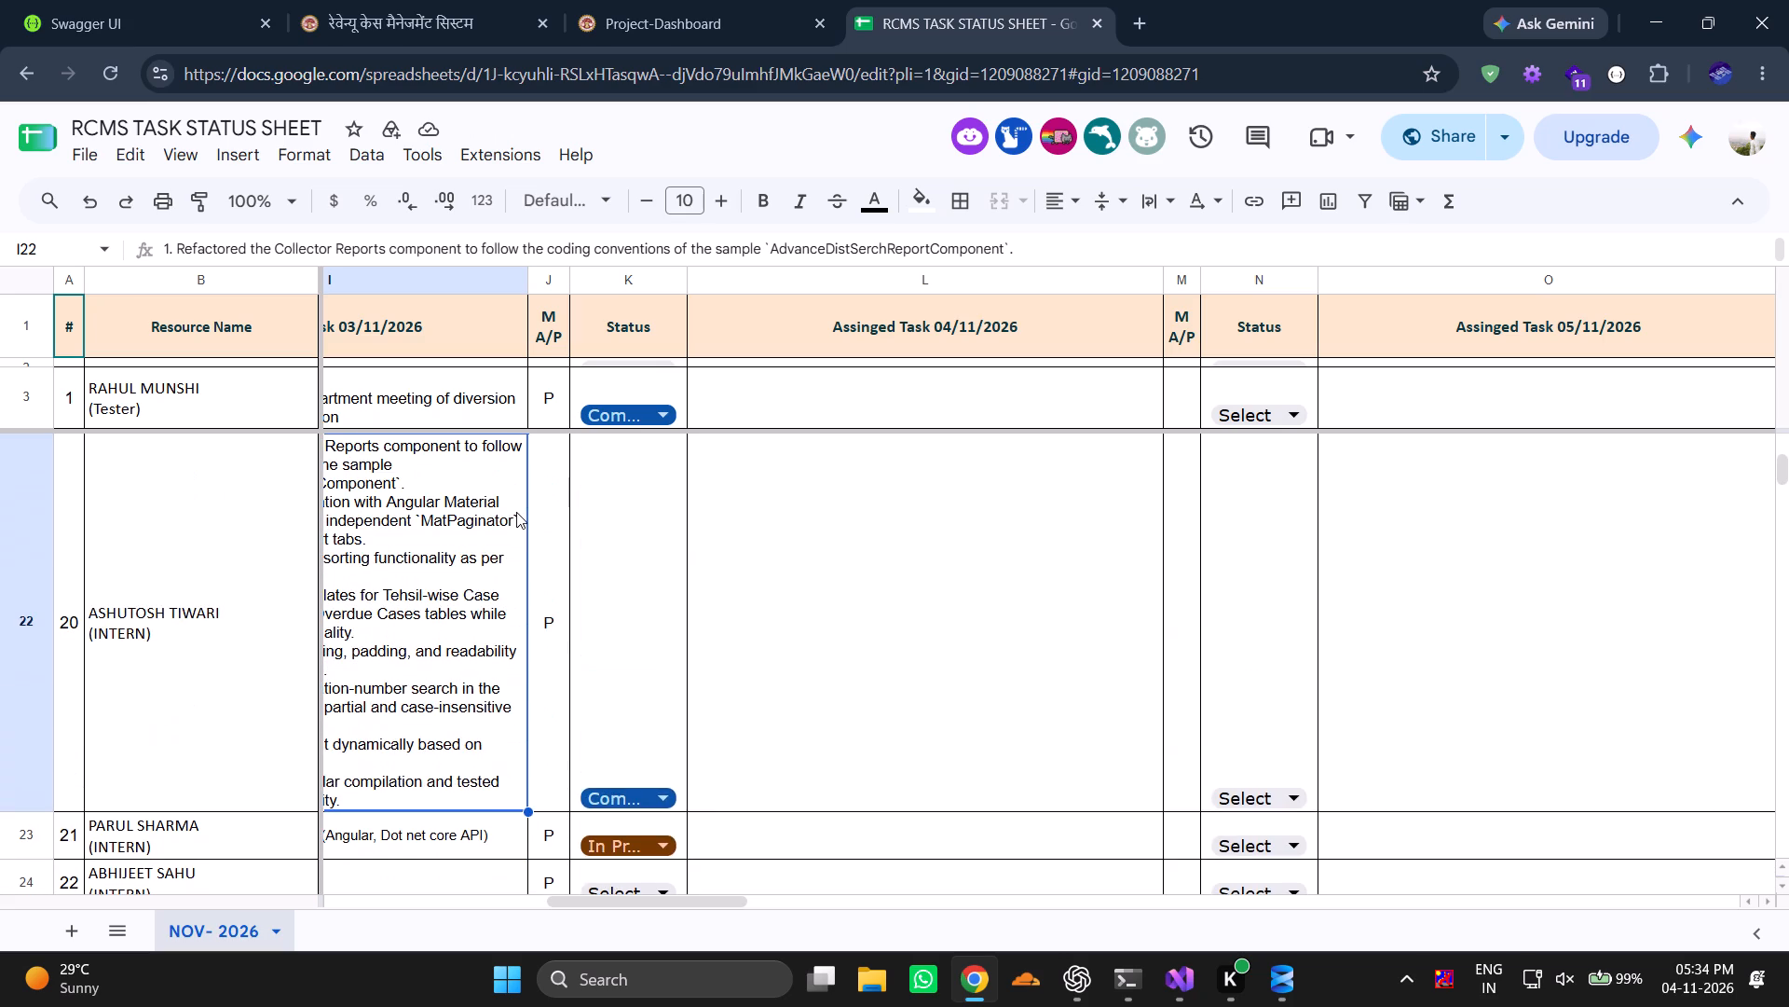
scroll(478, 516, "down", 1)
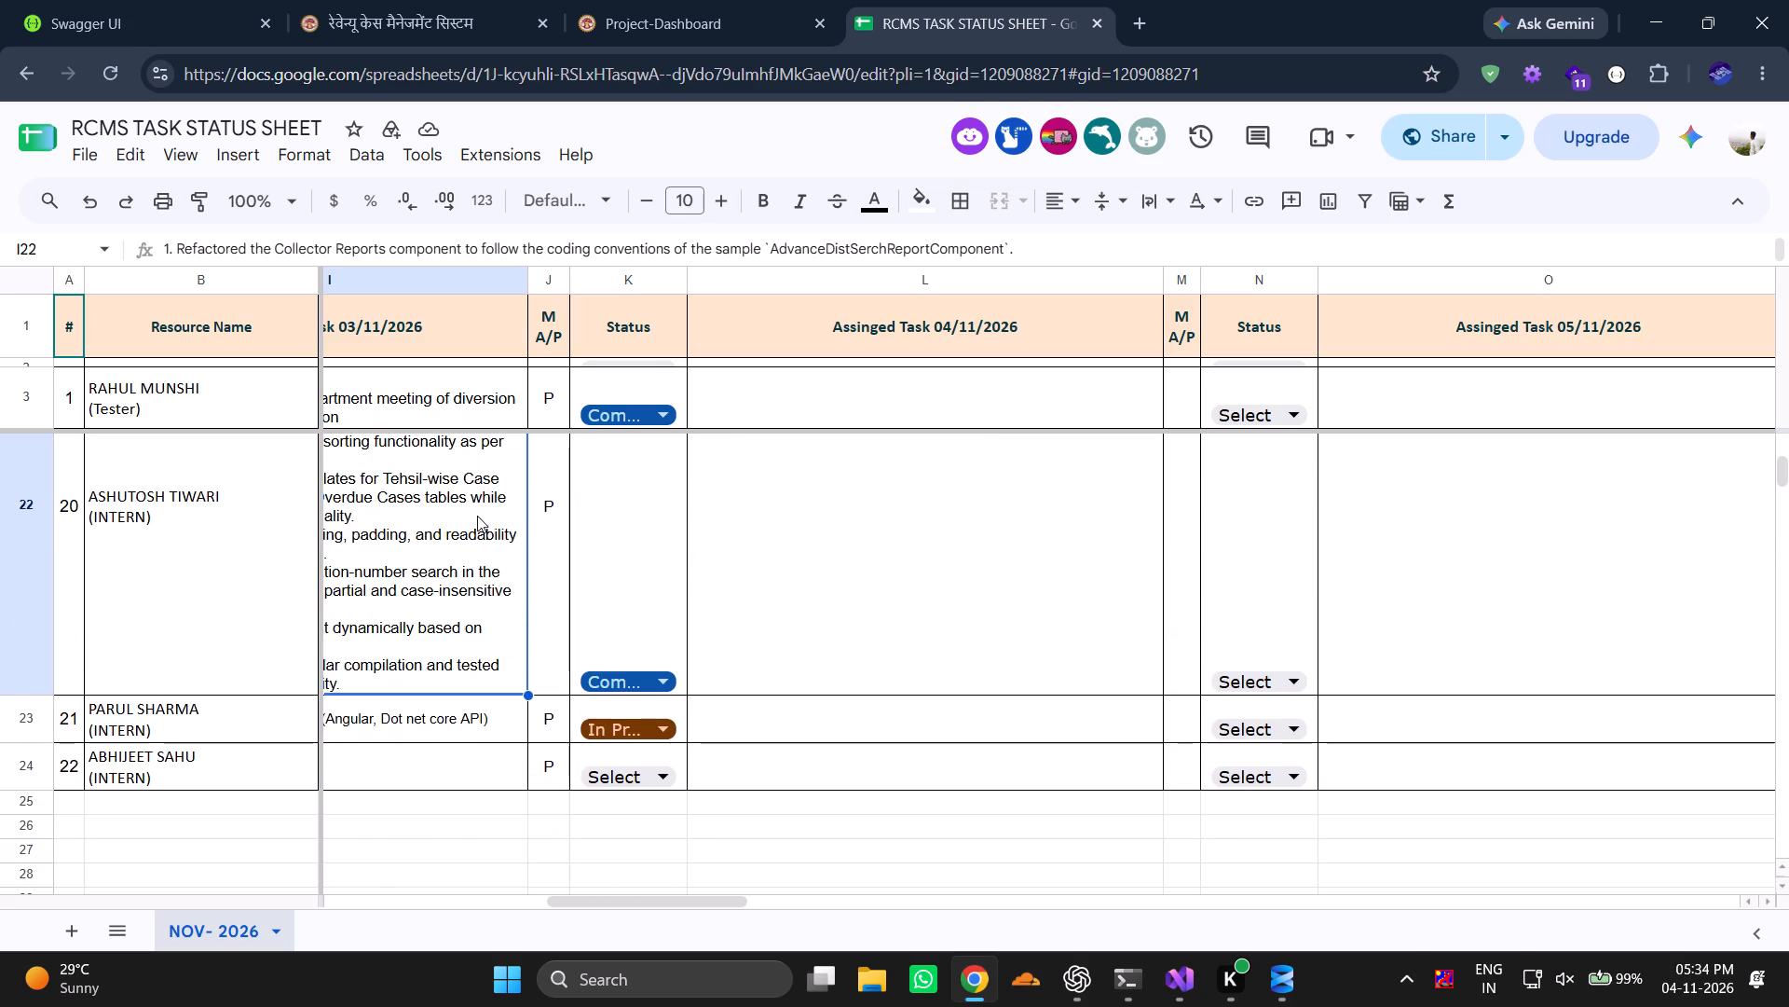
left_click(384, 823)
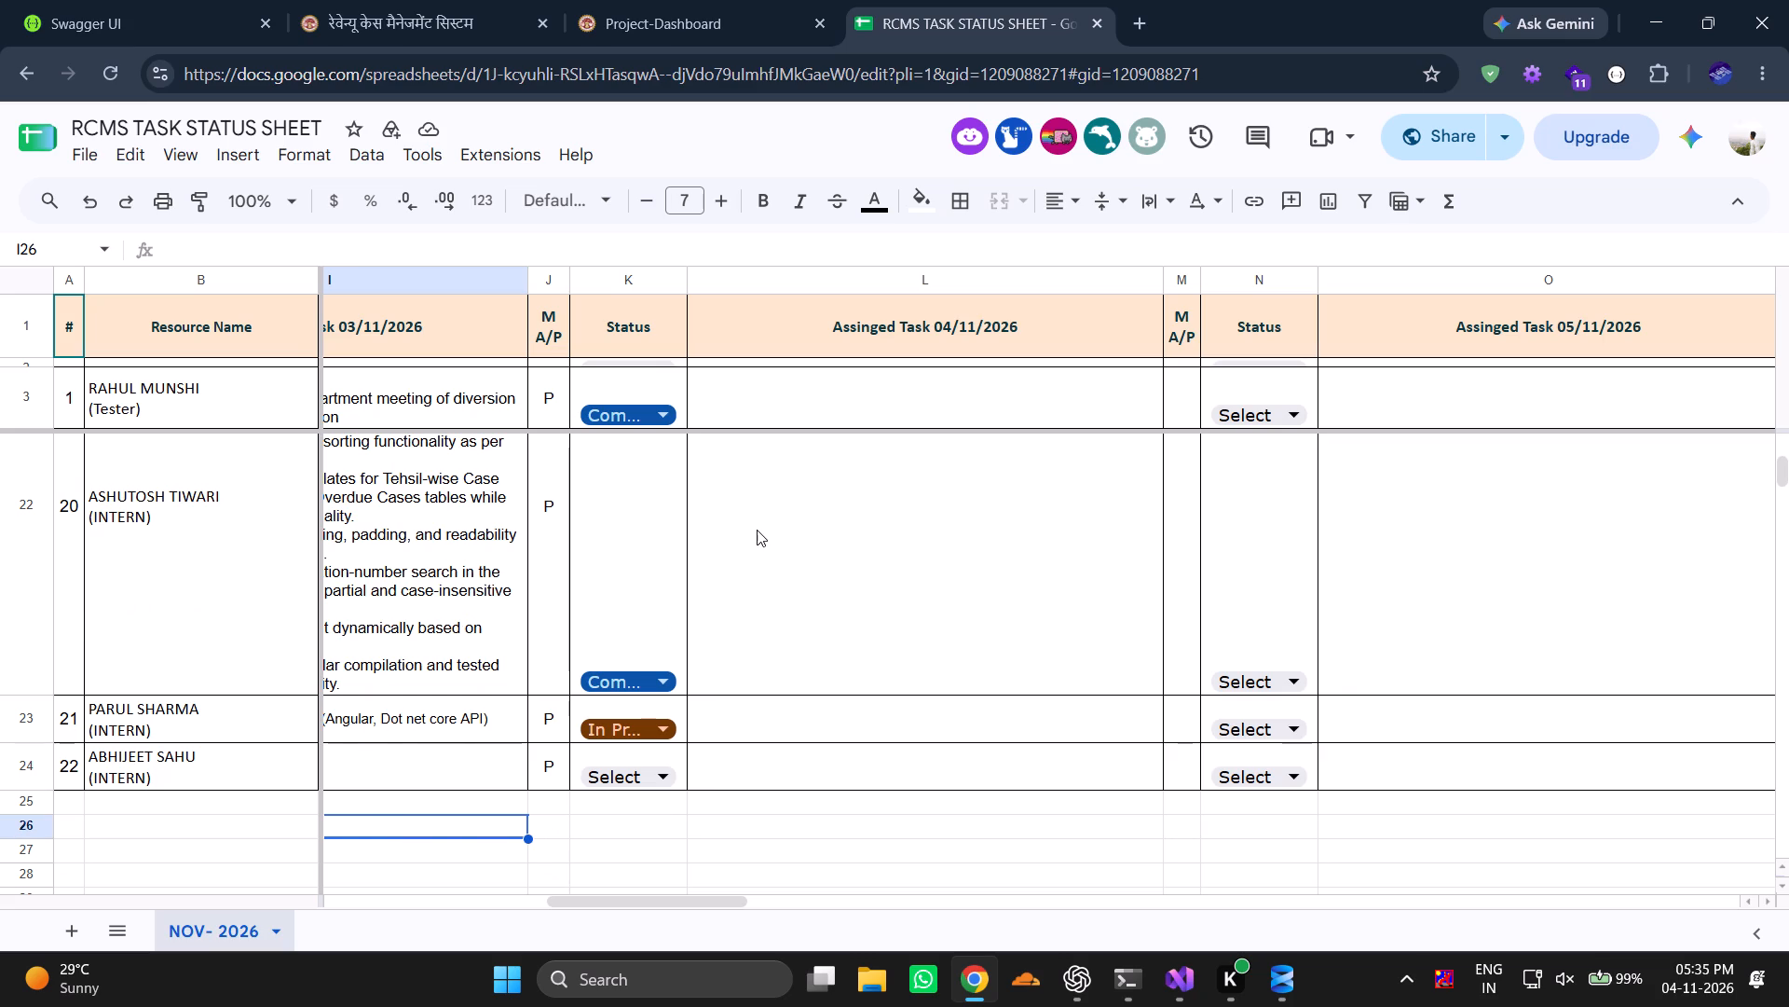
scroll(754, 529, "up", 3)
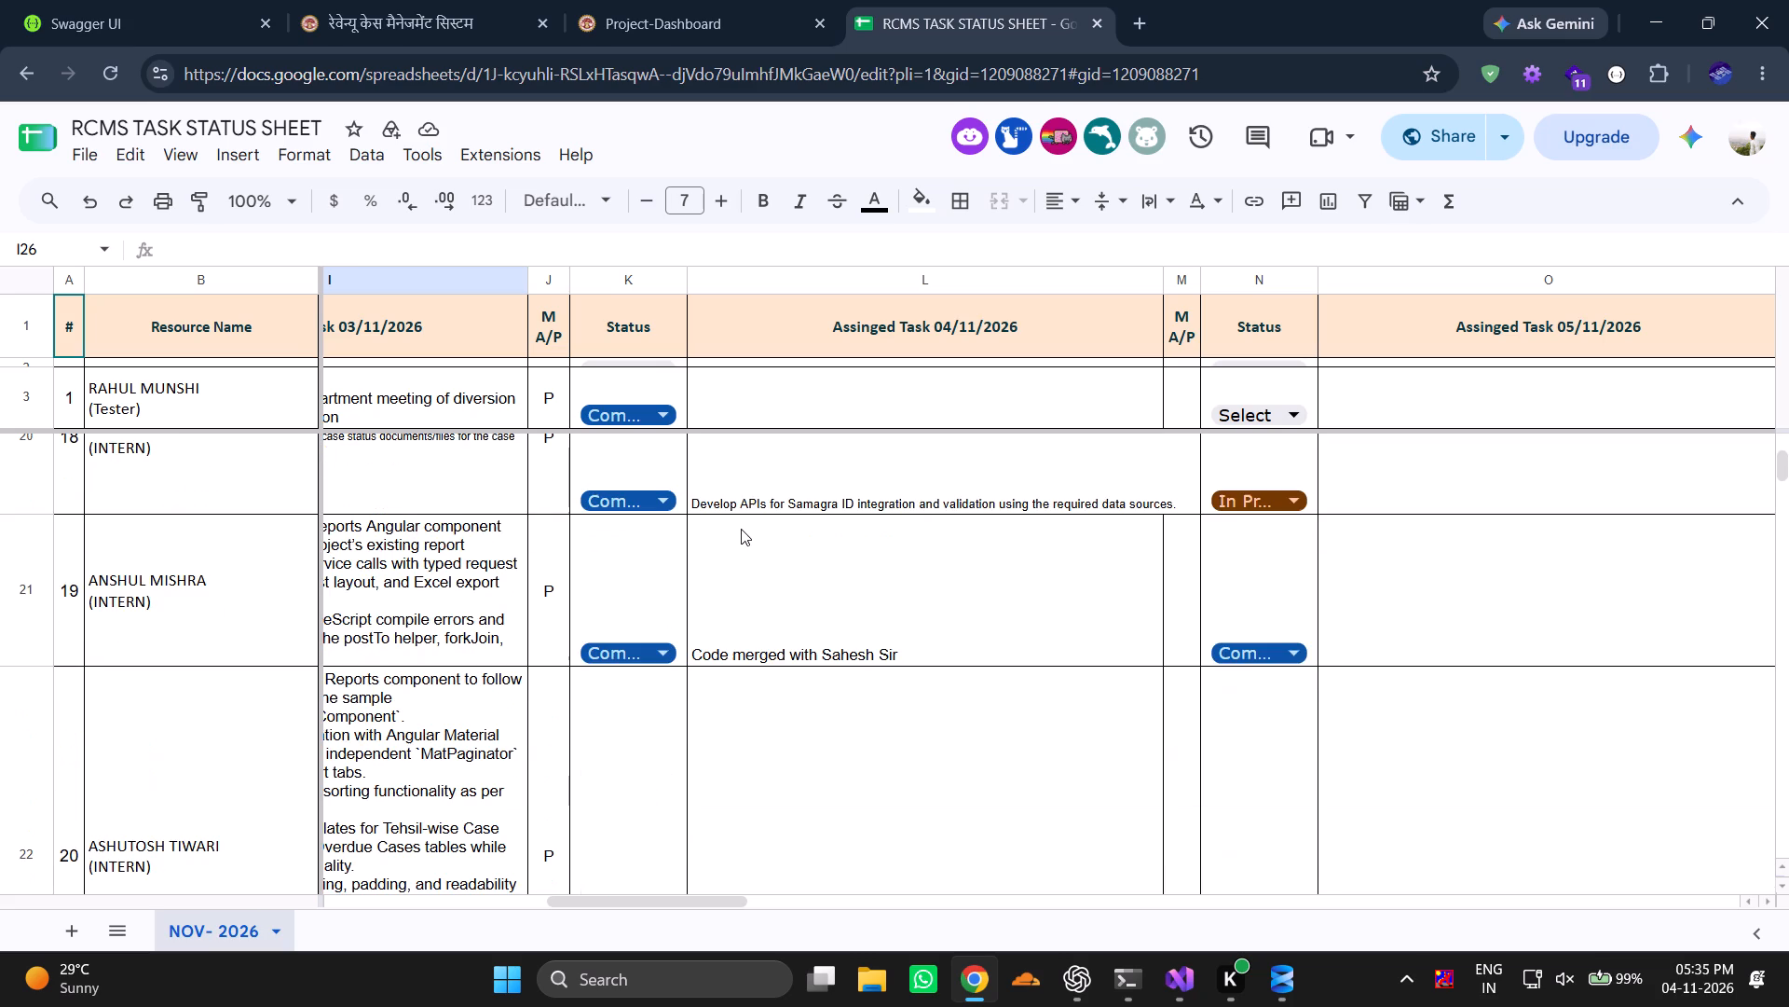
scroll(741, 529, "down", 1)
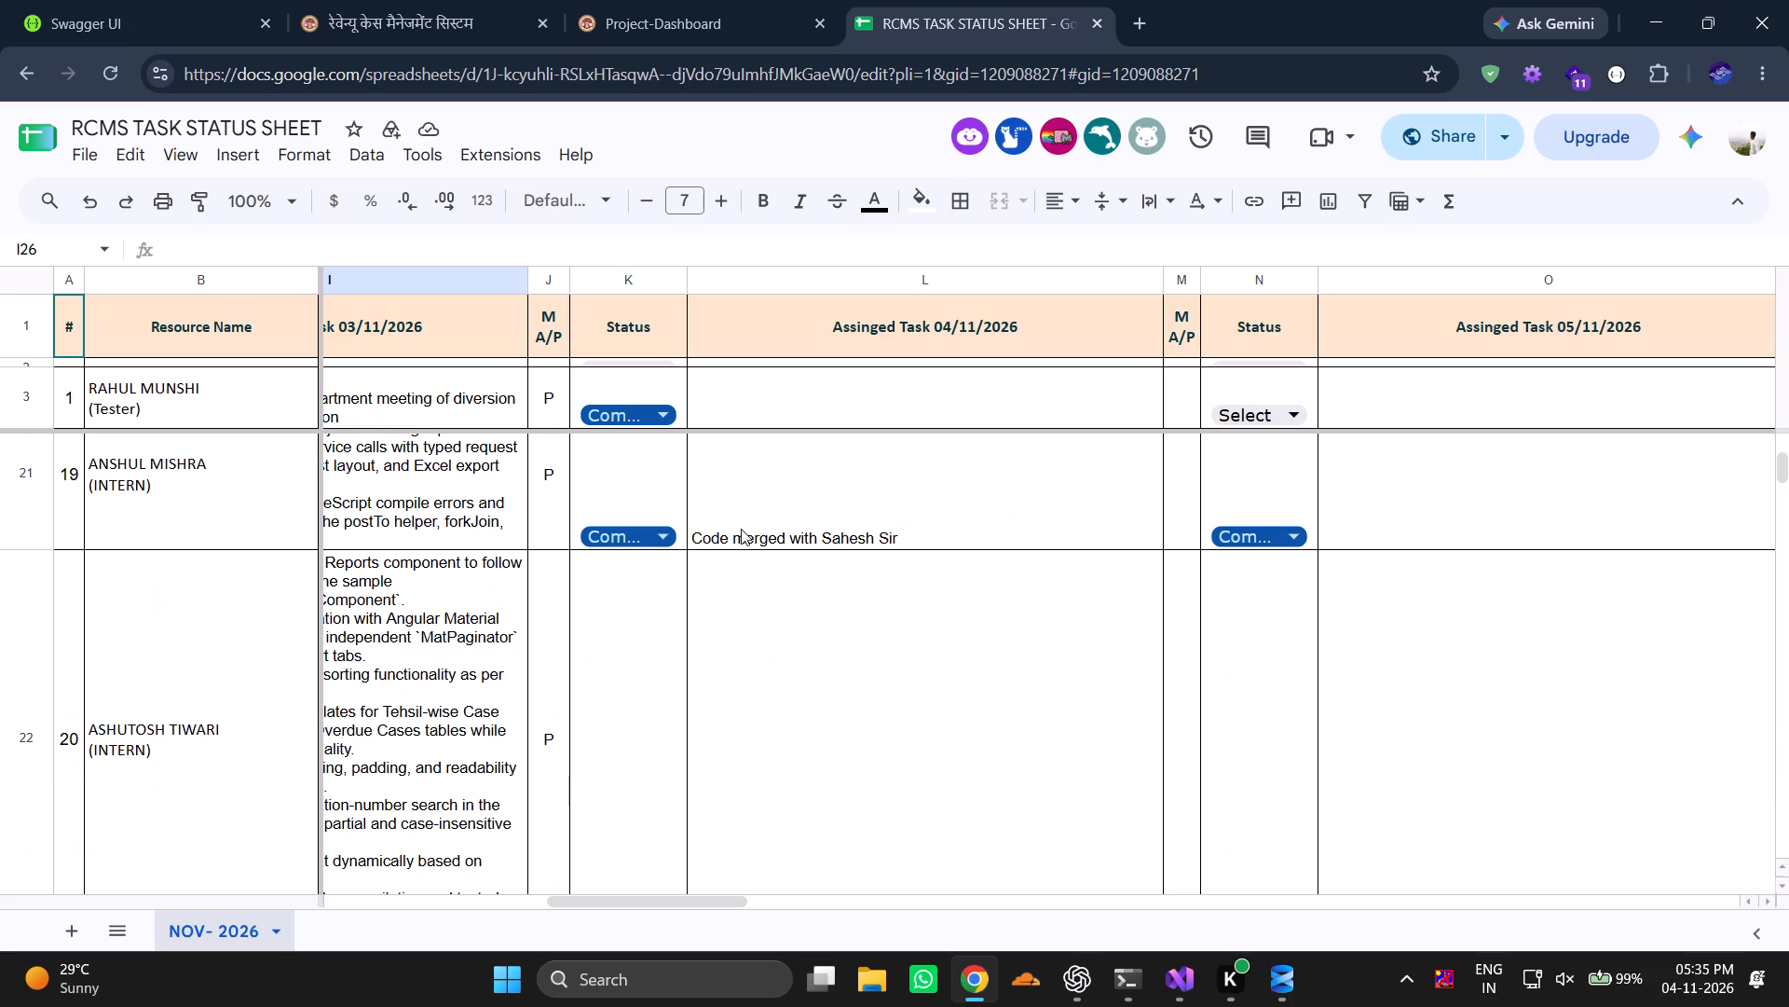
scroll(828, 629, "down", 2)
scroll(828, 629, "up", 2)
scroll(772, 655, "down", 1)
scroll(772, 655, "up", 1)
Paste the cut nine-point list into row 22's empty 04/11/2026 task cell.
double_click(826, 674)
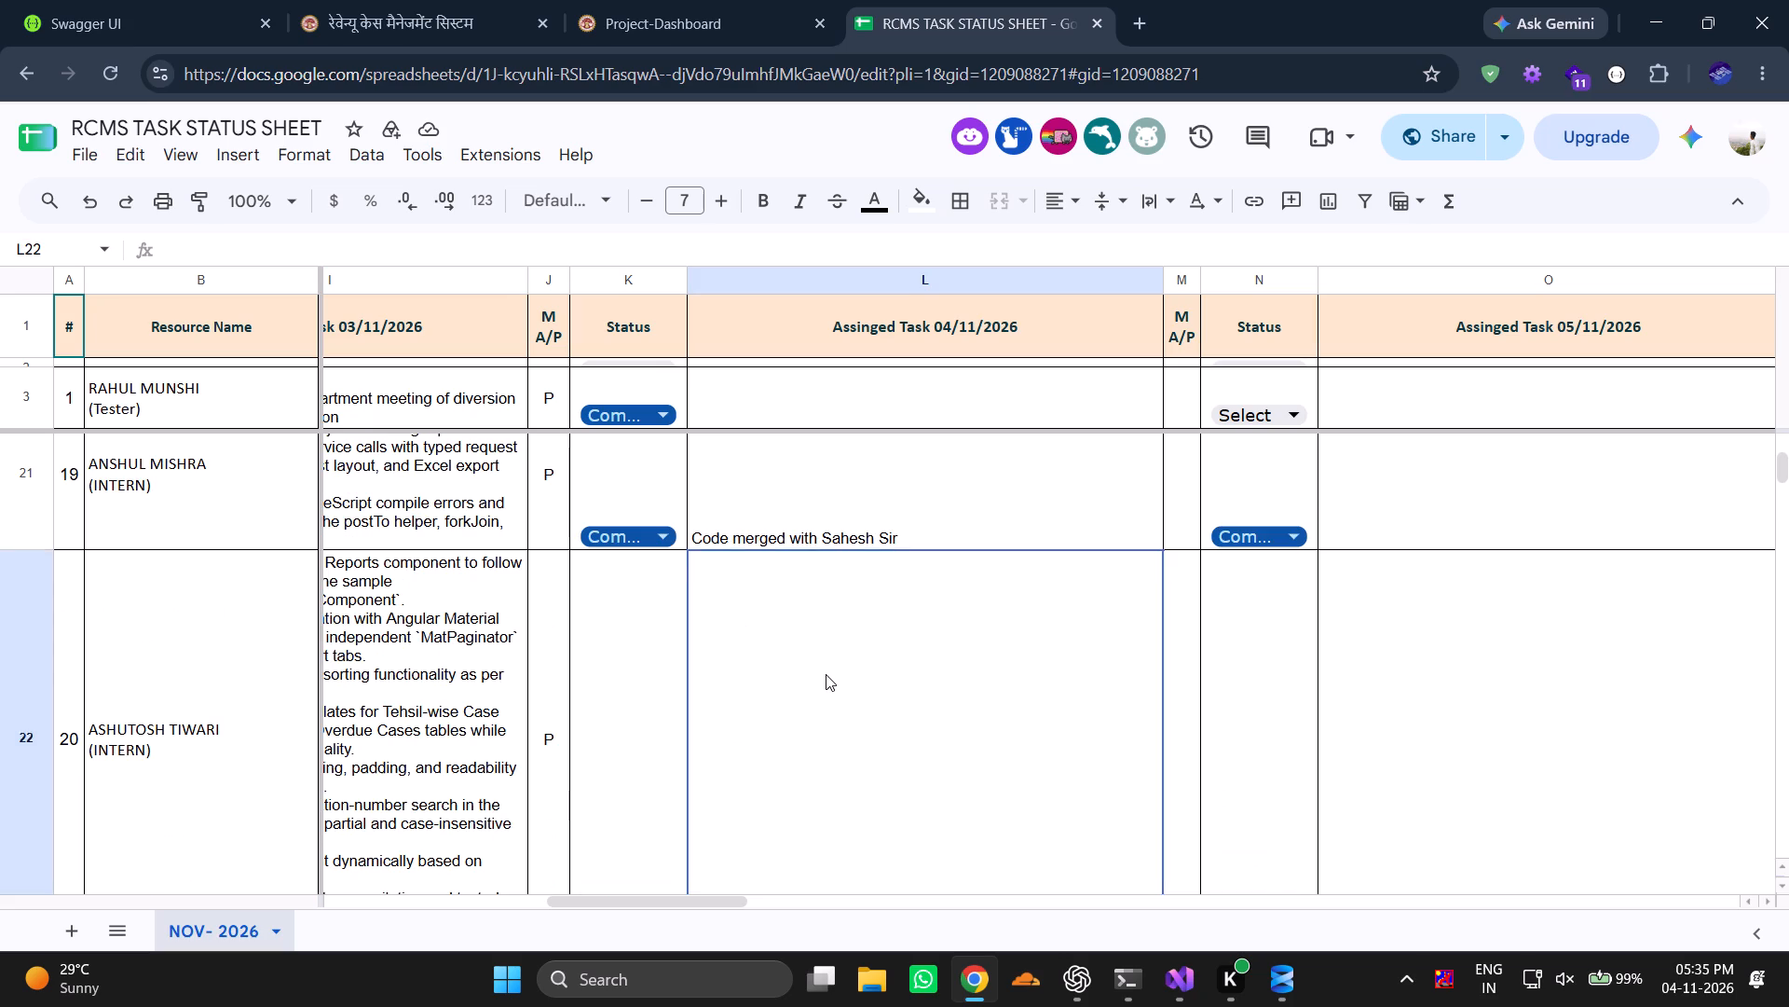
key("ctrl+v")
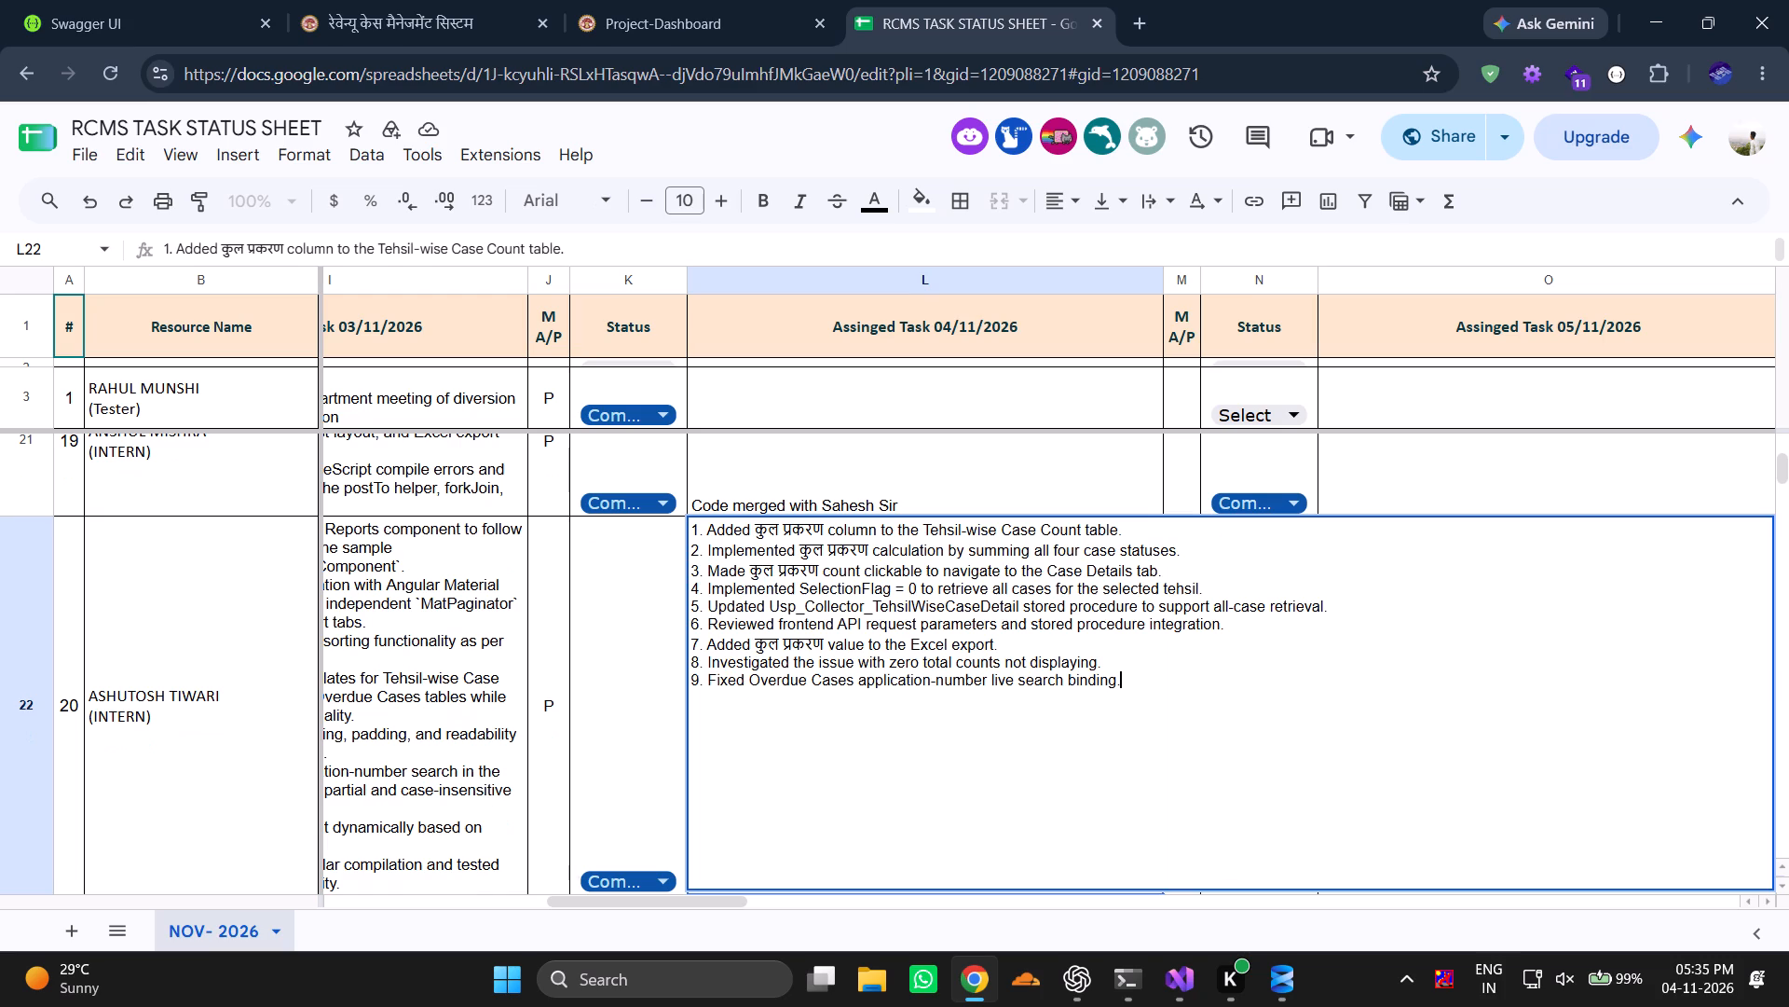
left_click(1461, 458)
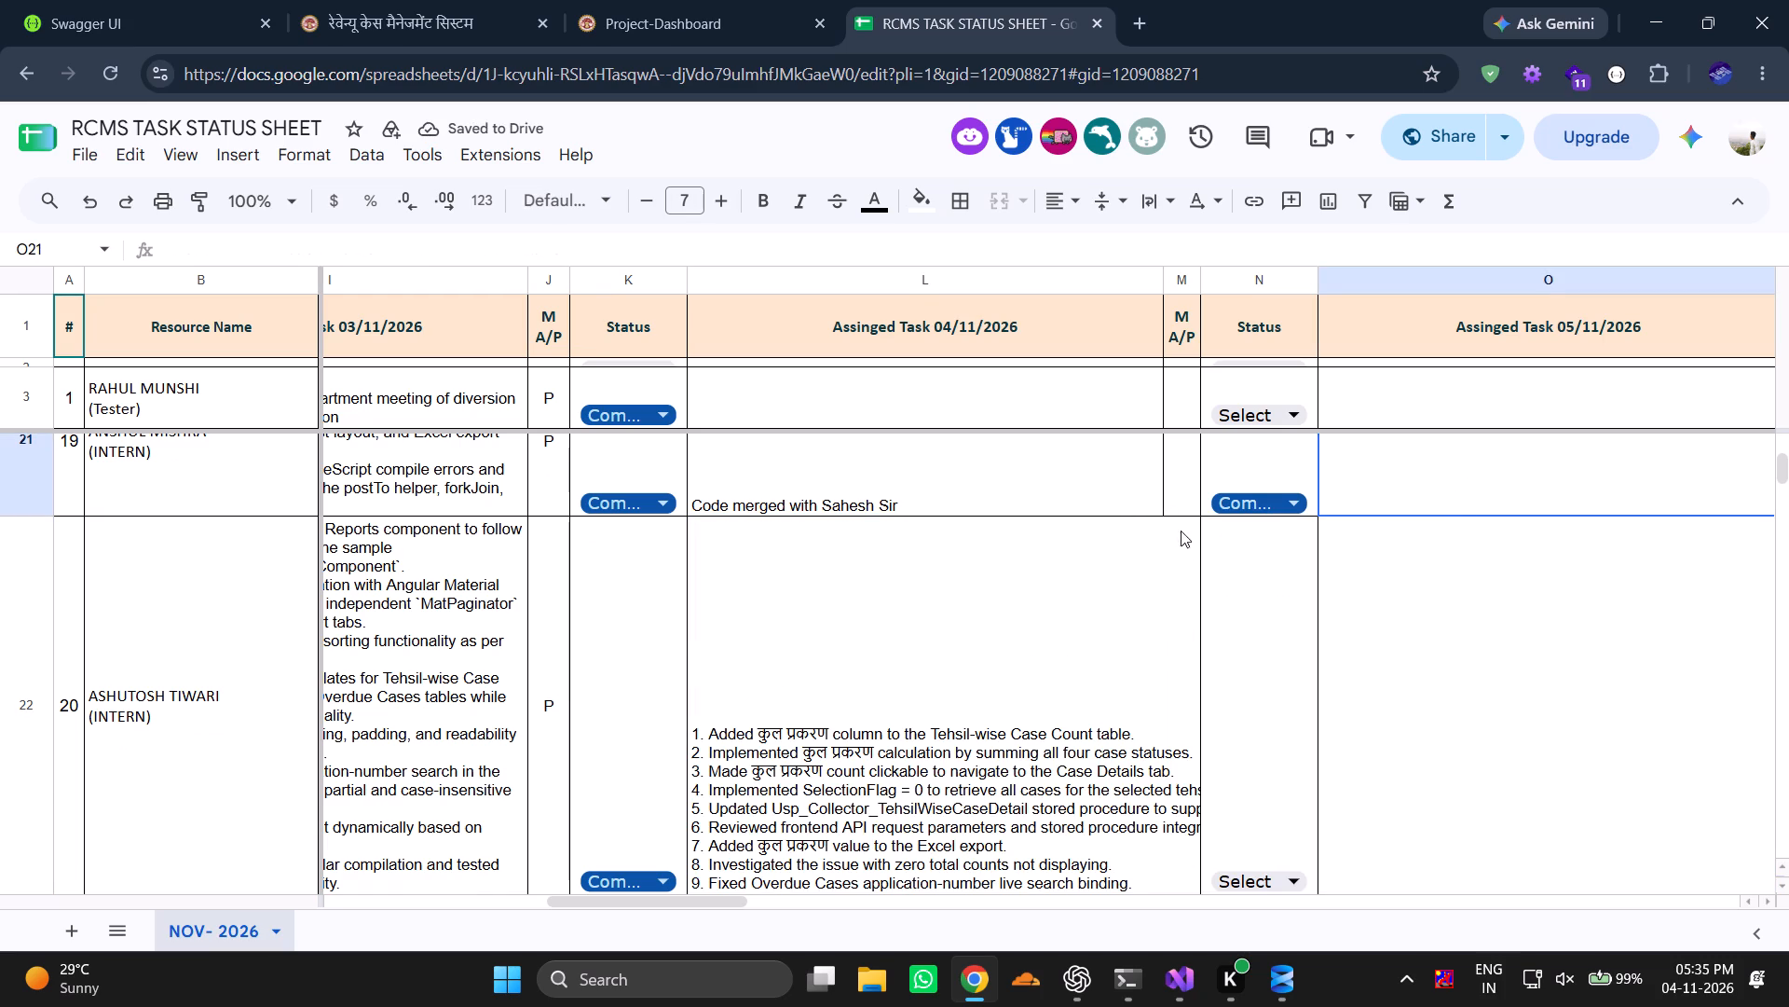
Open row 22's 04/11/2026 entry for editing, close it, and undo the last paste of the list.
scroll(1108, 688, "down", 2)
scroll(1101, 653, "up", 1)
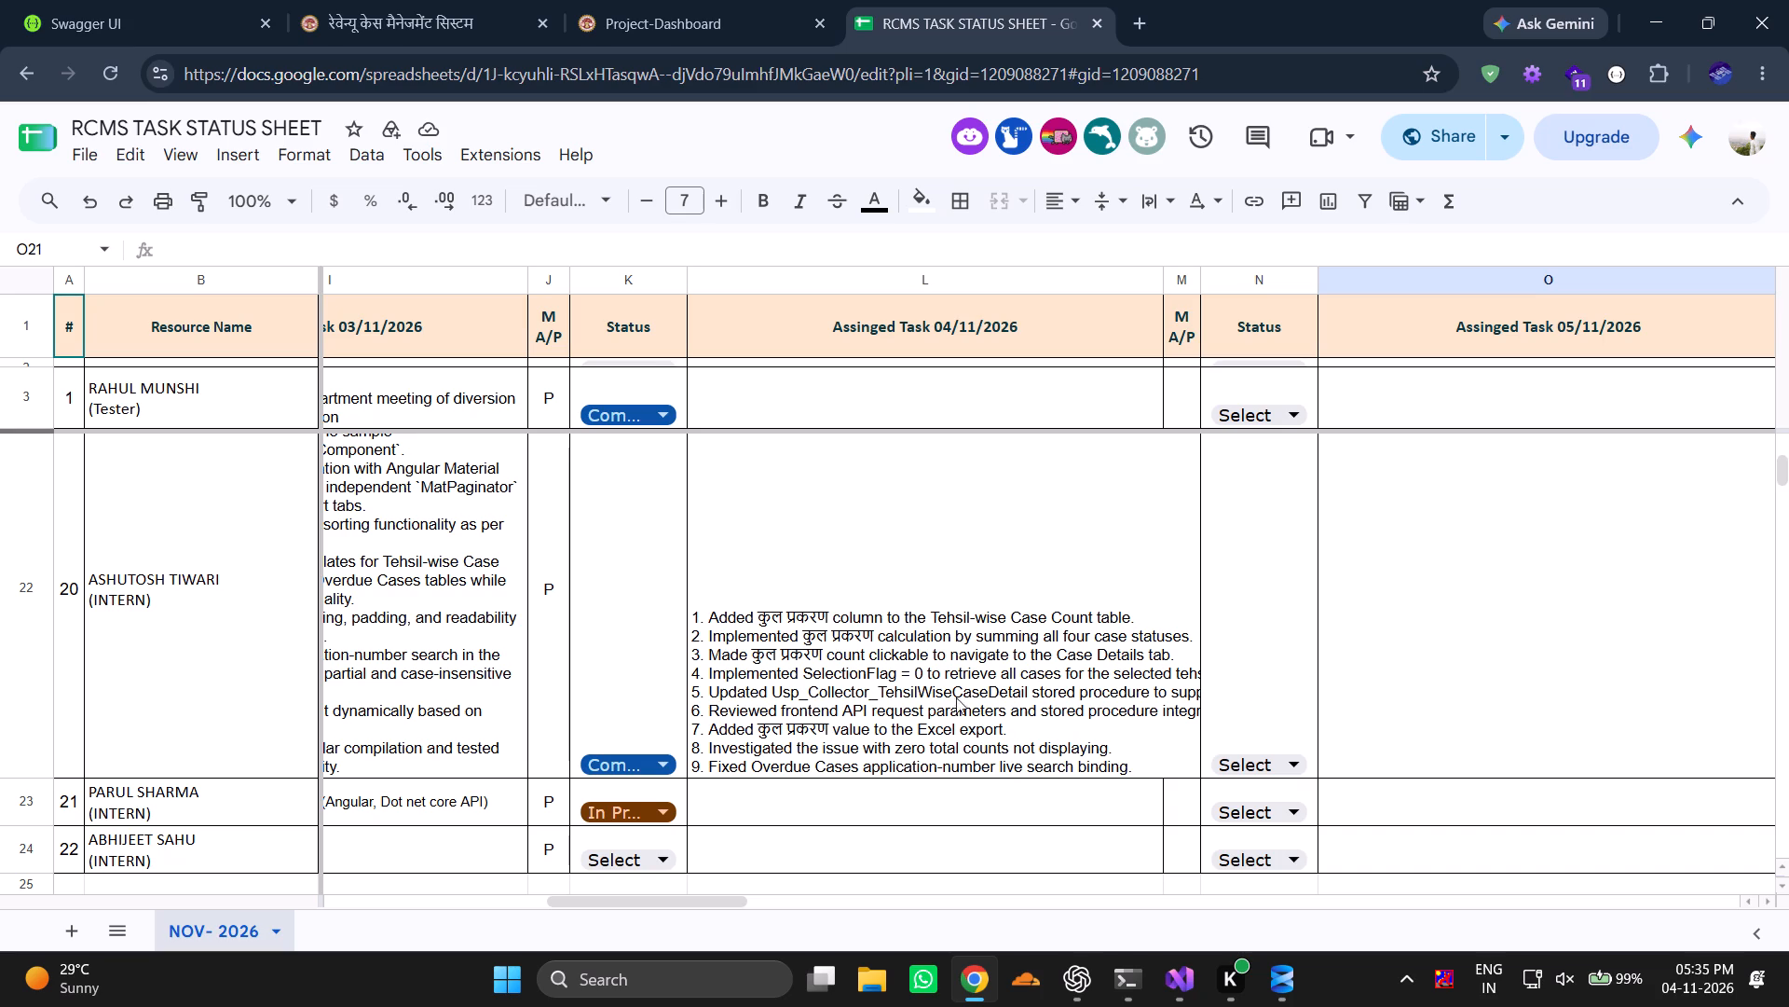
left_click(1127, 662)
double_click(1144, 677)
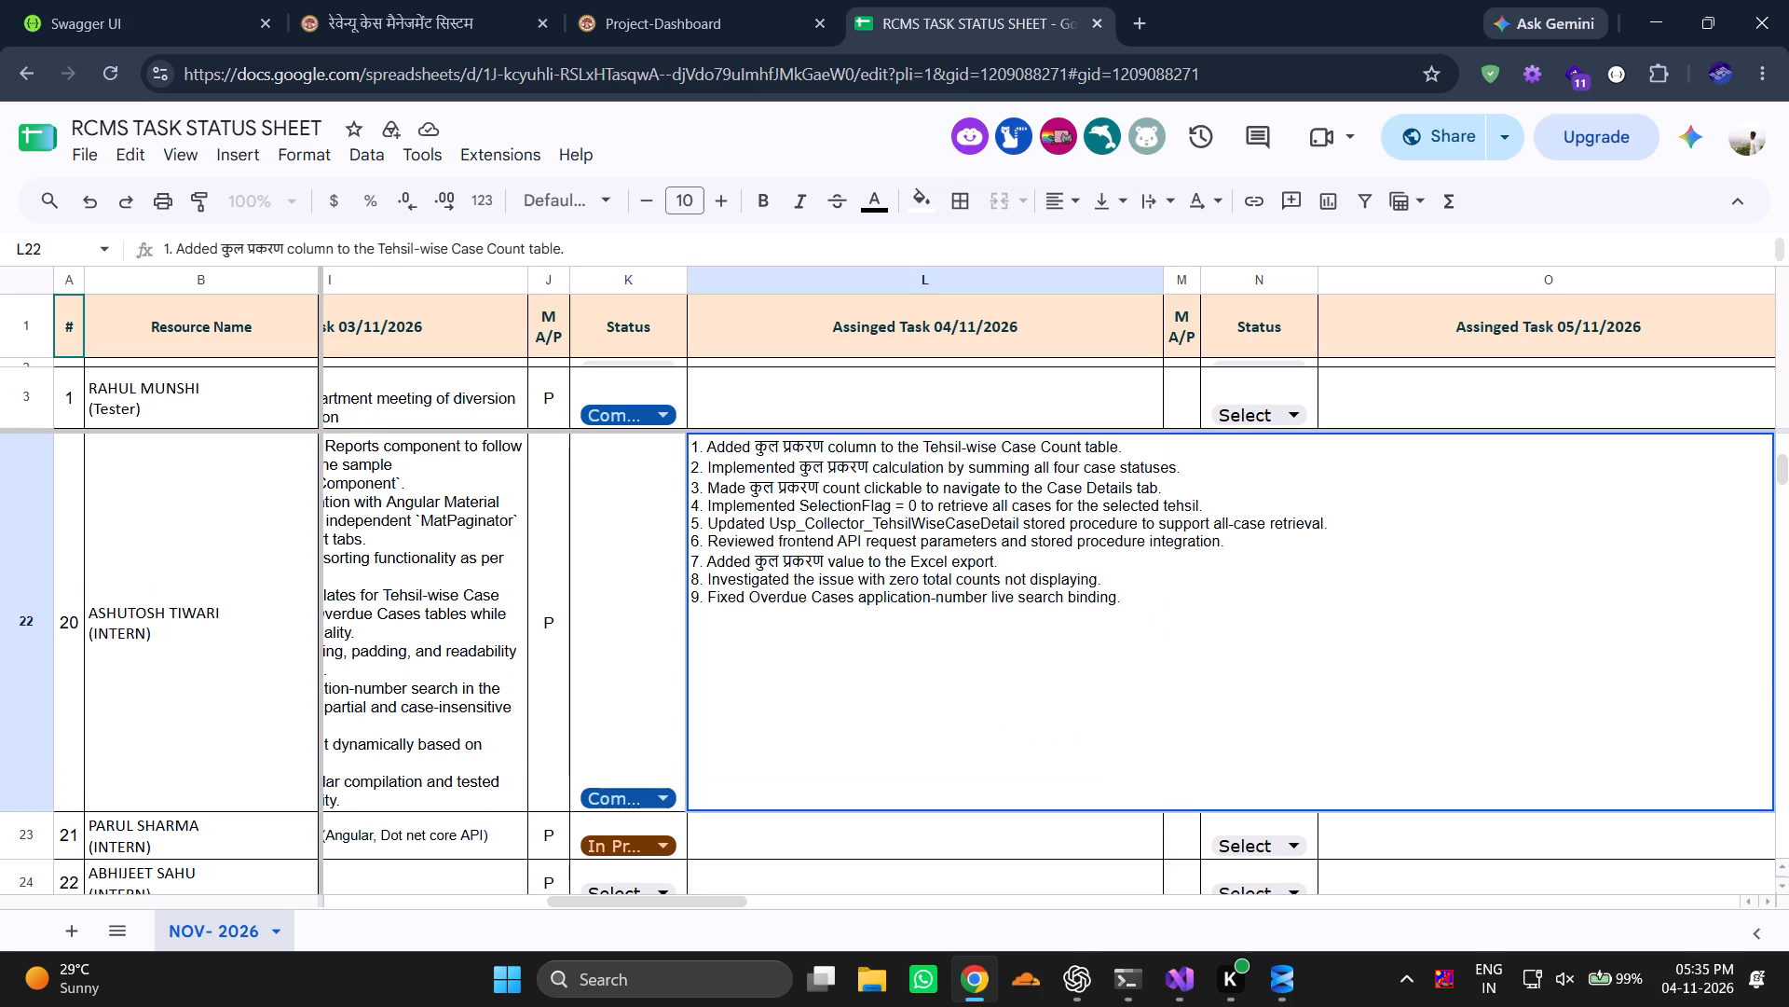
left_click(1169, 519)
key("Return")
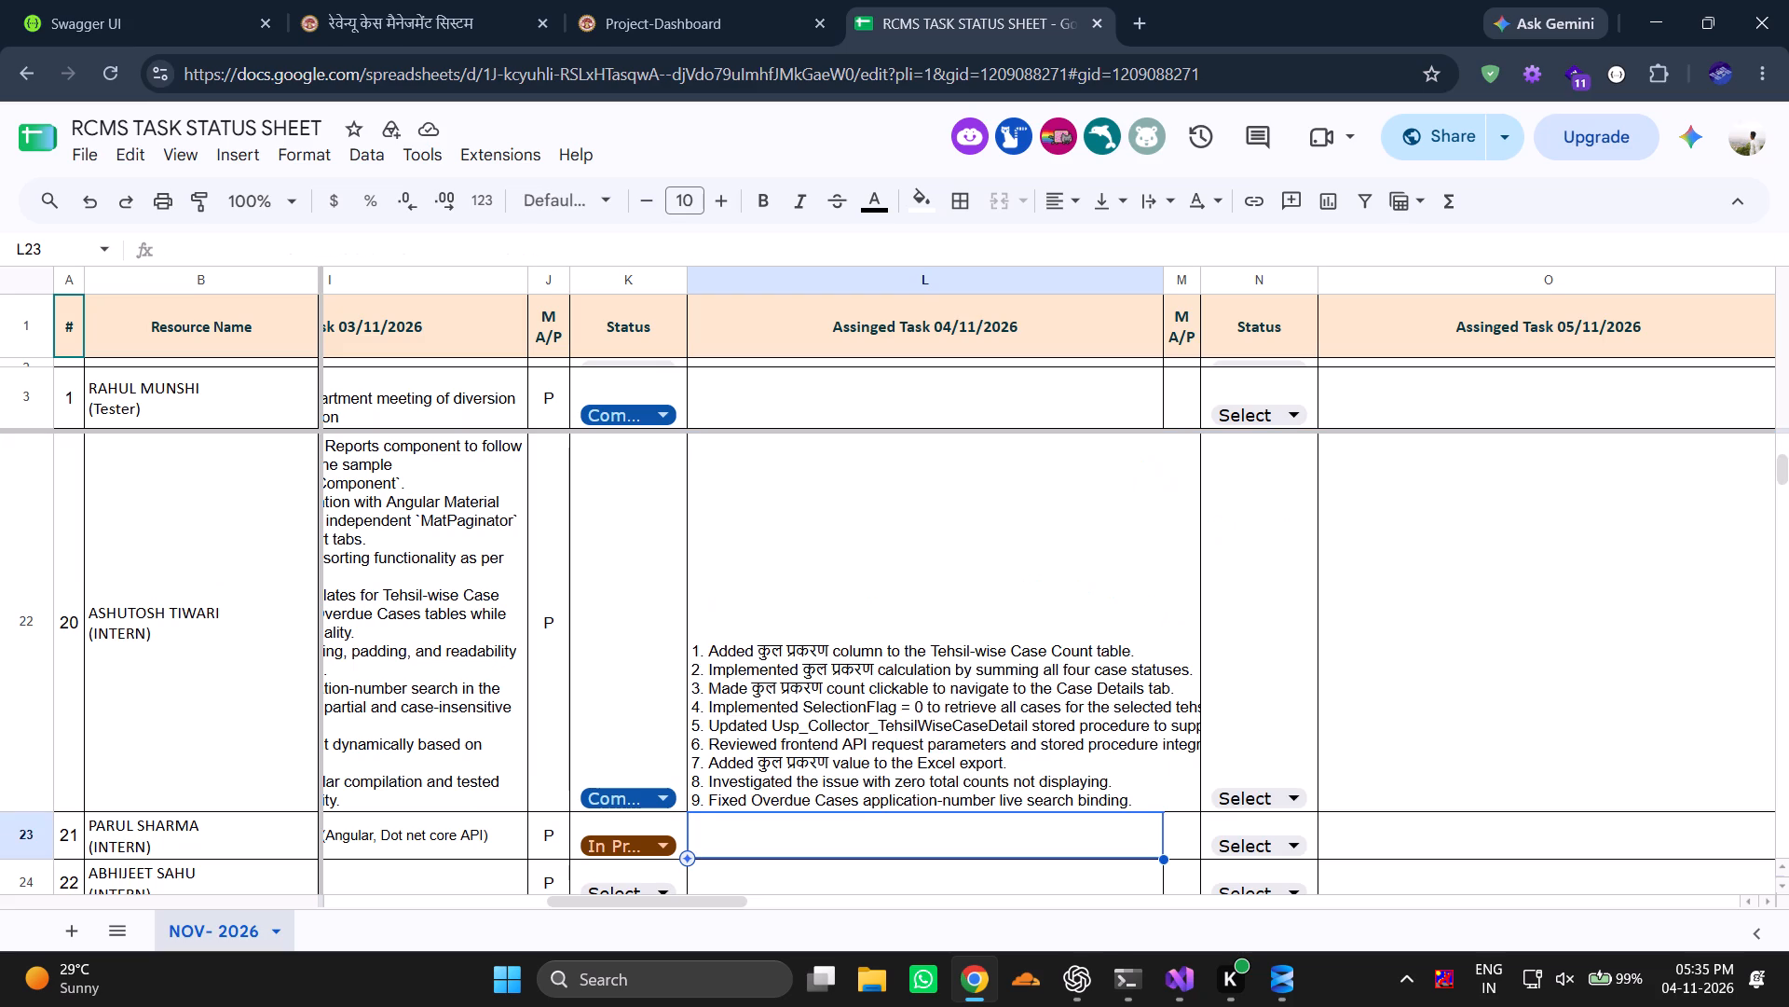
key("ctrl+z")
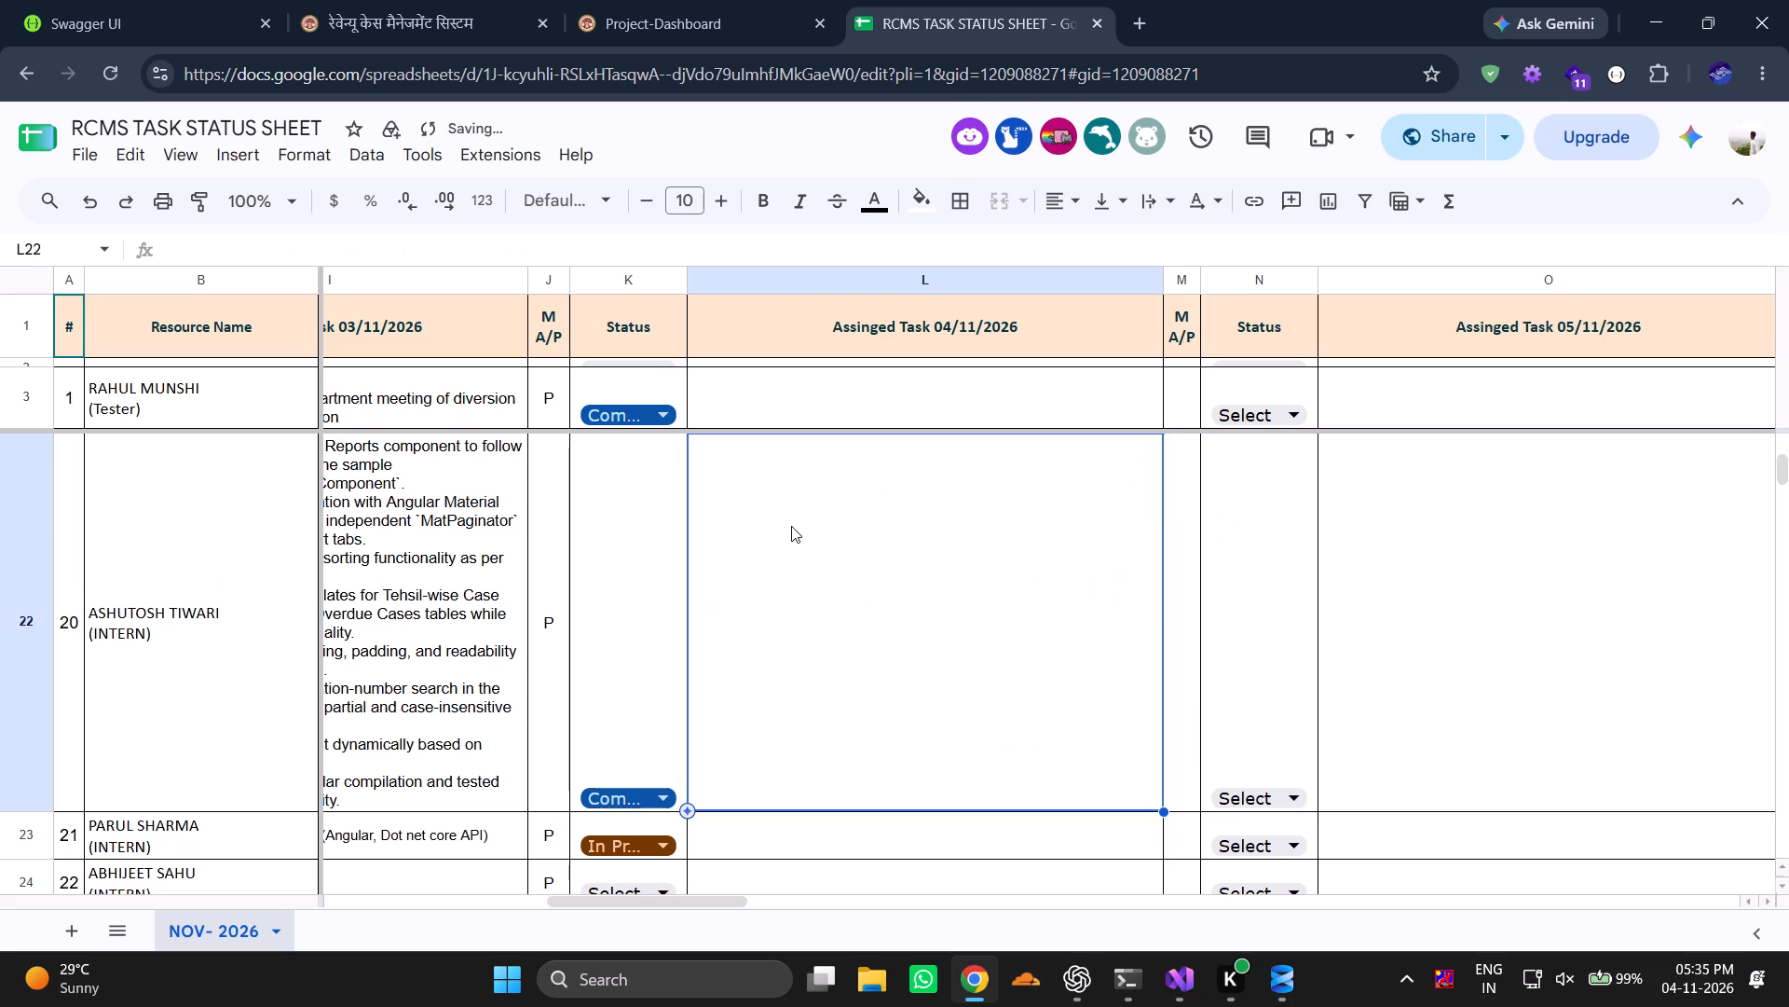
Paste the nine-point list into row 22's 04/11/2026 task cell again and leave the cell.
double_click(790, 528)
key("ctrl+v")
left_click(1035, 820)
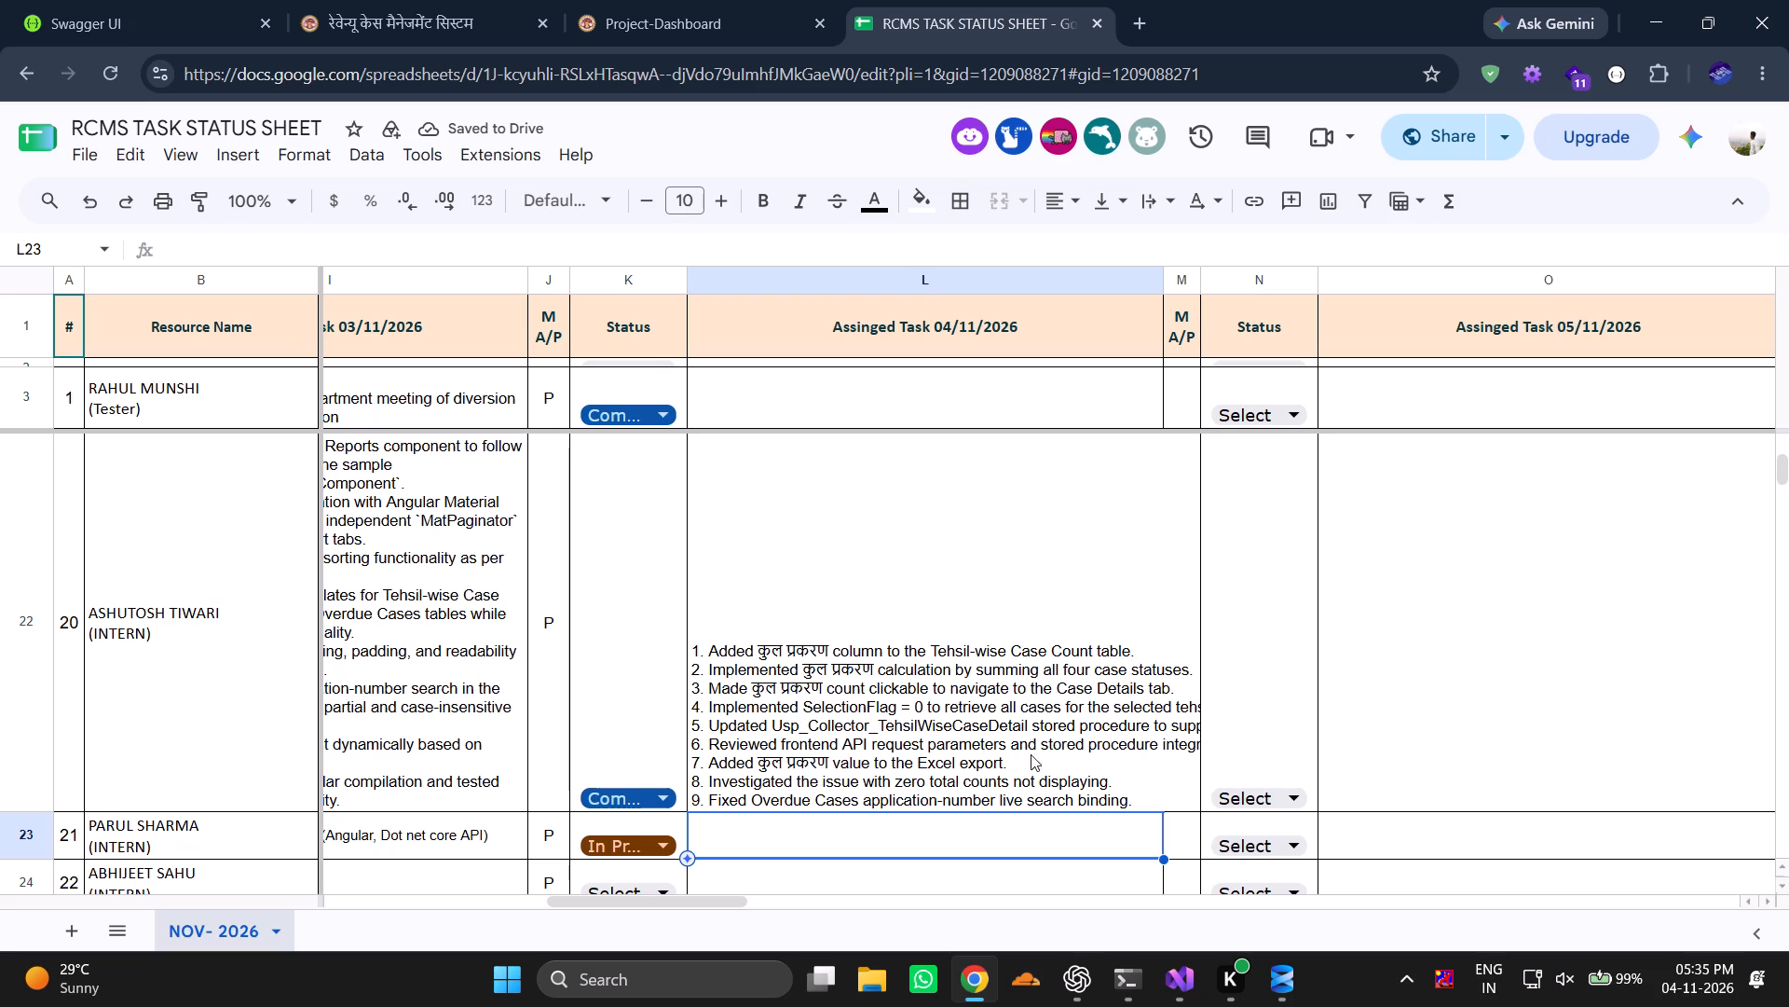
left_click(510, 121)
Check the RCMS task sheet's save status.
left_click(430, 132)
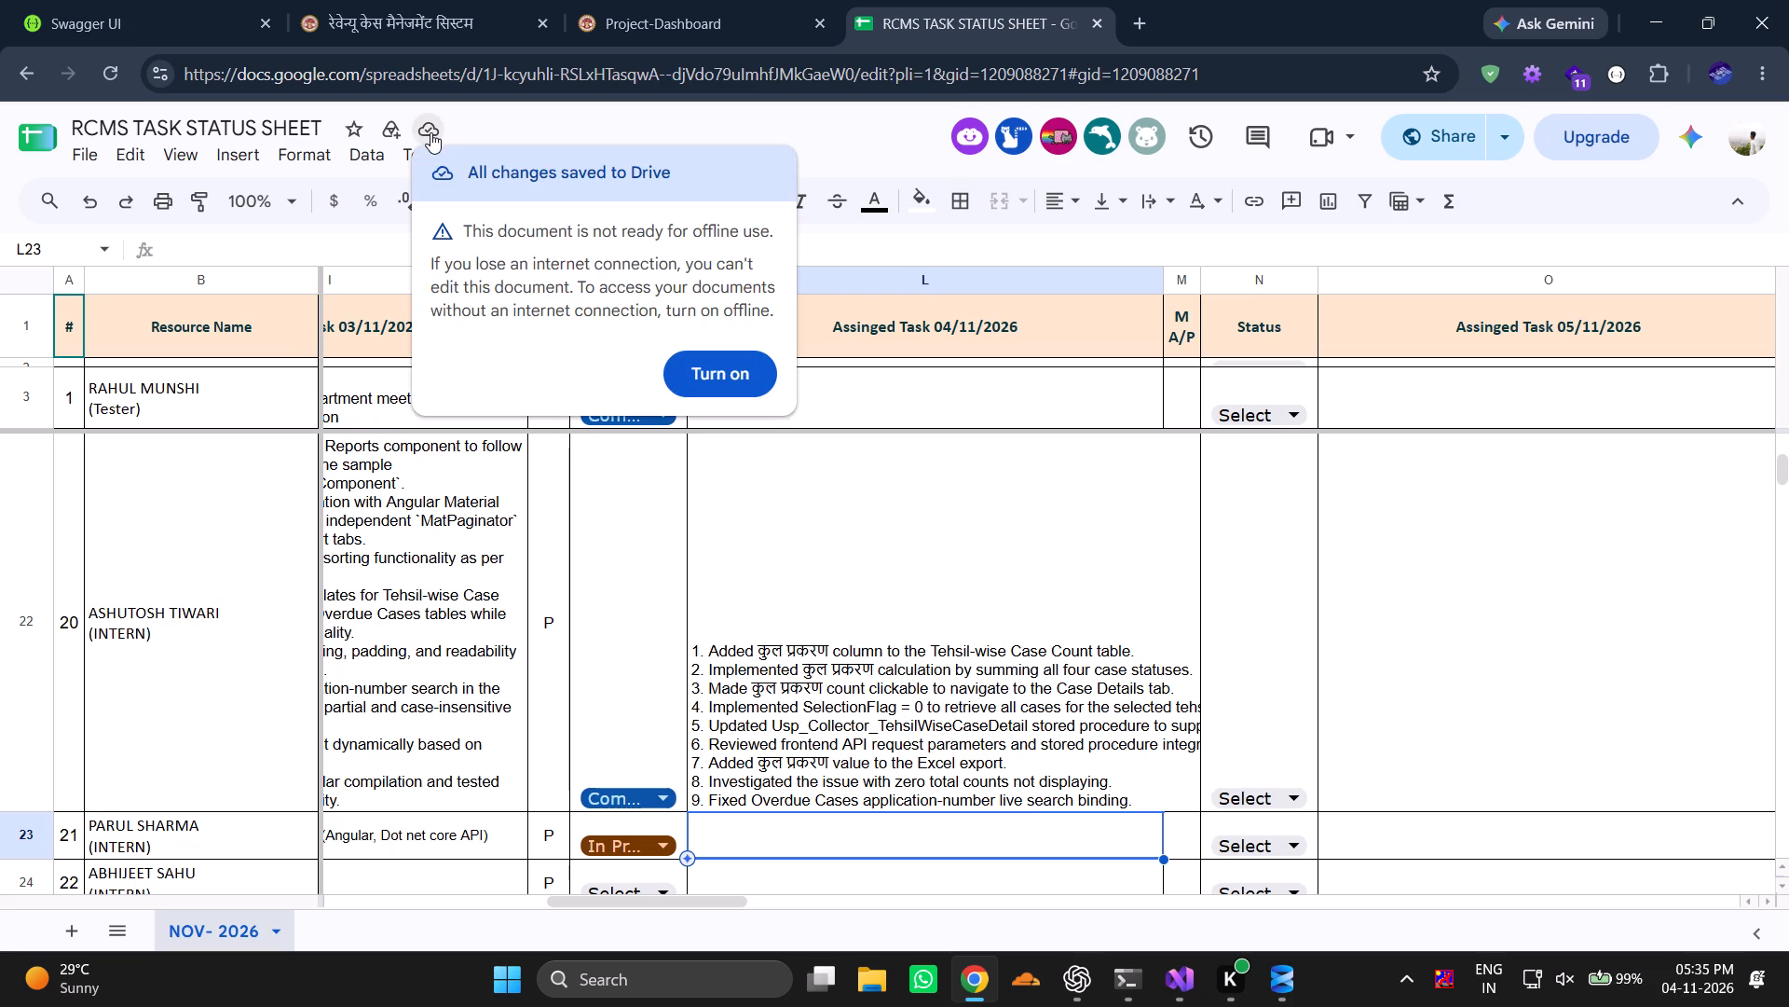
left_click(529, 102)
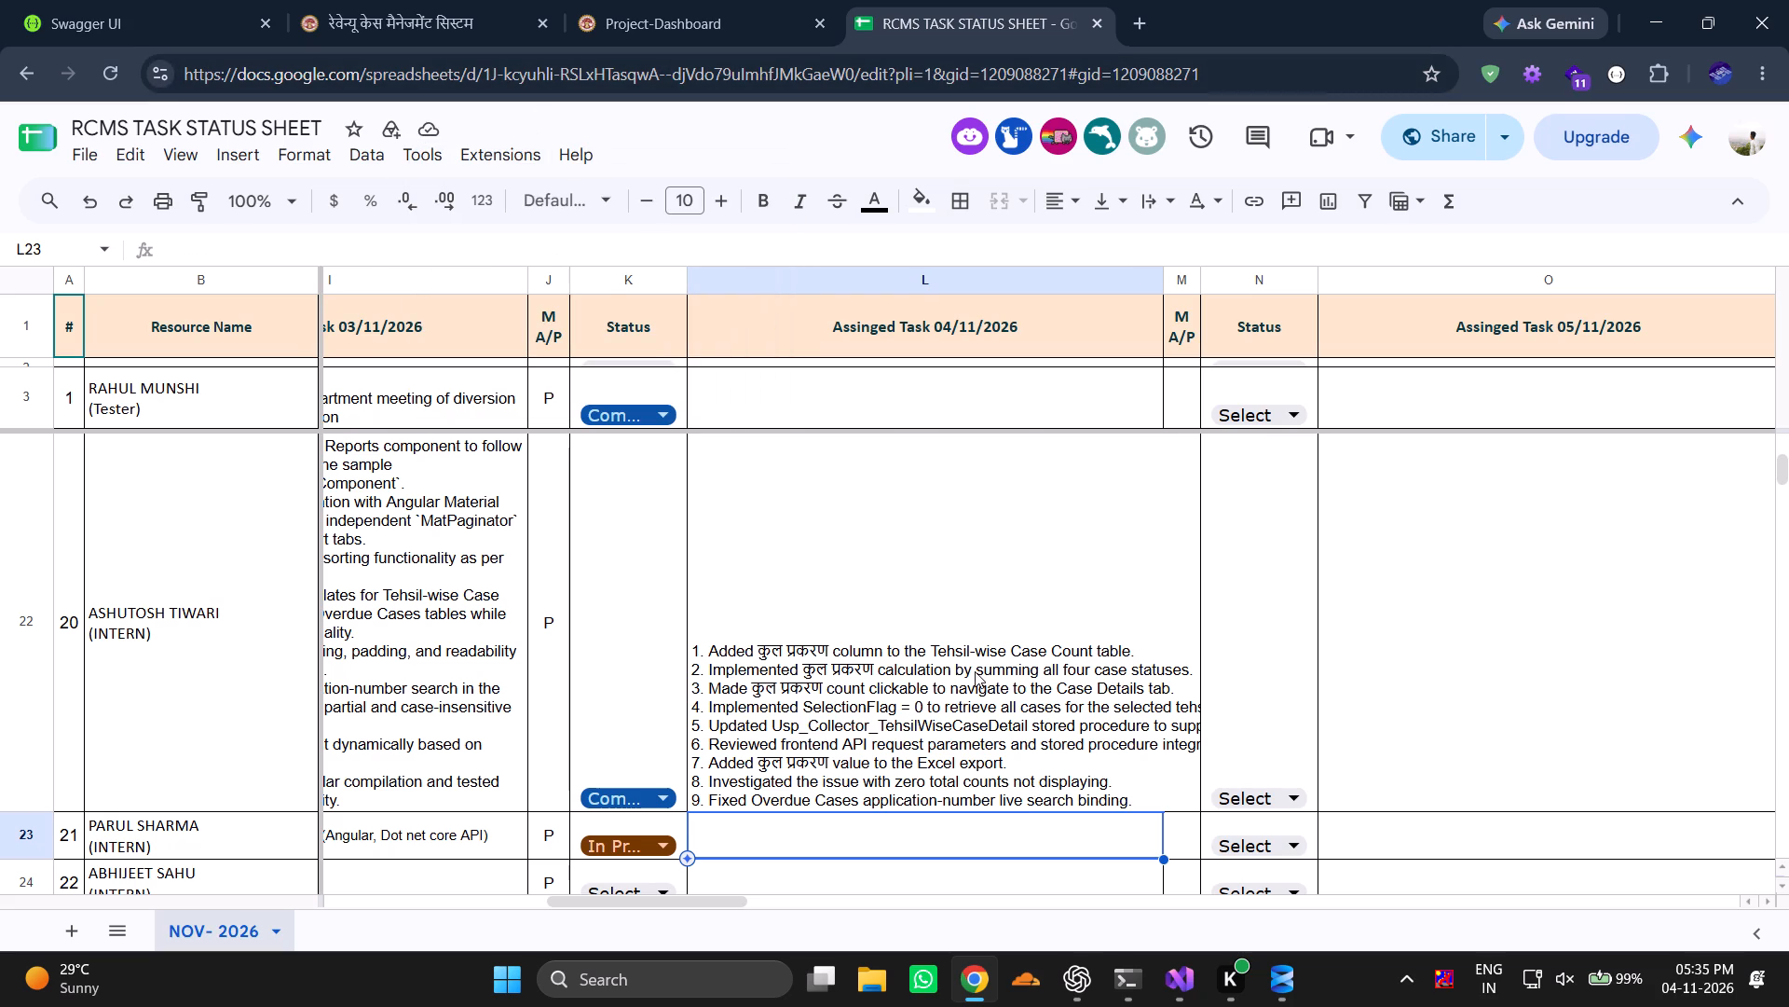
Delete the whole nine-point list from row 22's 04/11/2026 task cell and leave the cell.
double_click(975, 671)
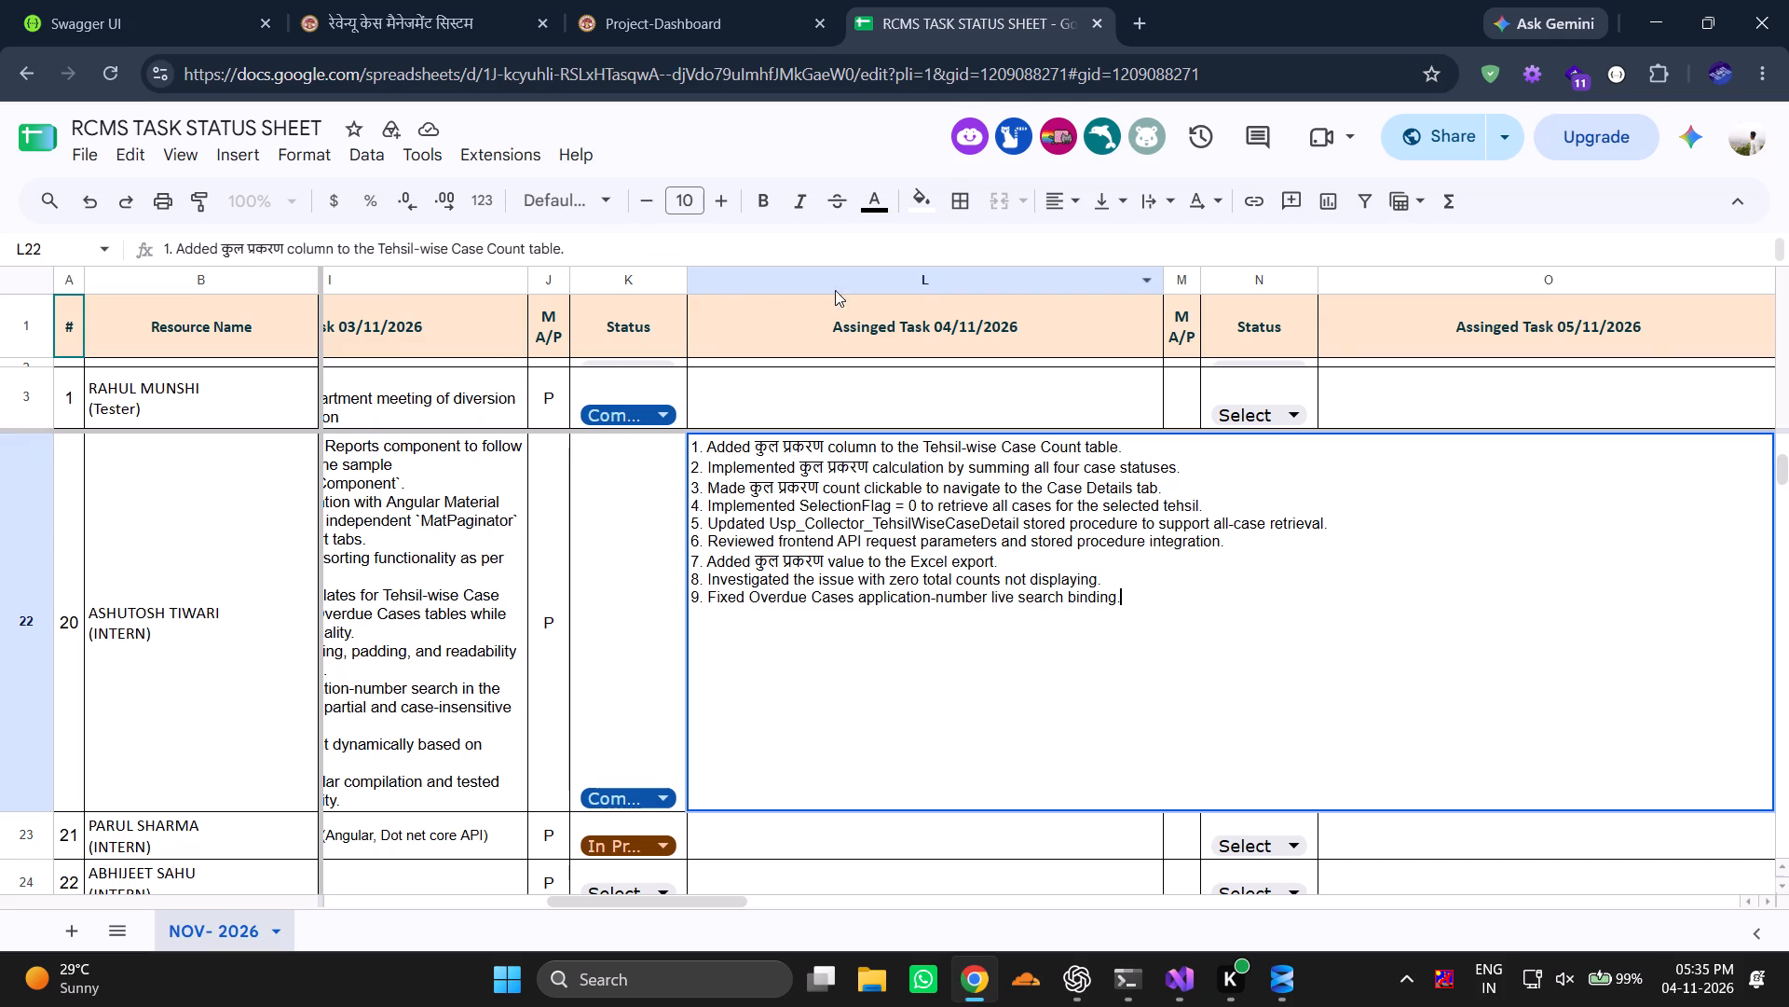
left_click(791, 238)
key("ctrl+a")
key("BackSpace")
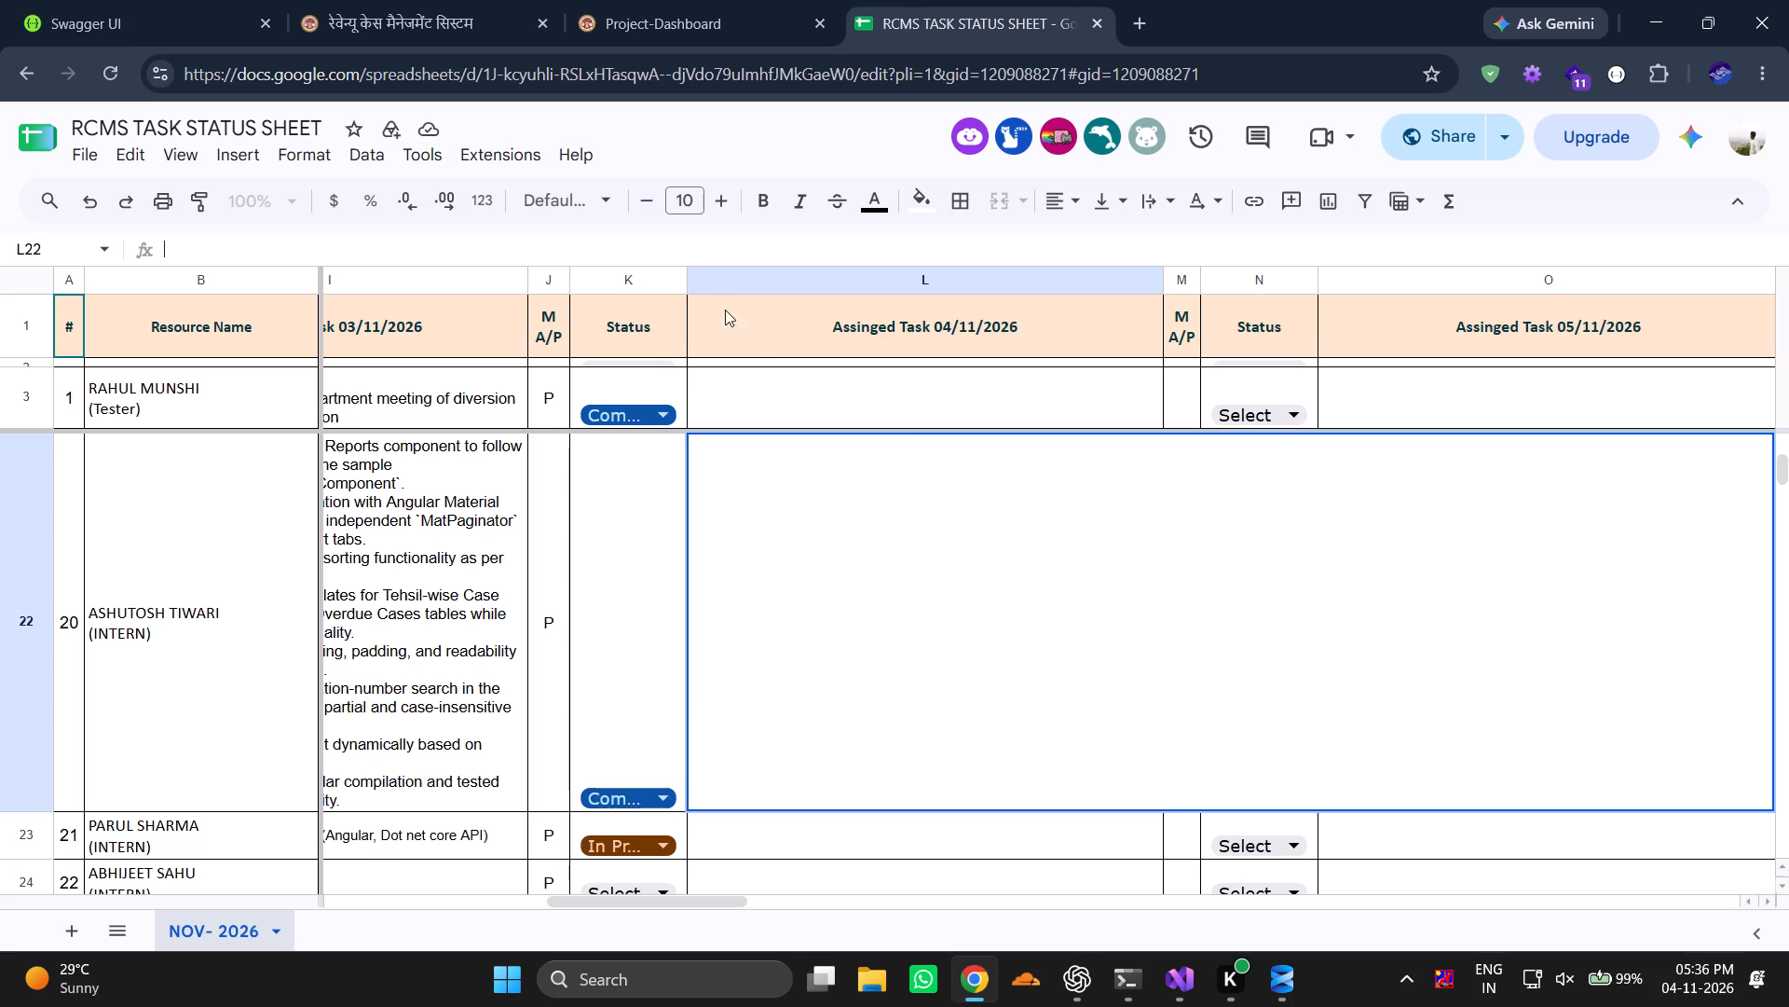
left_click(739, 241)
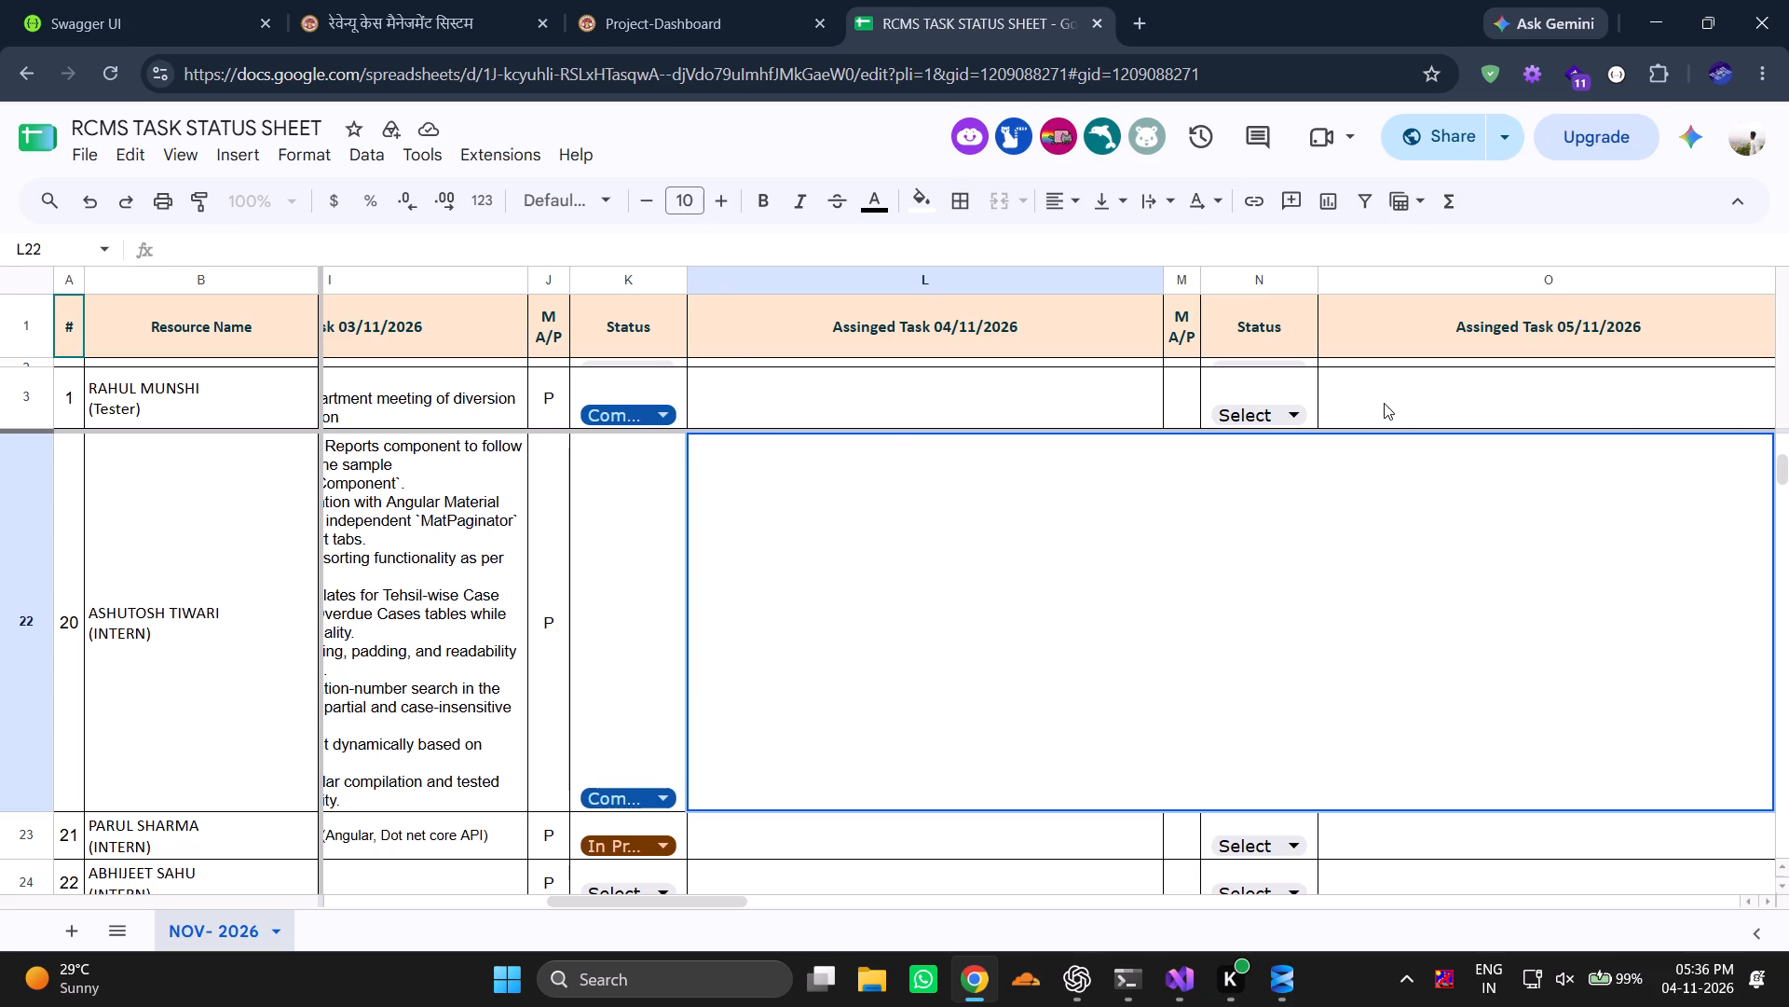
left_click(1387, 403)
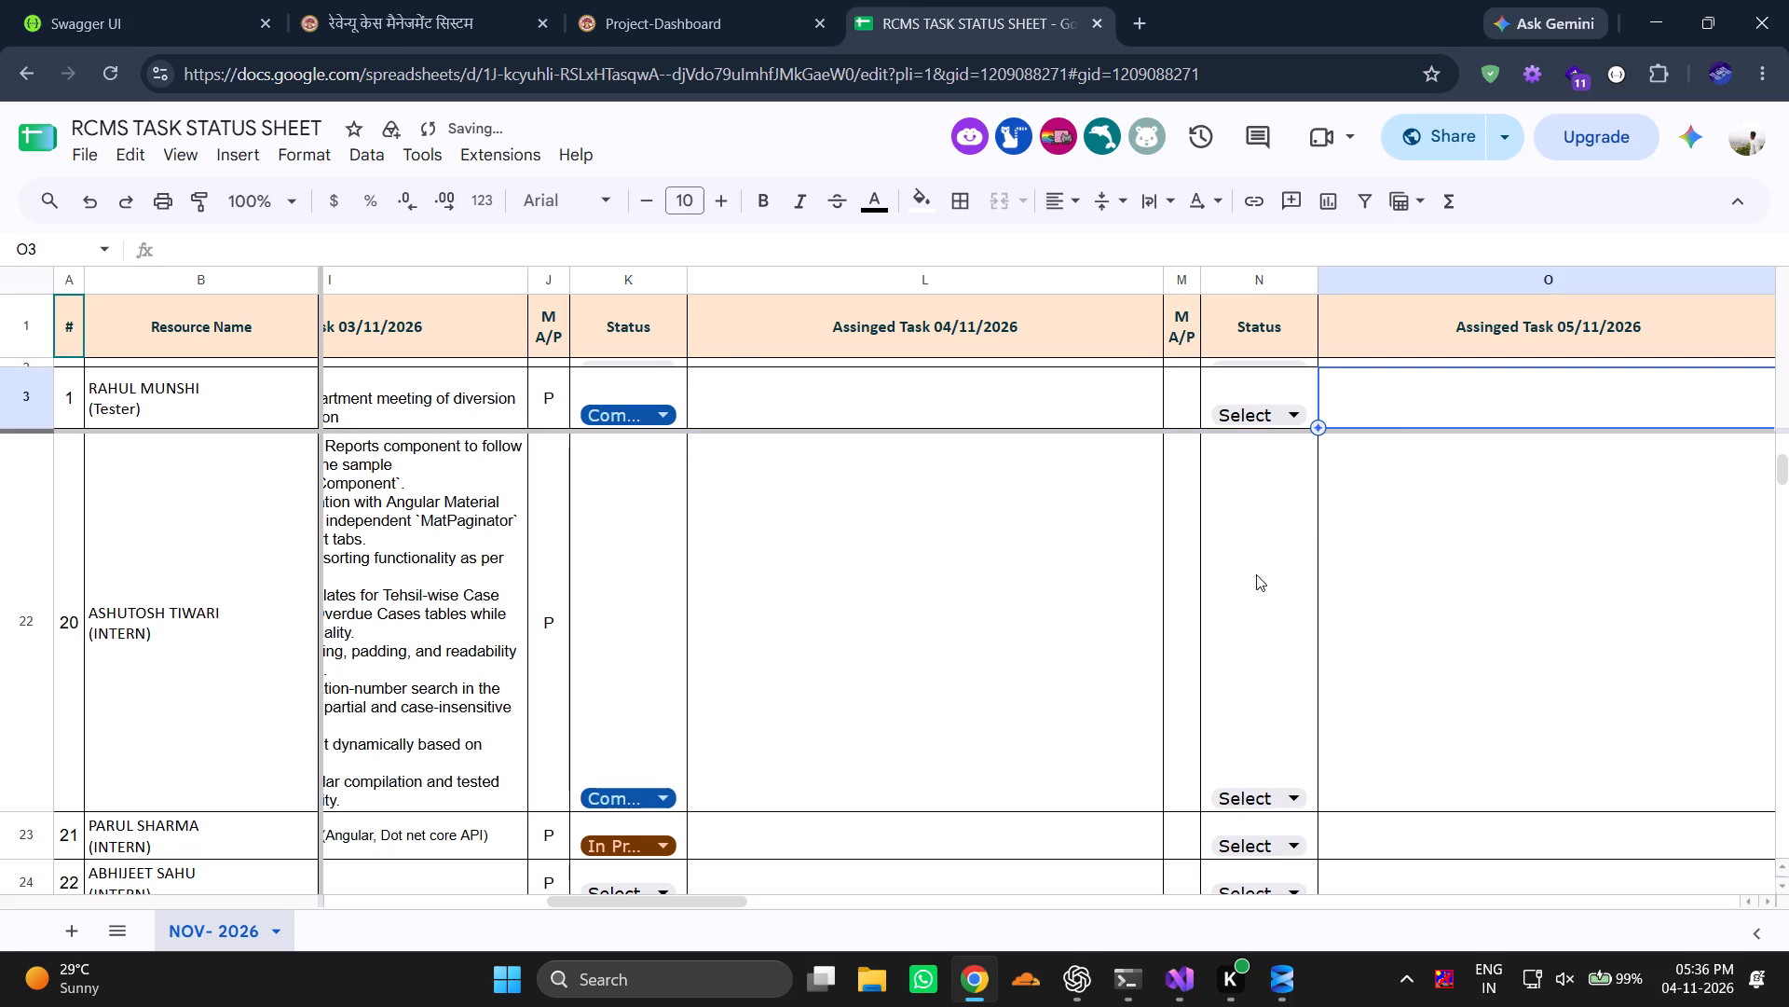
Enter attendance P in row 22's M A/P cell for 04/11/2026.
left_click(1168, 588)
key("shift+a")
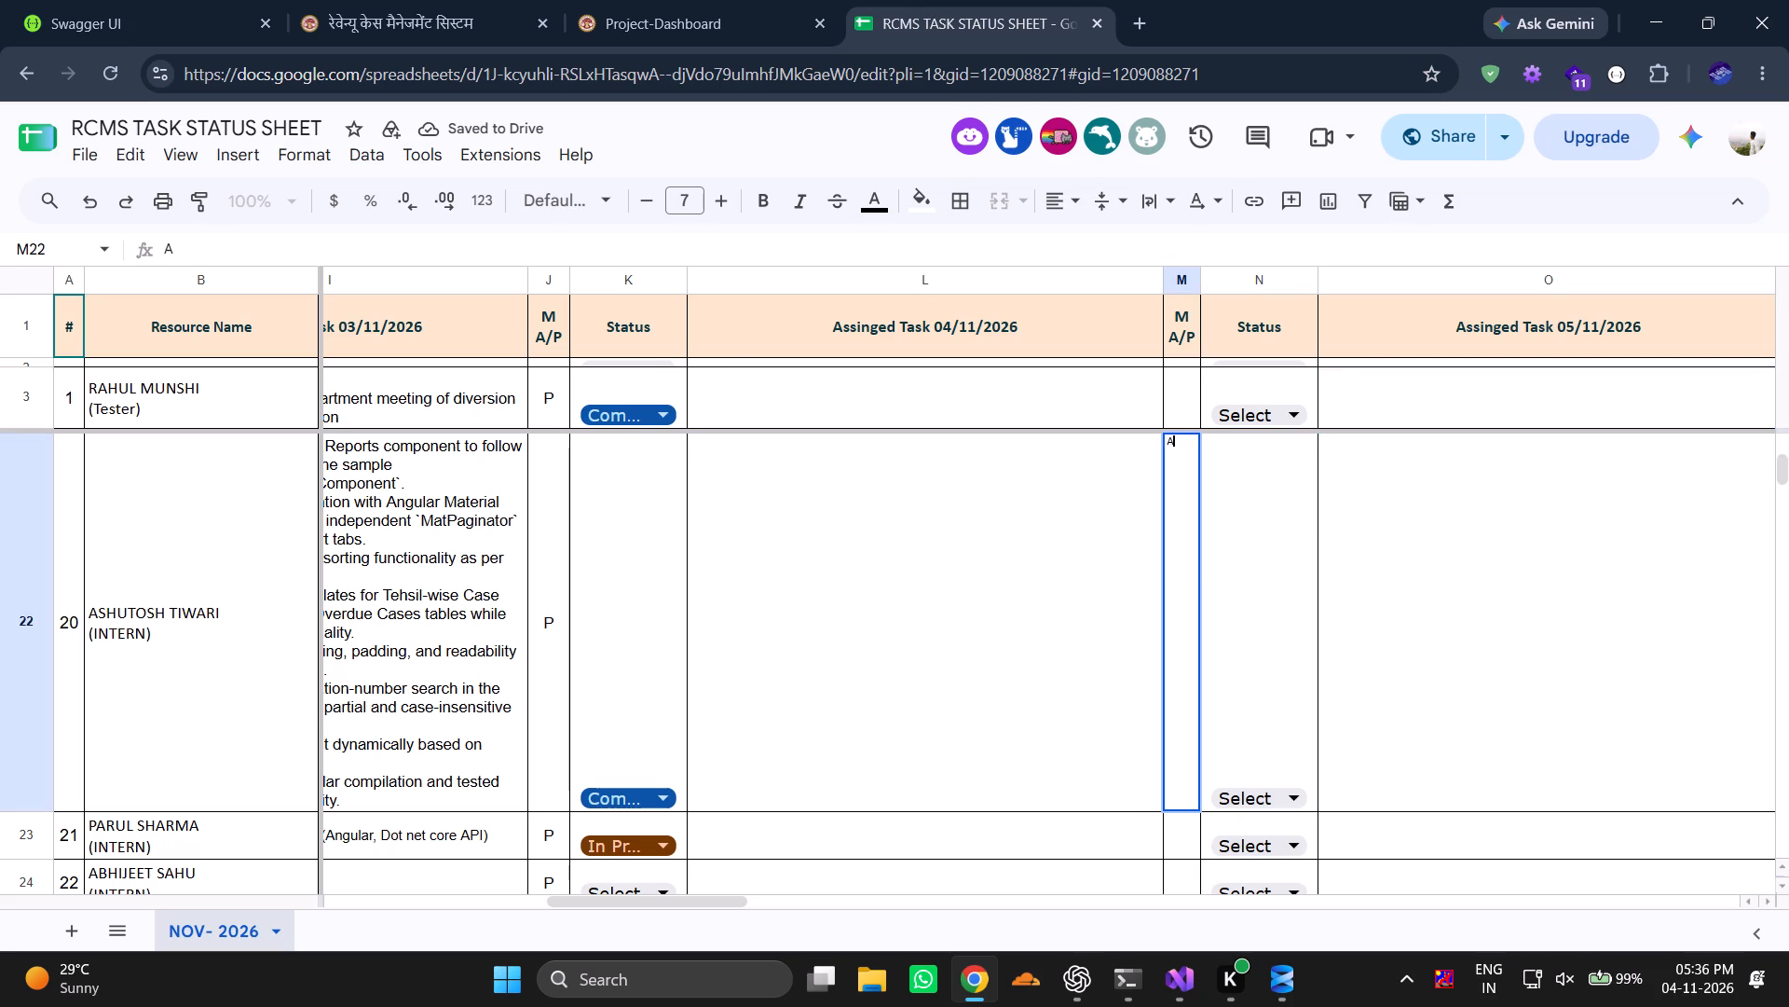
left_click(1113, 631)
double_click(1181, 620)
key("BackSpace")
key("shift+p")
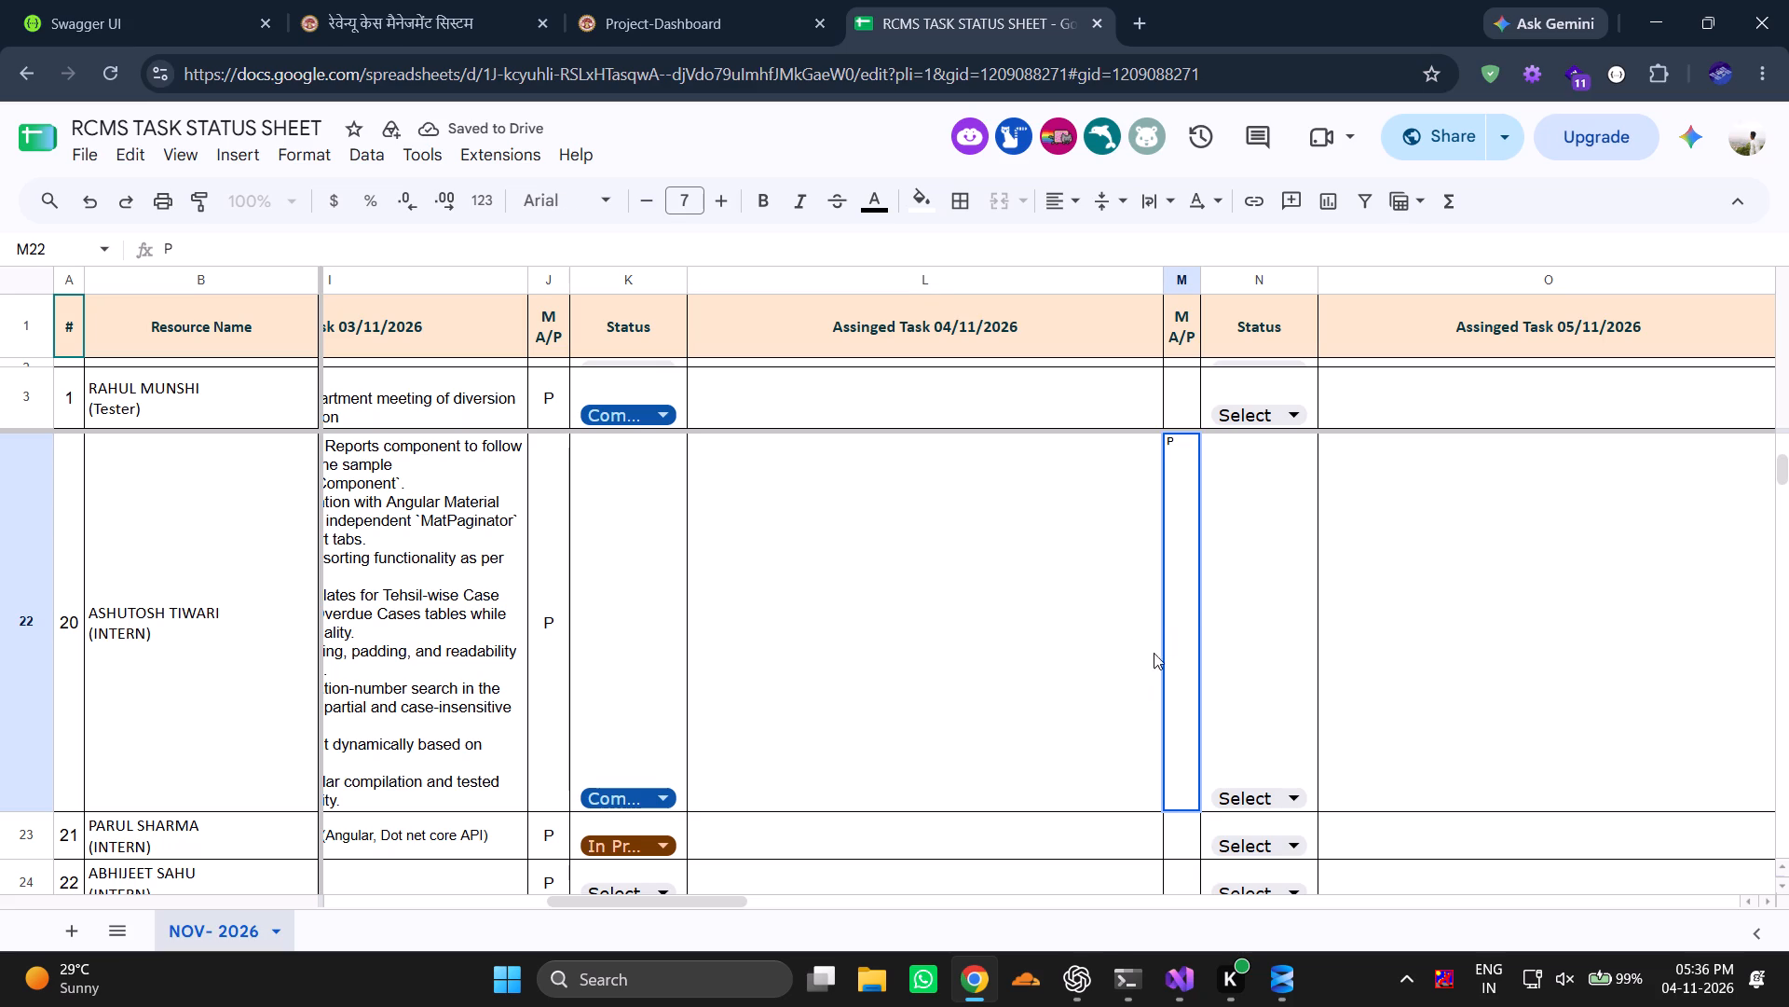
left_click(1081, 638)
Set the font size of the P in row 22's 04/11/2026 attendance cell to 10.
left_click(1171, 624)
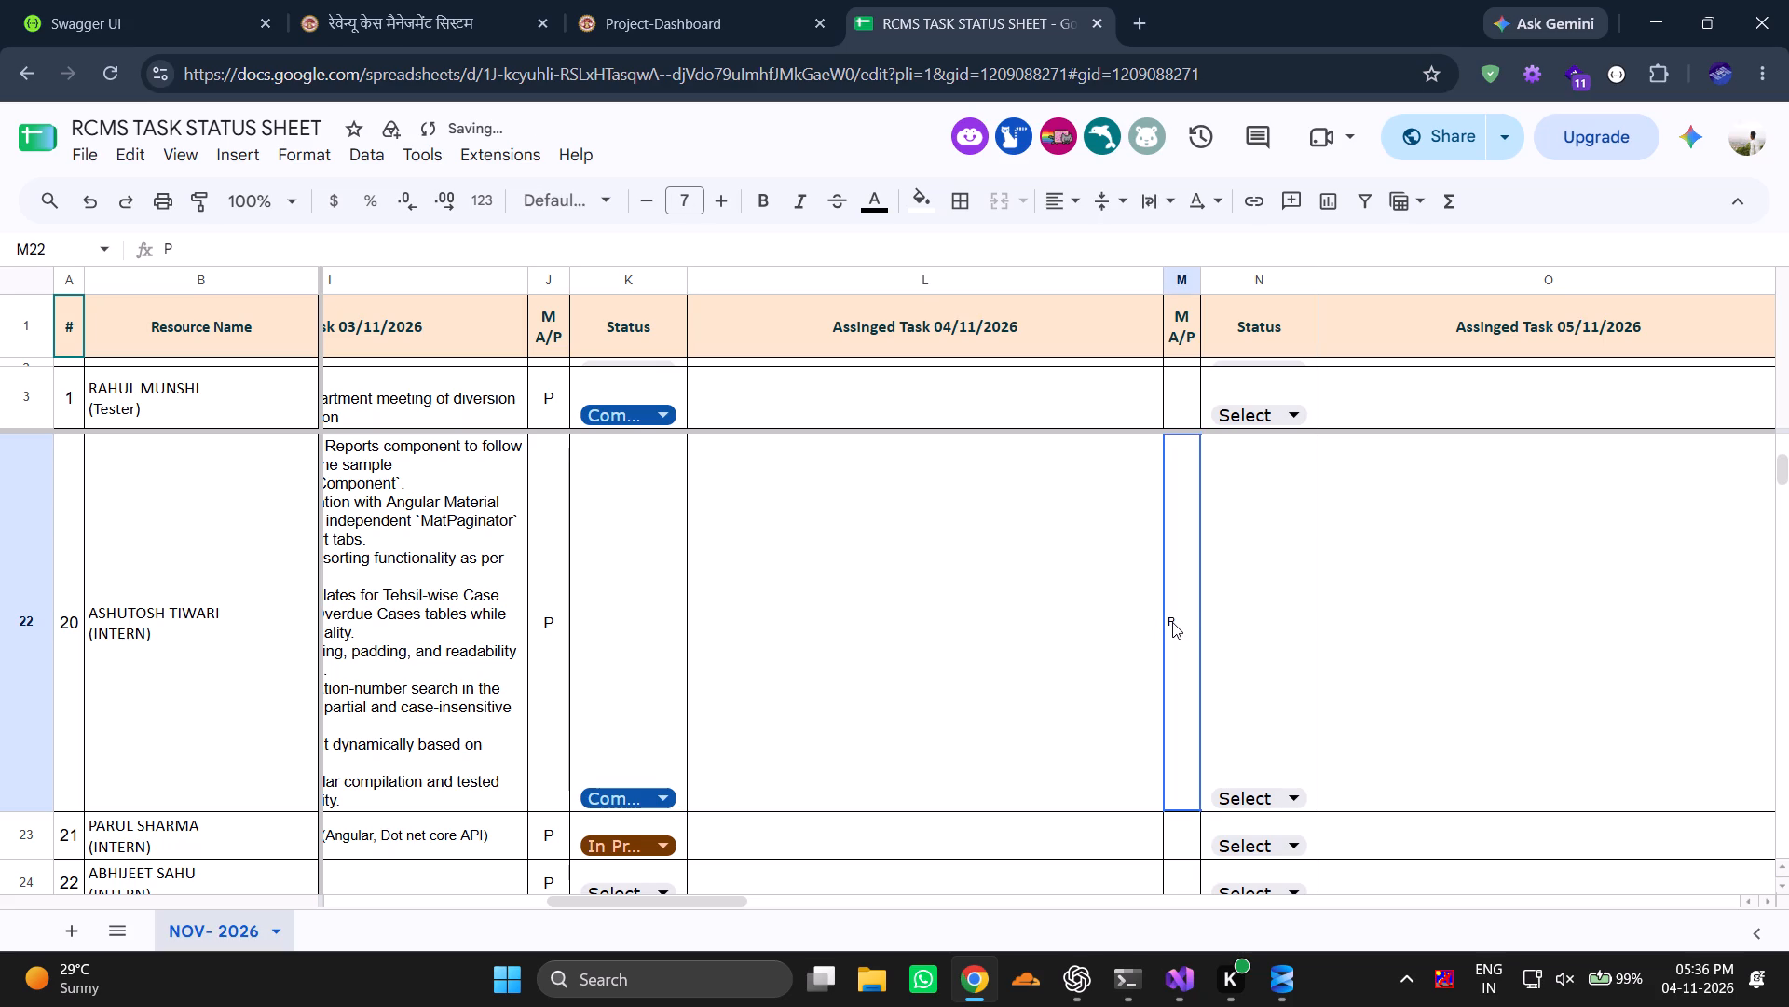
left_click(1172, 622)
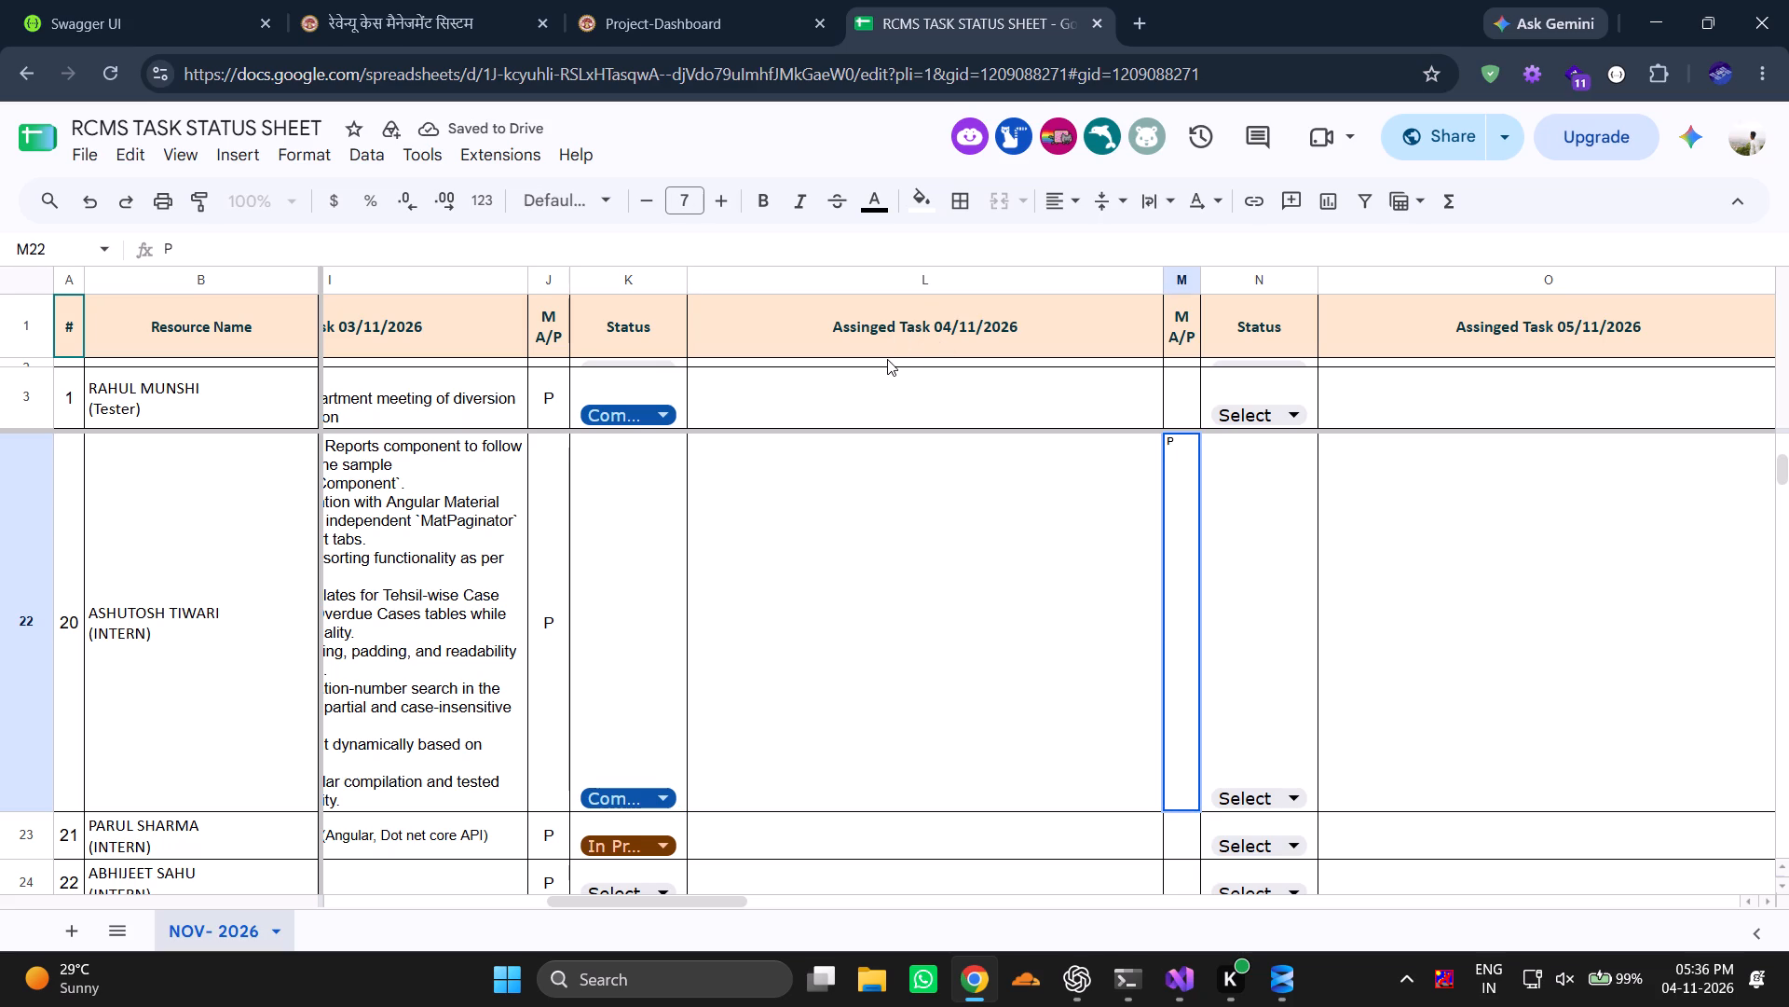
key("ctrl+a")
left_click(693, 209)
type("10")
key("Return")
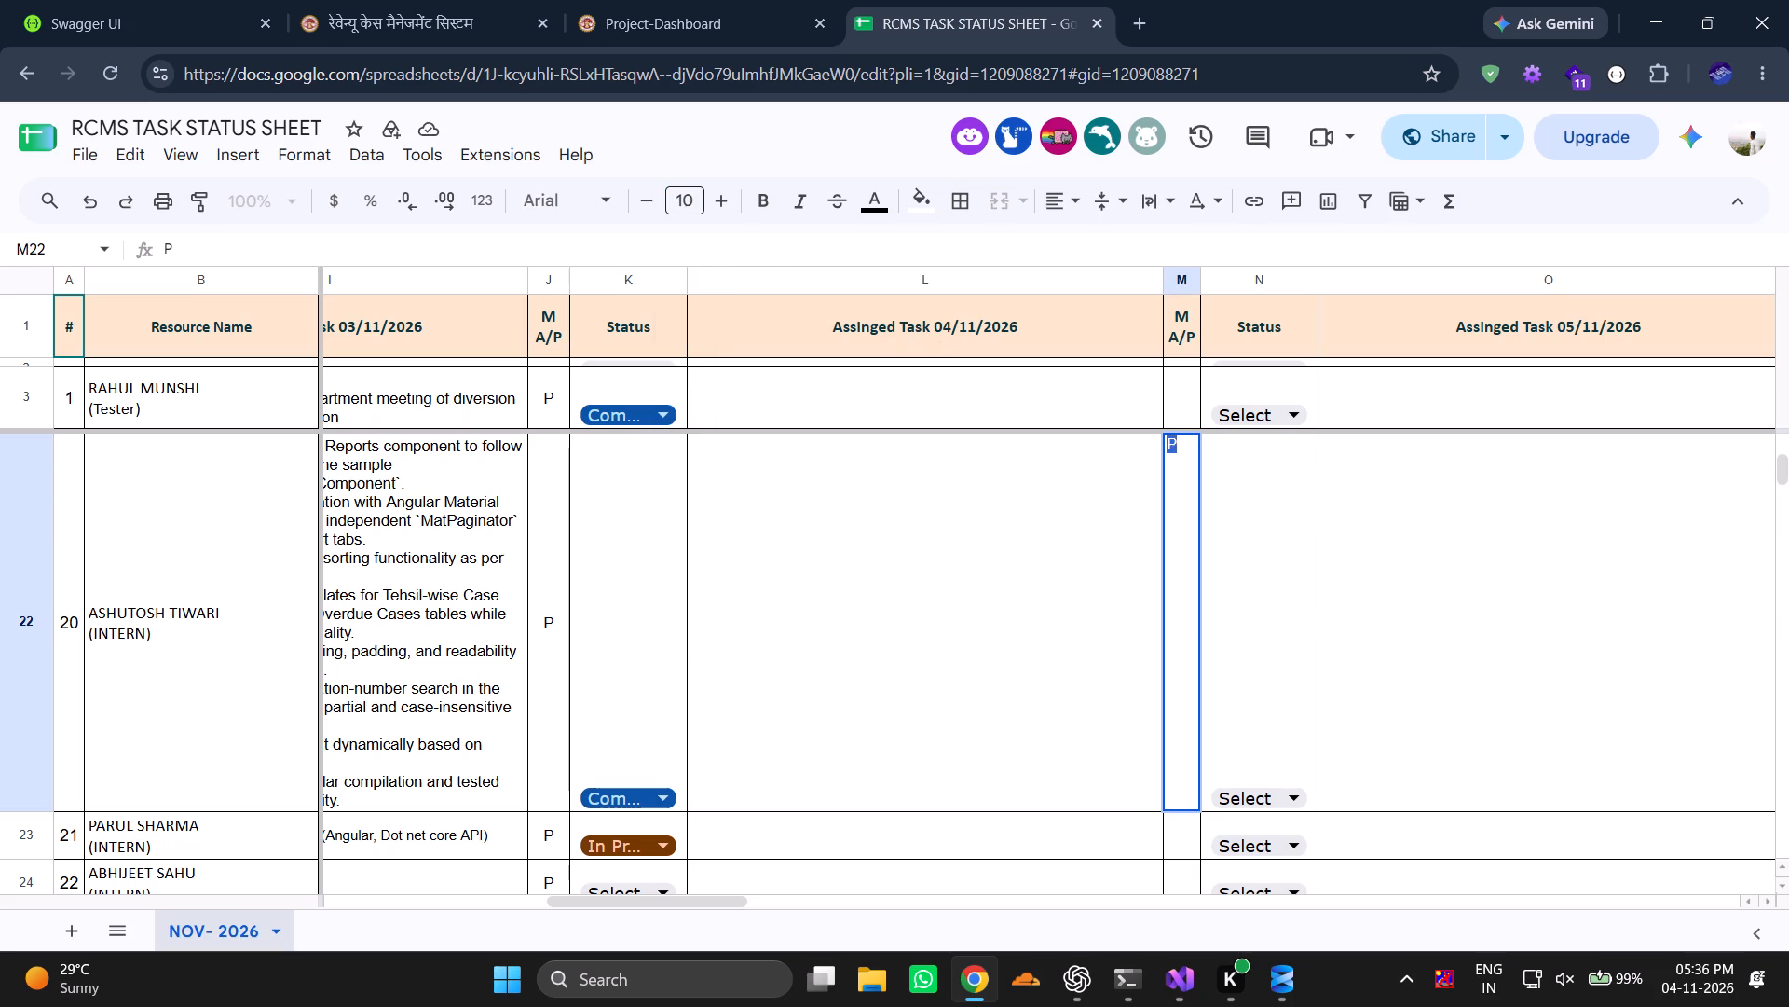
left_click(1005, 638)
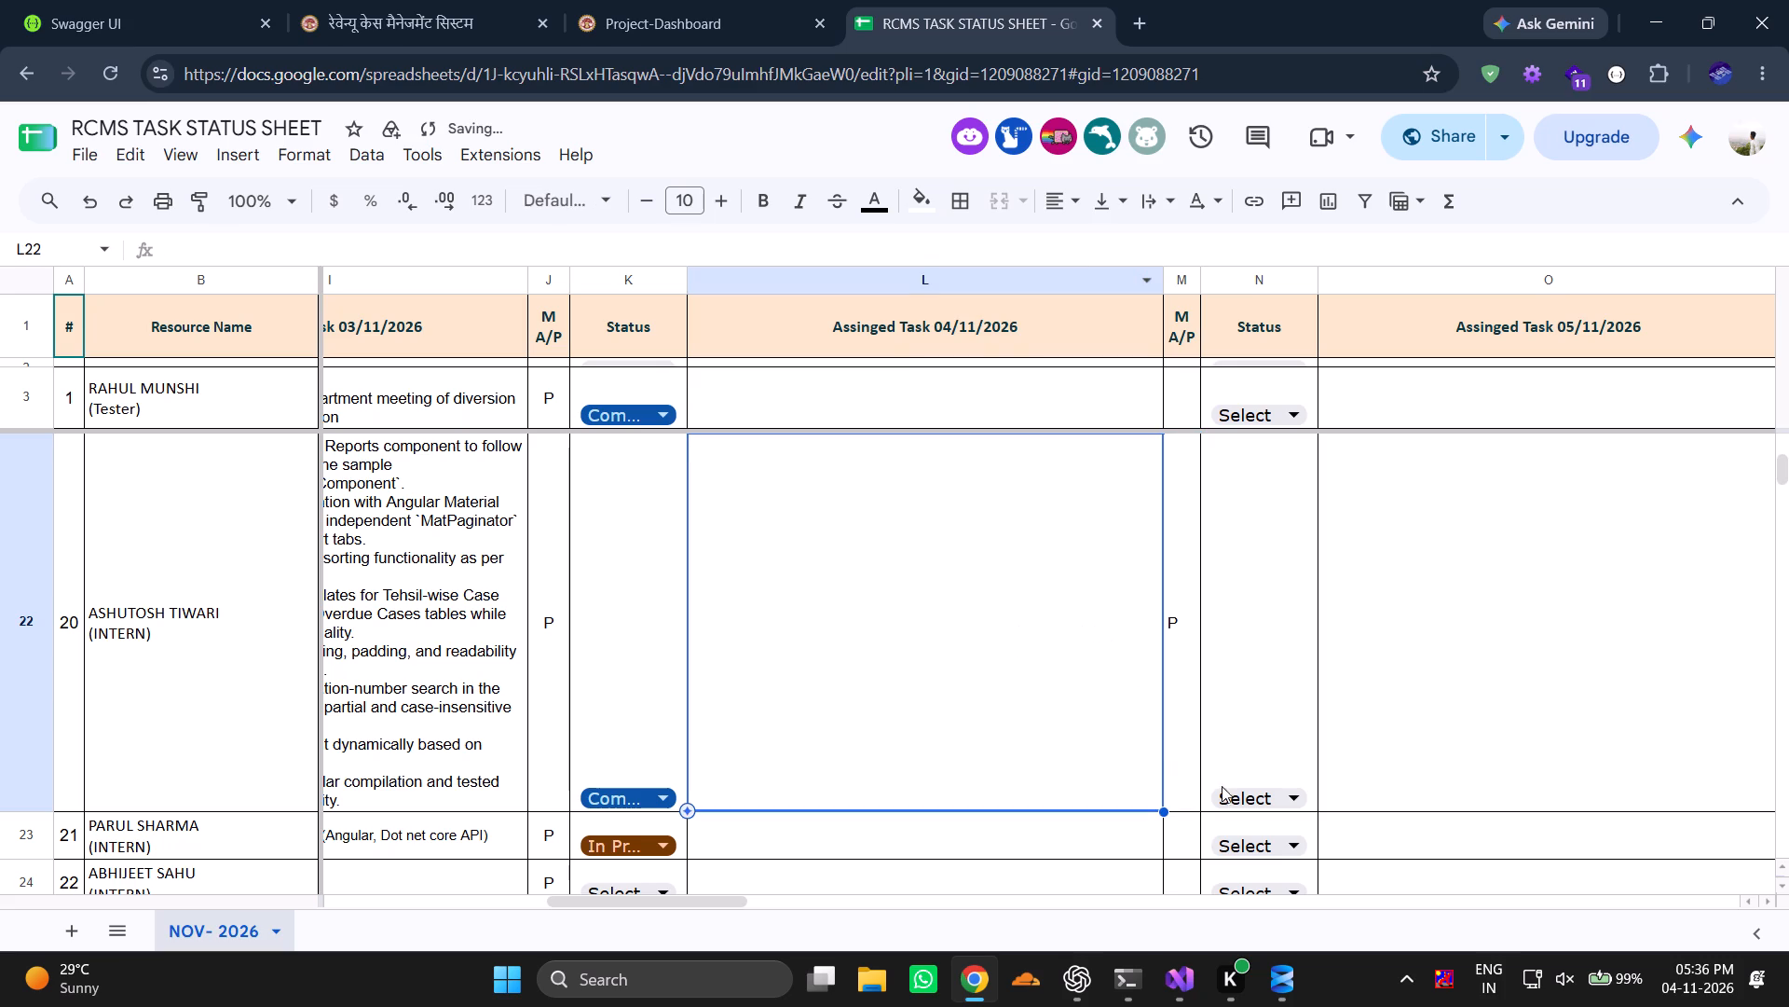
Set row 22's 04/11/2026 status to Compelete and return to its empty task cell.
left_click(1234, 794)
scroll(1219, 862, "down", 2)
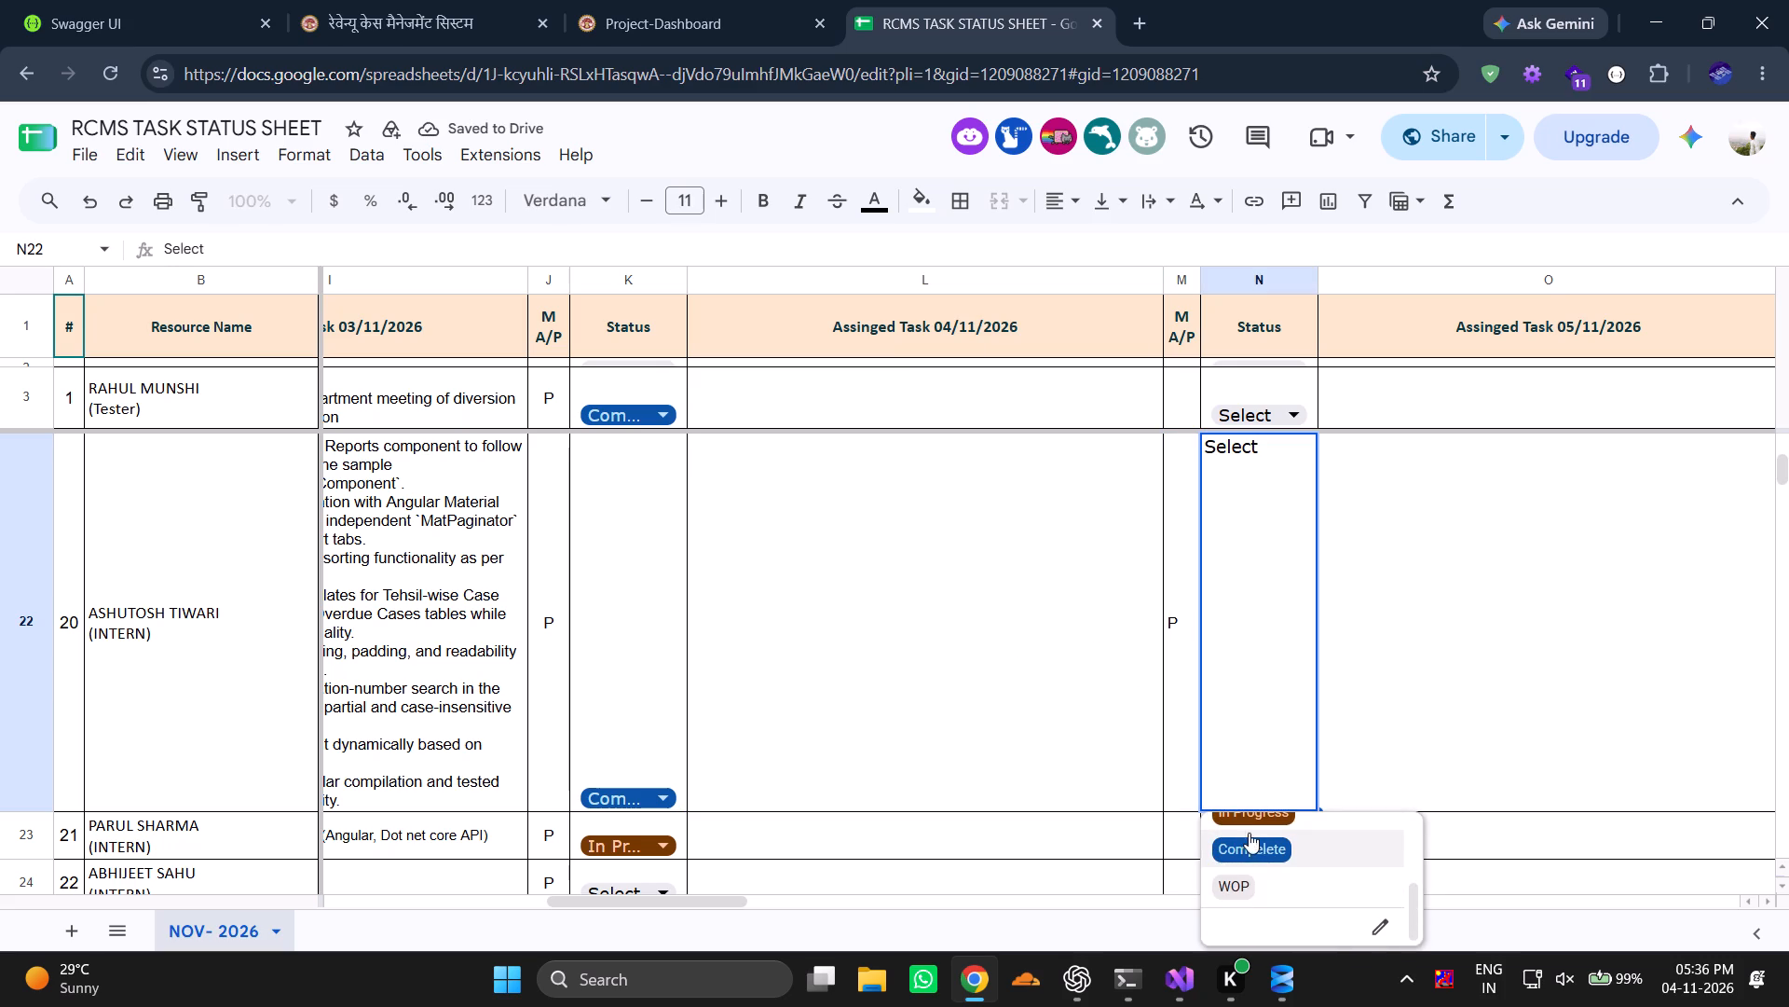
left_click(1248, 848)
left_click(925, 642)
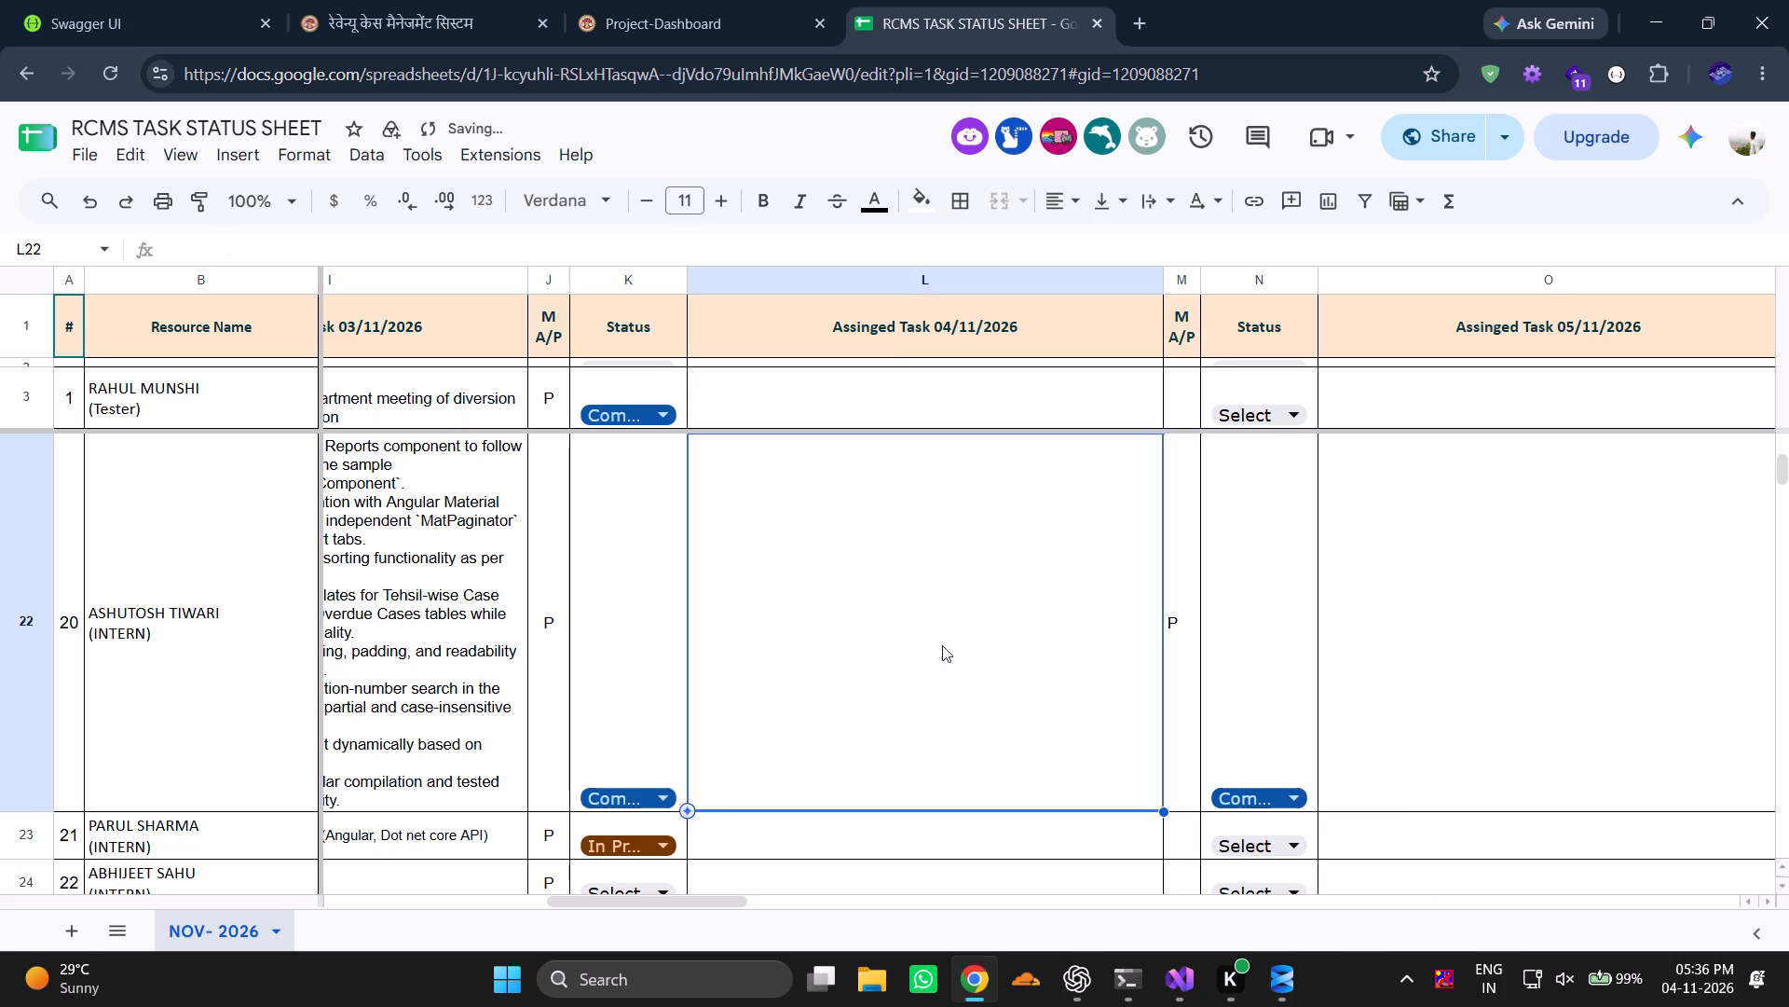
left_click(788, 495)
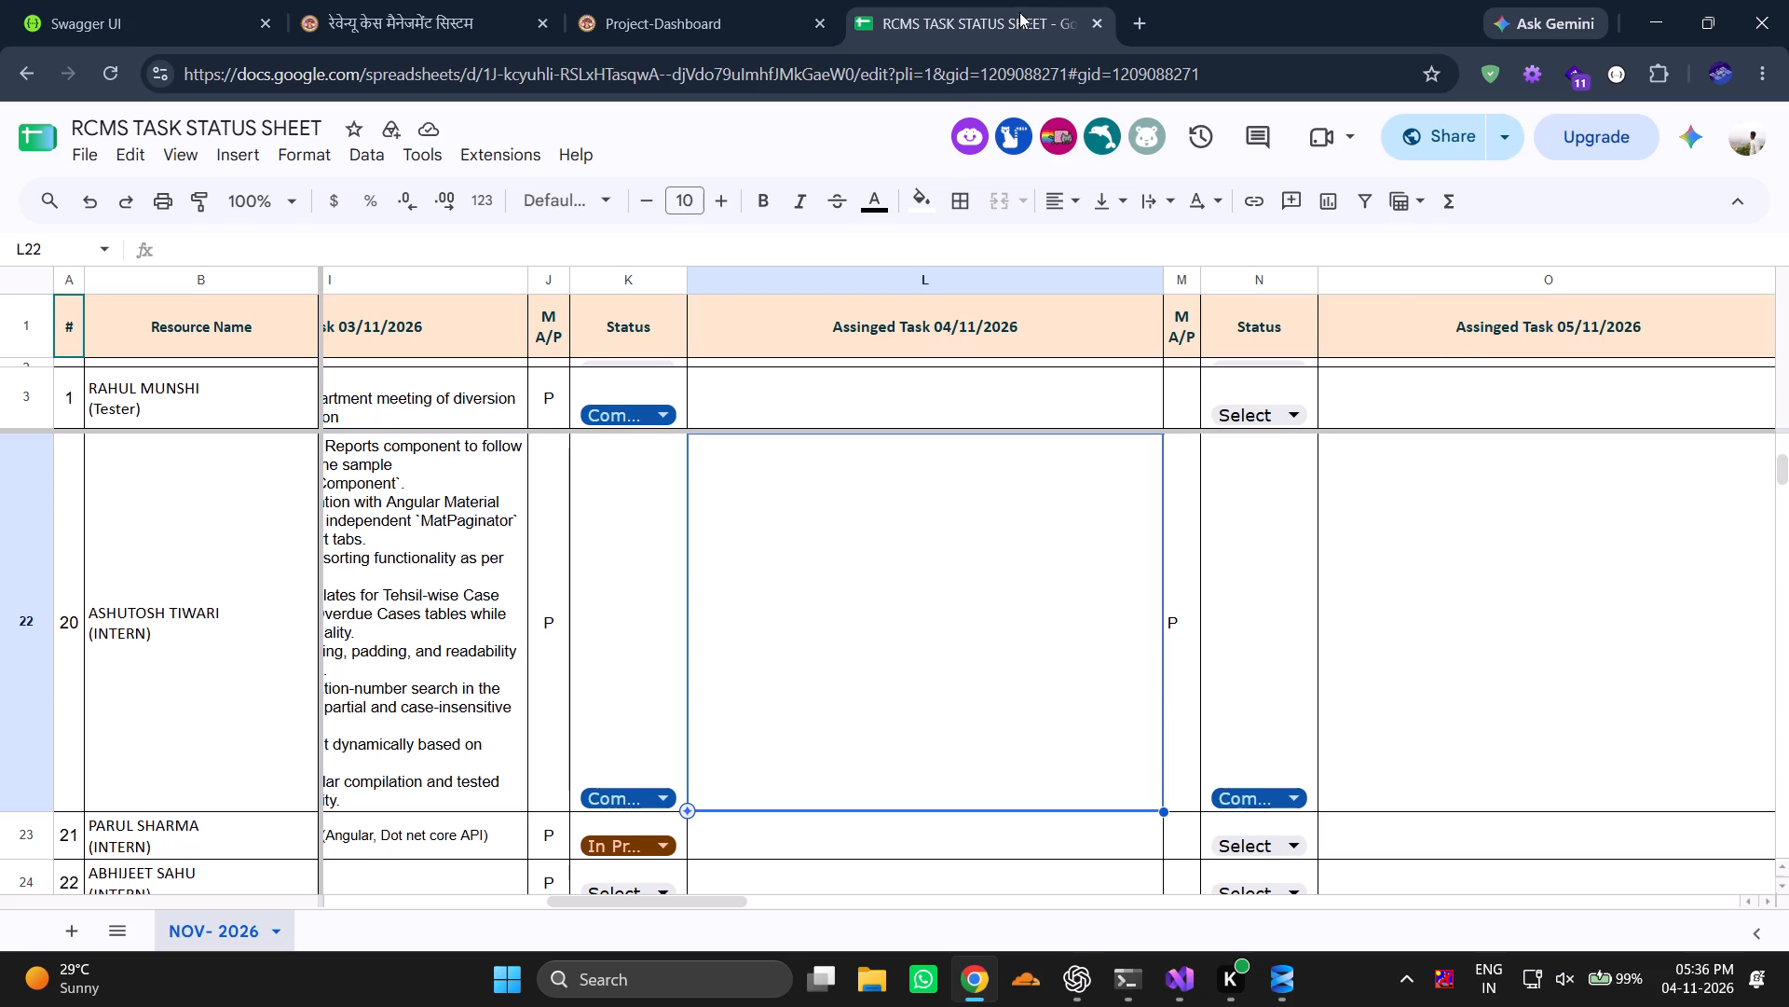
Close the task sheet and open the Revenue Integrated Composite Portal's sprint board from the project dashboard.
left_click(1100, 22)
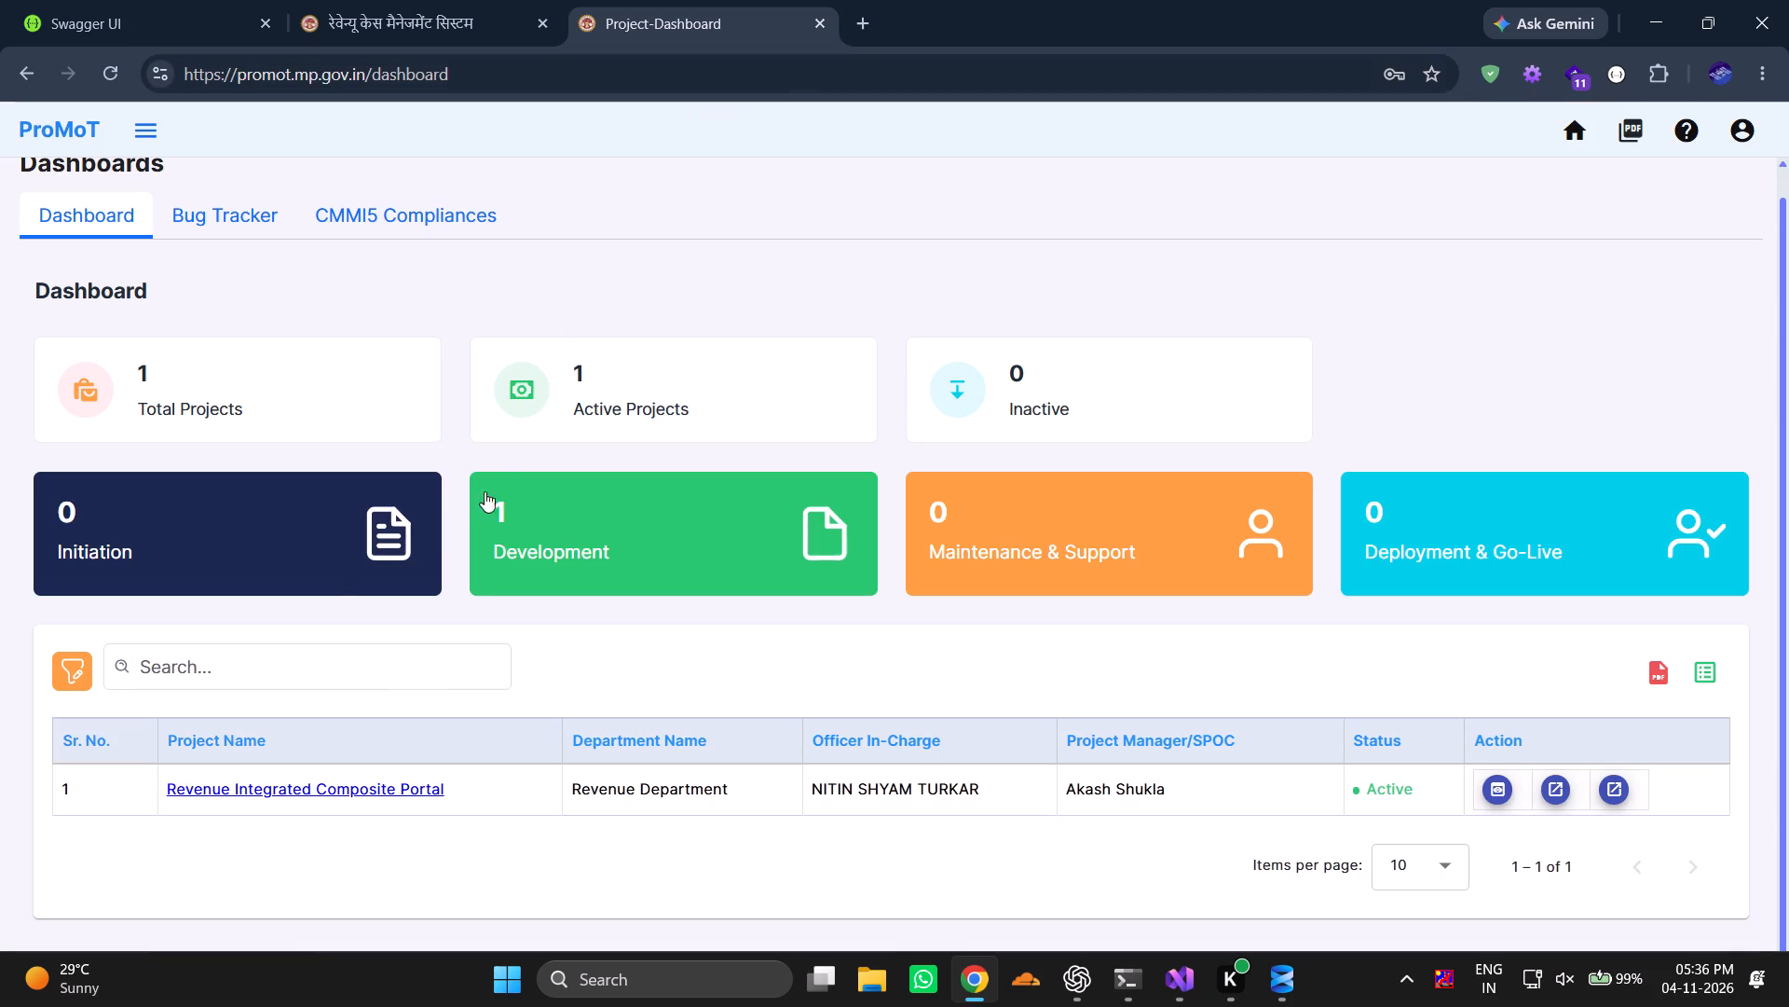
left_click(1554, 792)
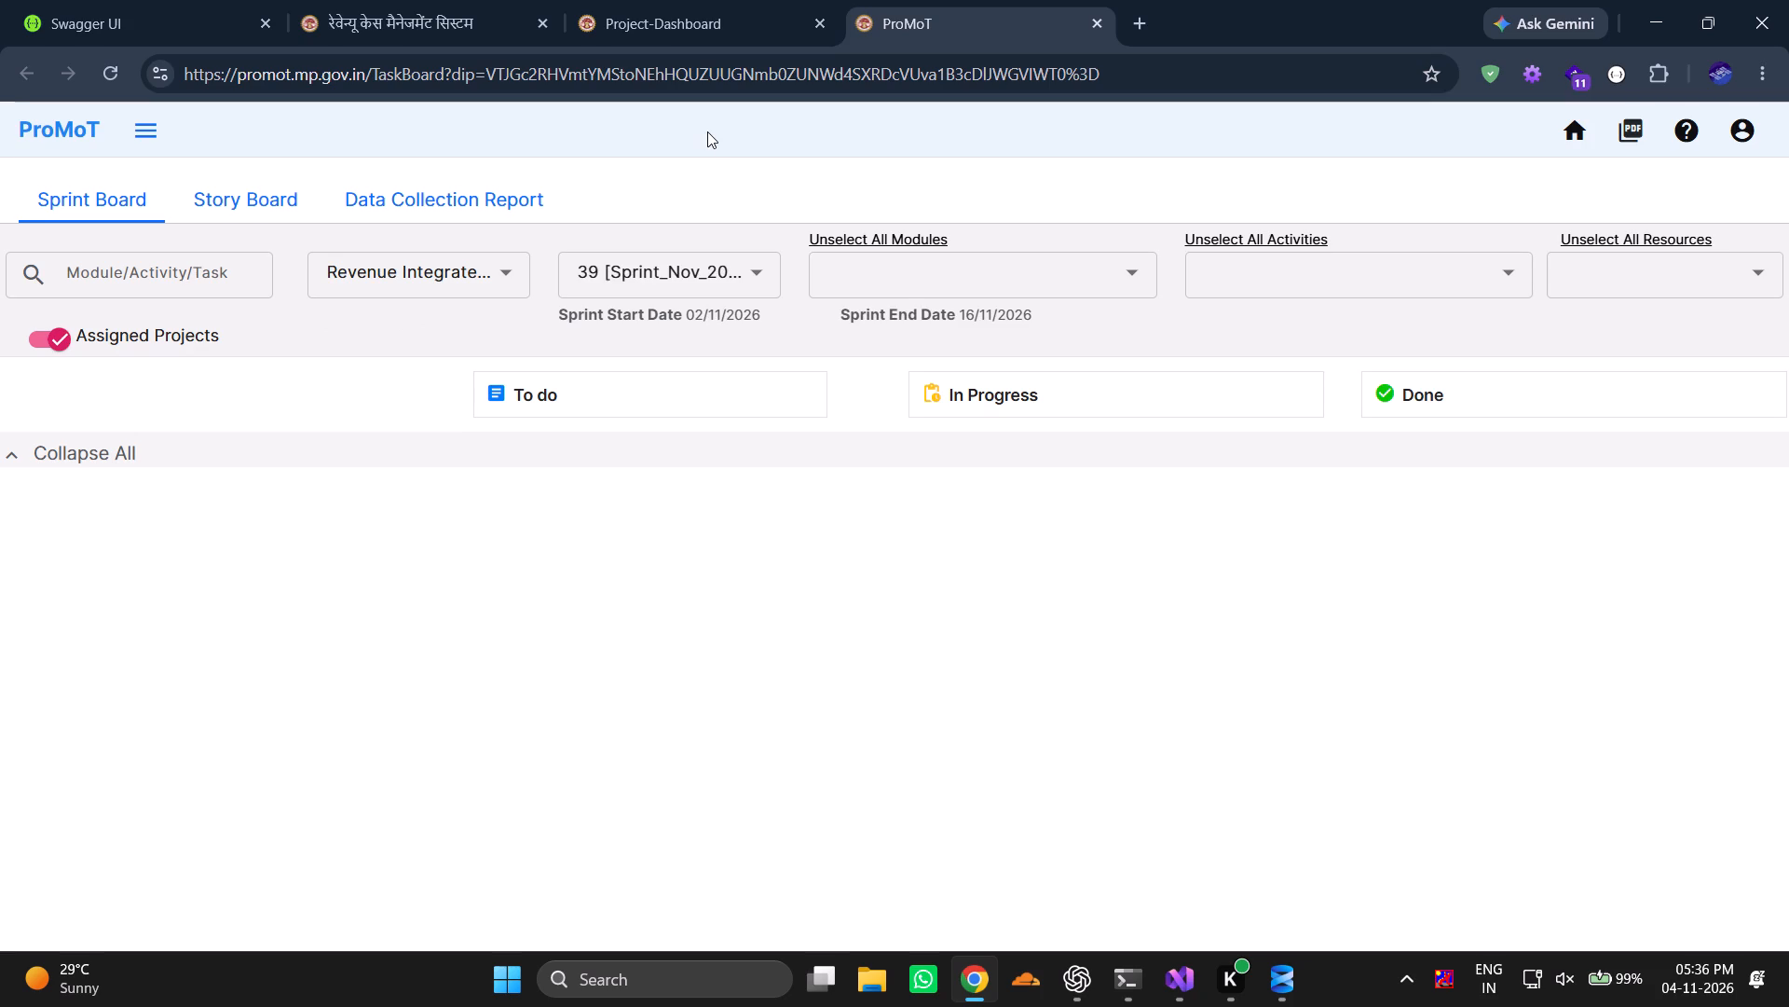
Reopen the RCMS TASK STATUS SHEET from today's browsing history.
key("ctrl+h")
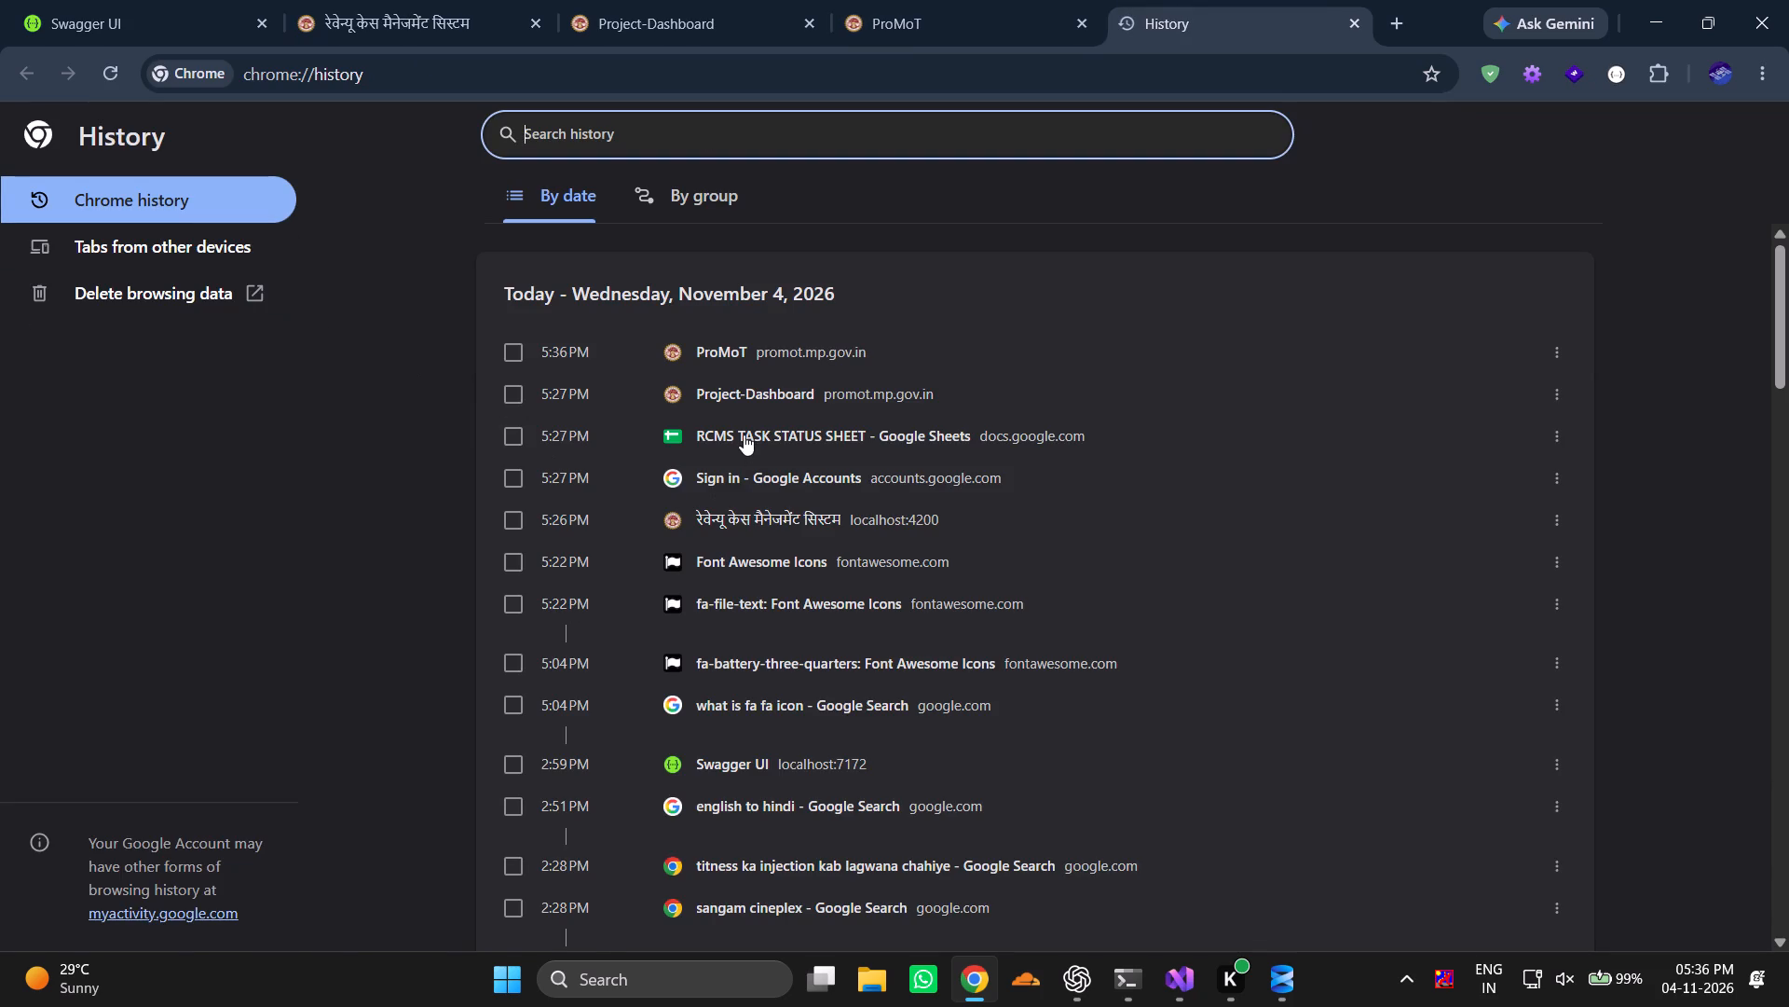
left_click(744, 435)
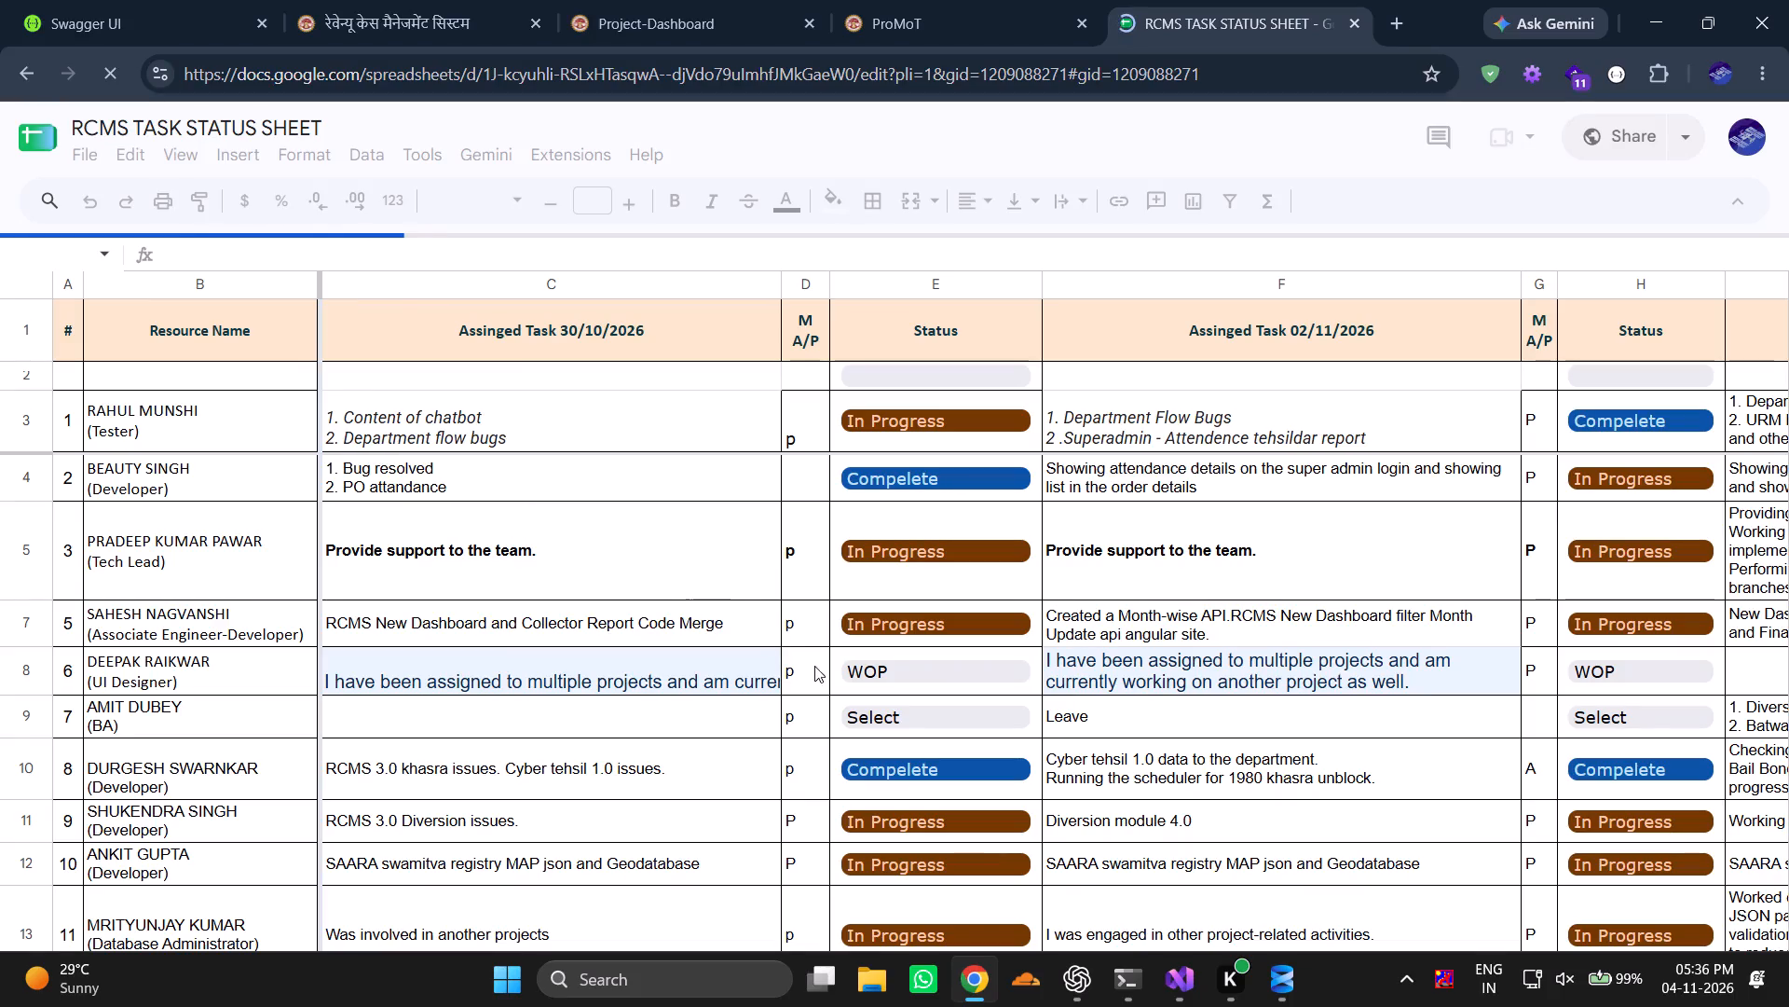
scroll(719, 726, "down", 3)
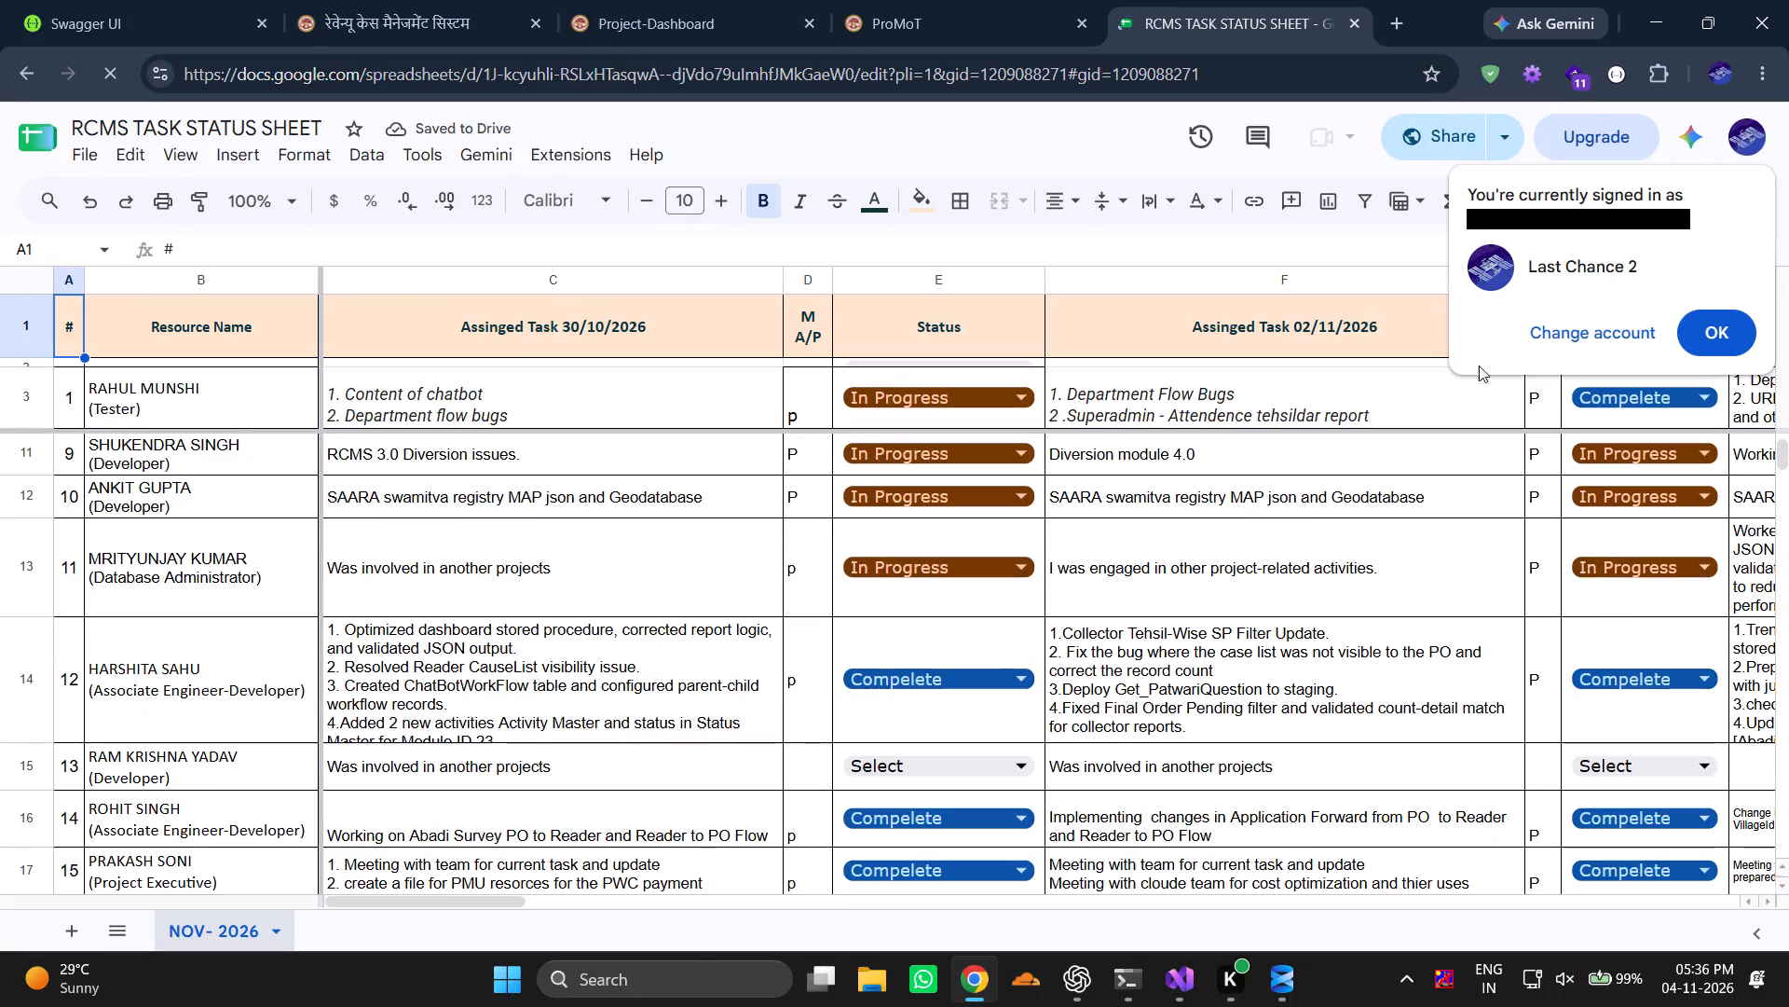
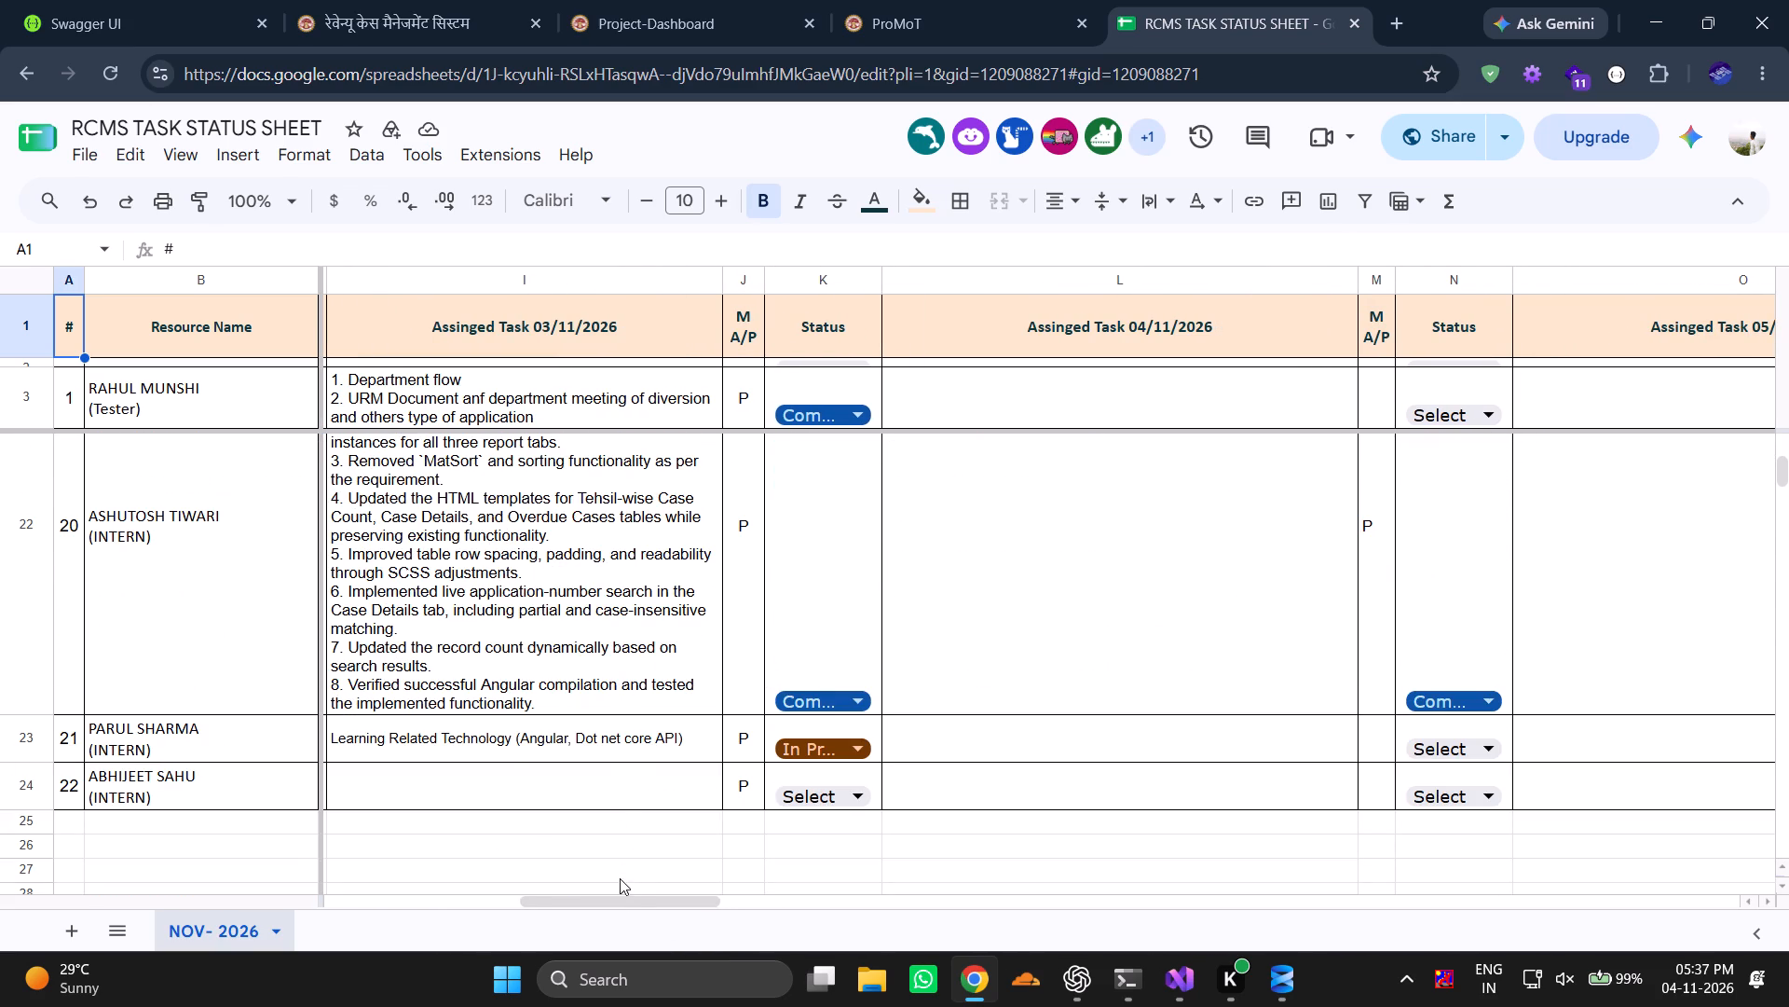
Paste the copied nine-point work list into row 22's Assinged Task 04/11/2026 cell.
left_click_drag(623, 902, 669, 907)
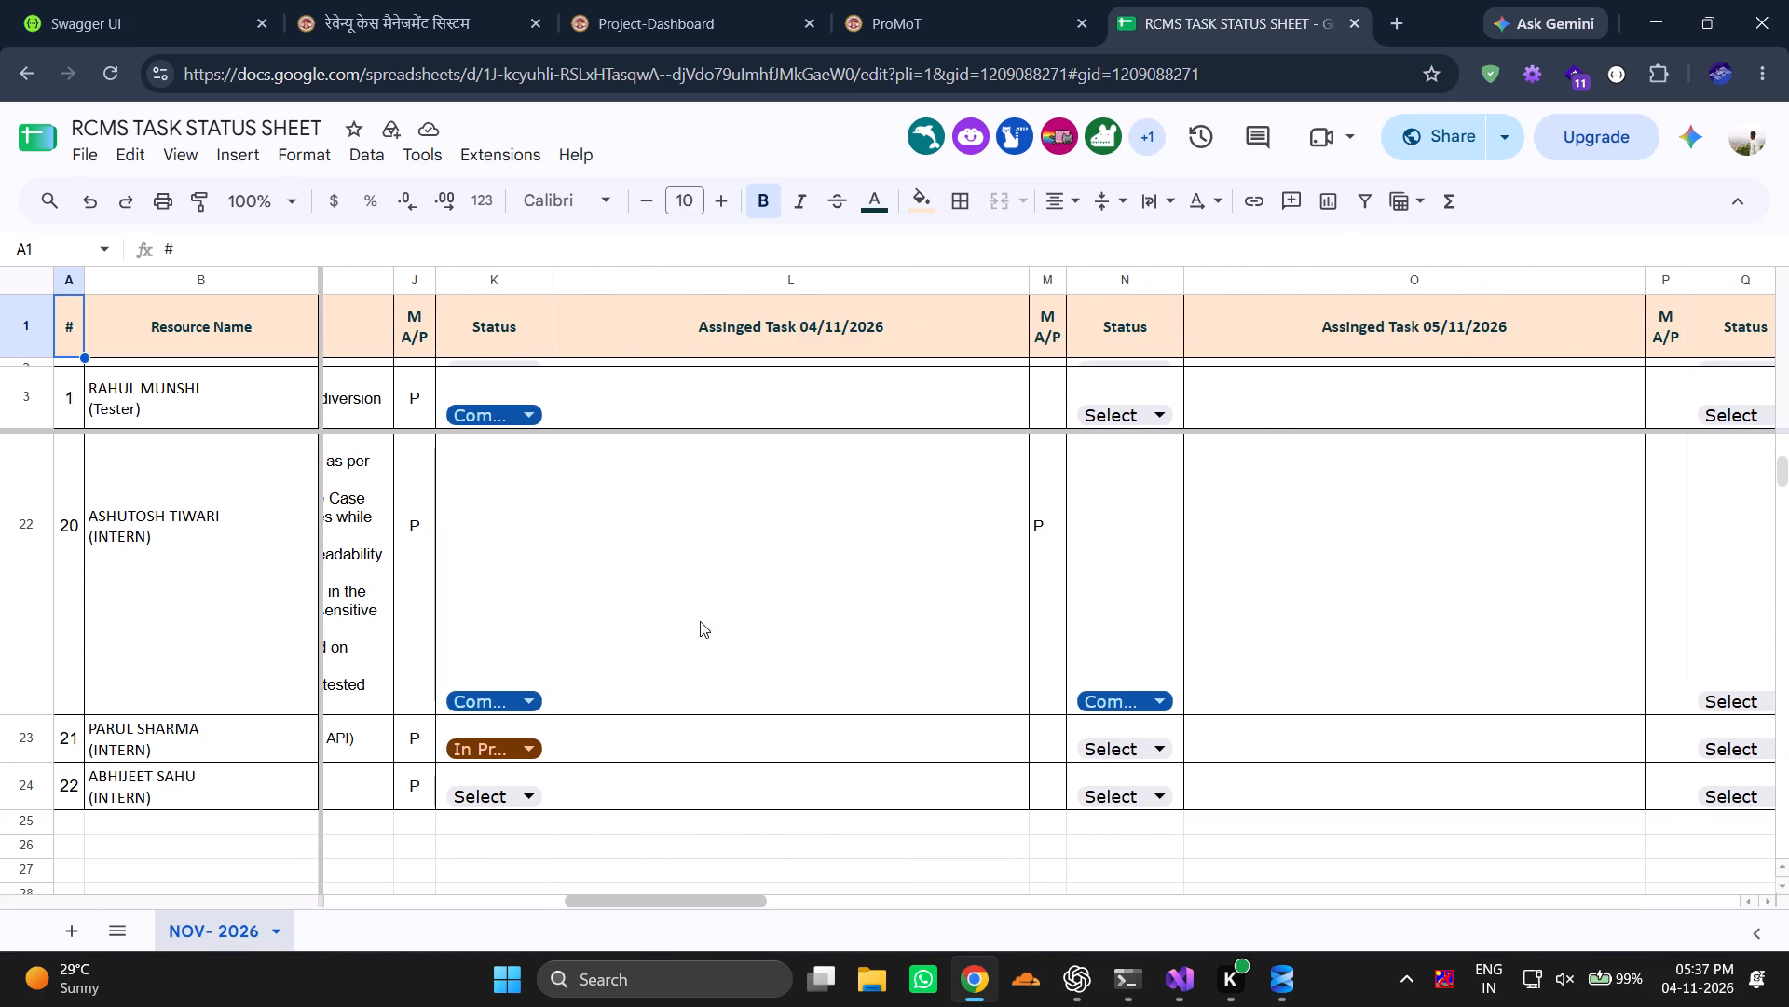
left_click(700, 591)
left_click(698, 590)
key("ctrl+v")
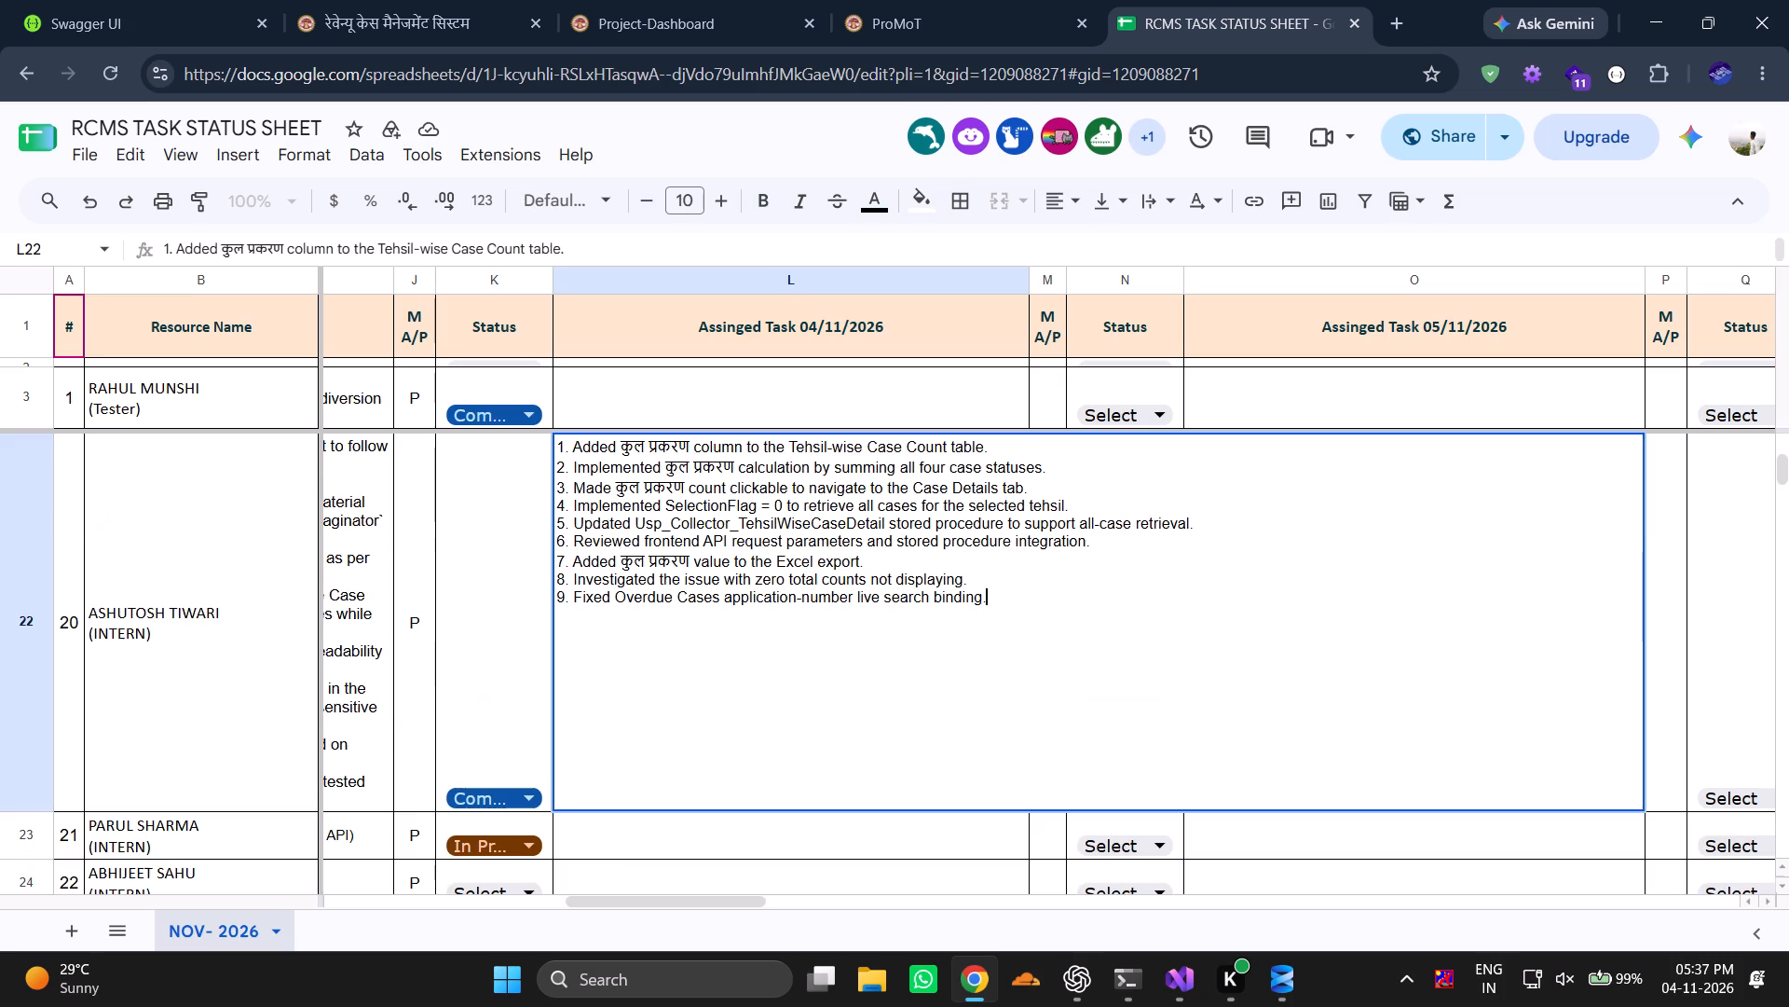
left_click(673, 860)
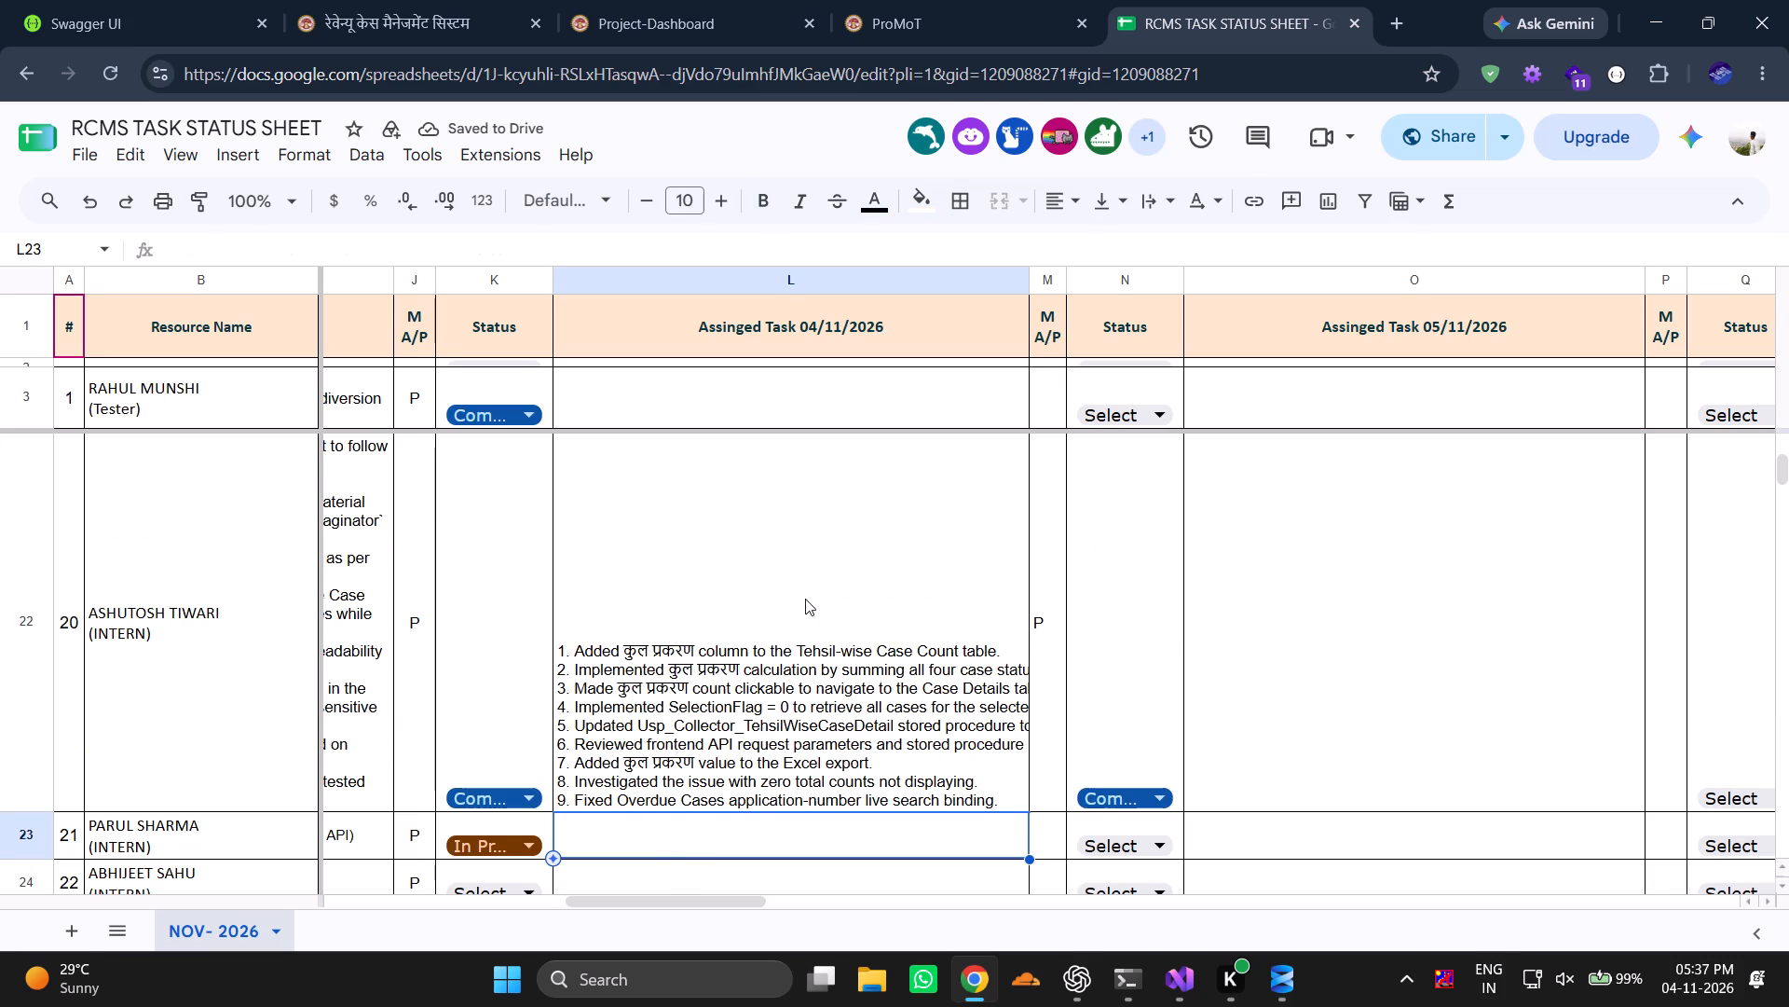
left_click(1339, 980)
Vertically align the task list in row 22's 04/11/2026 cell to the middle.
left_click(854, 584)
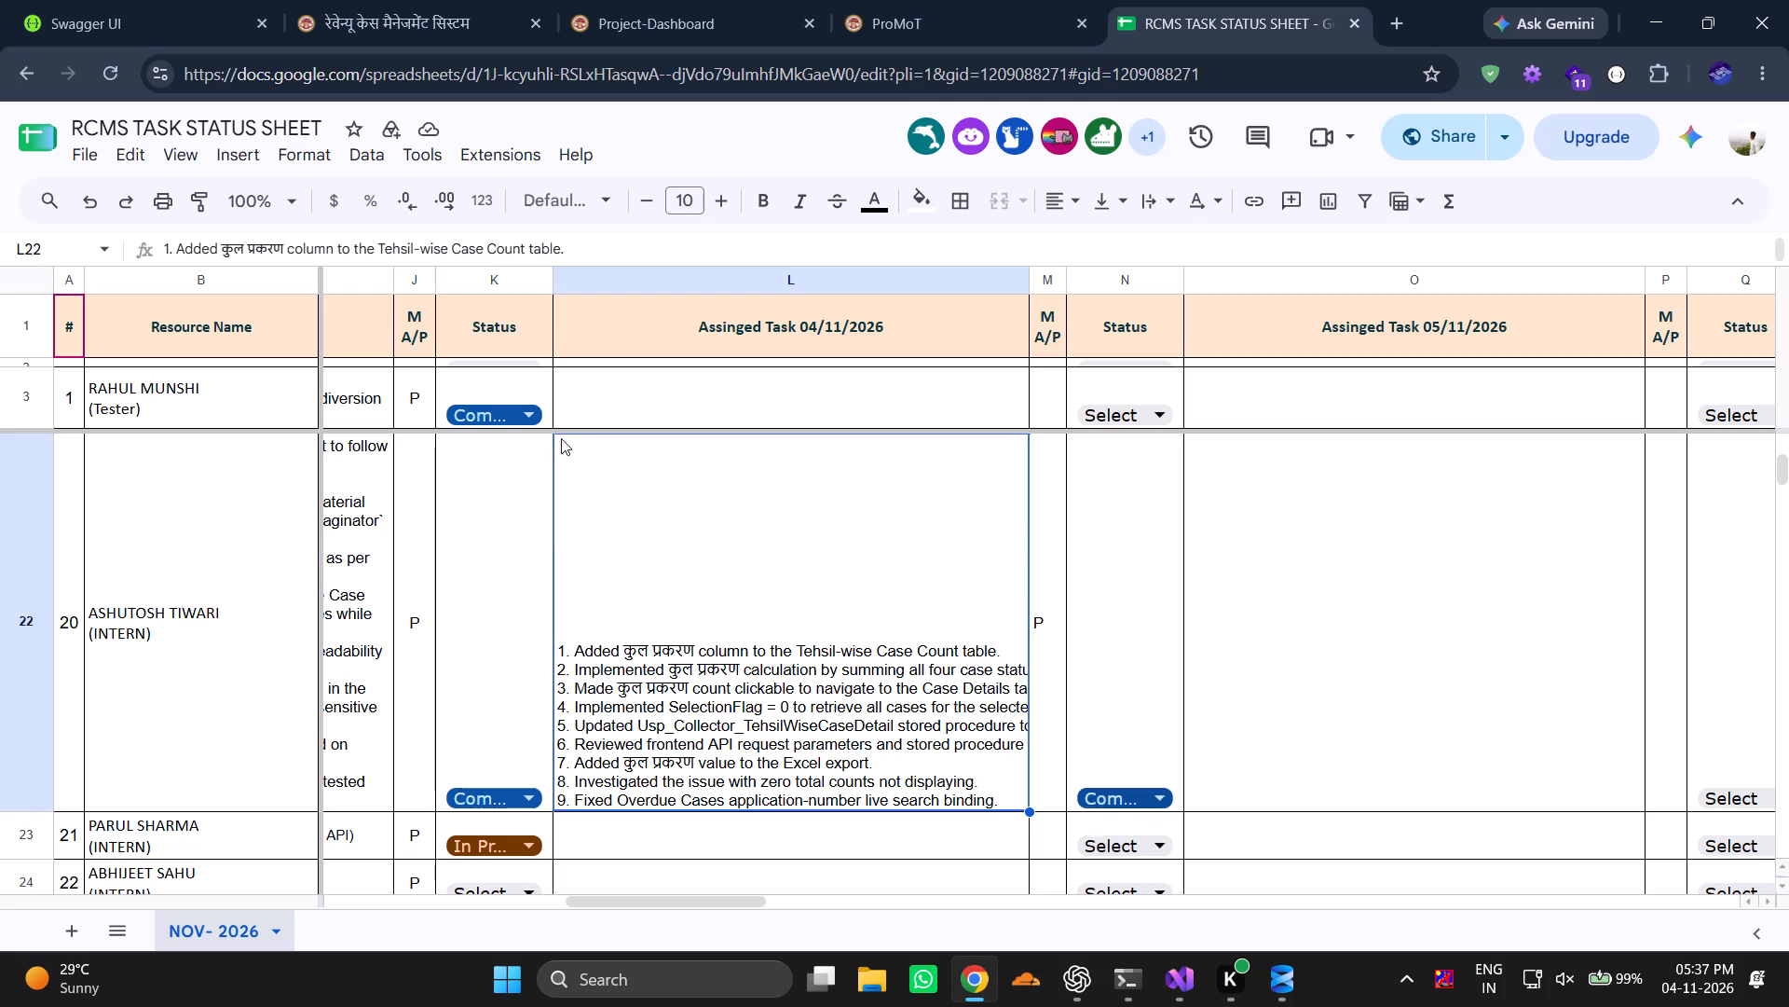
left_click(601, 209)
left_click(601, 207)
left_click(836, 202)
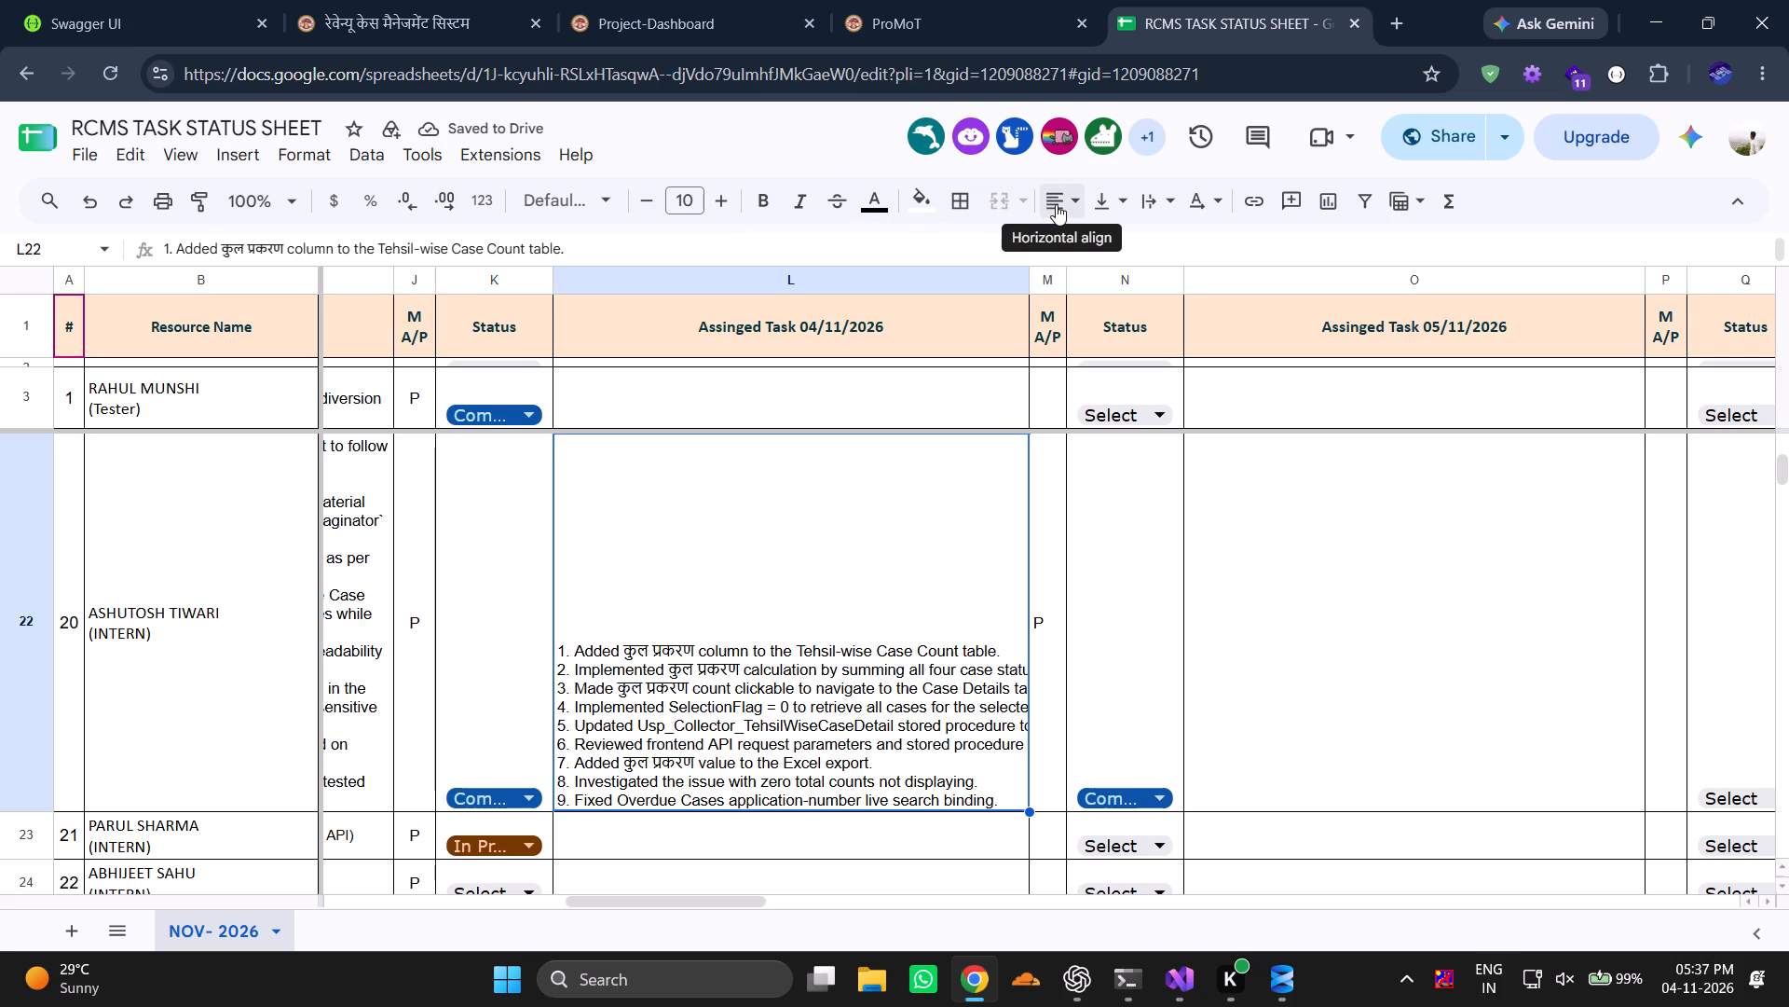
left_click(1122, 206)
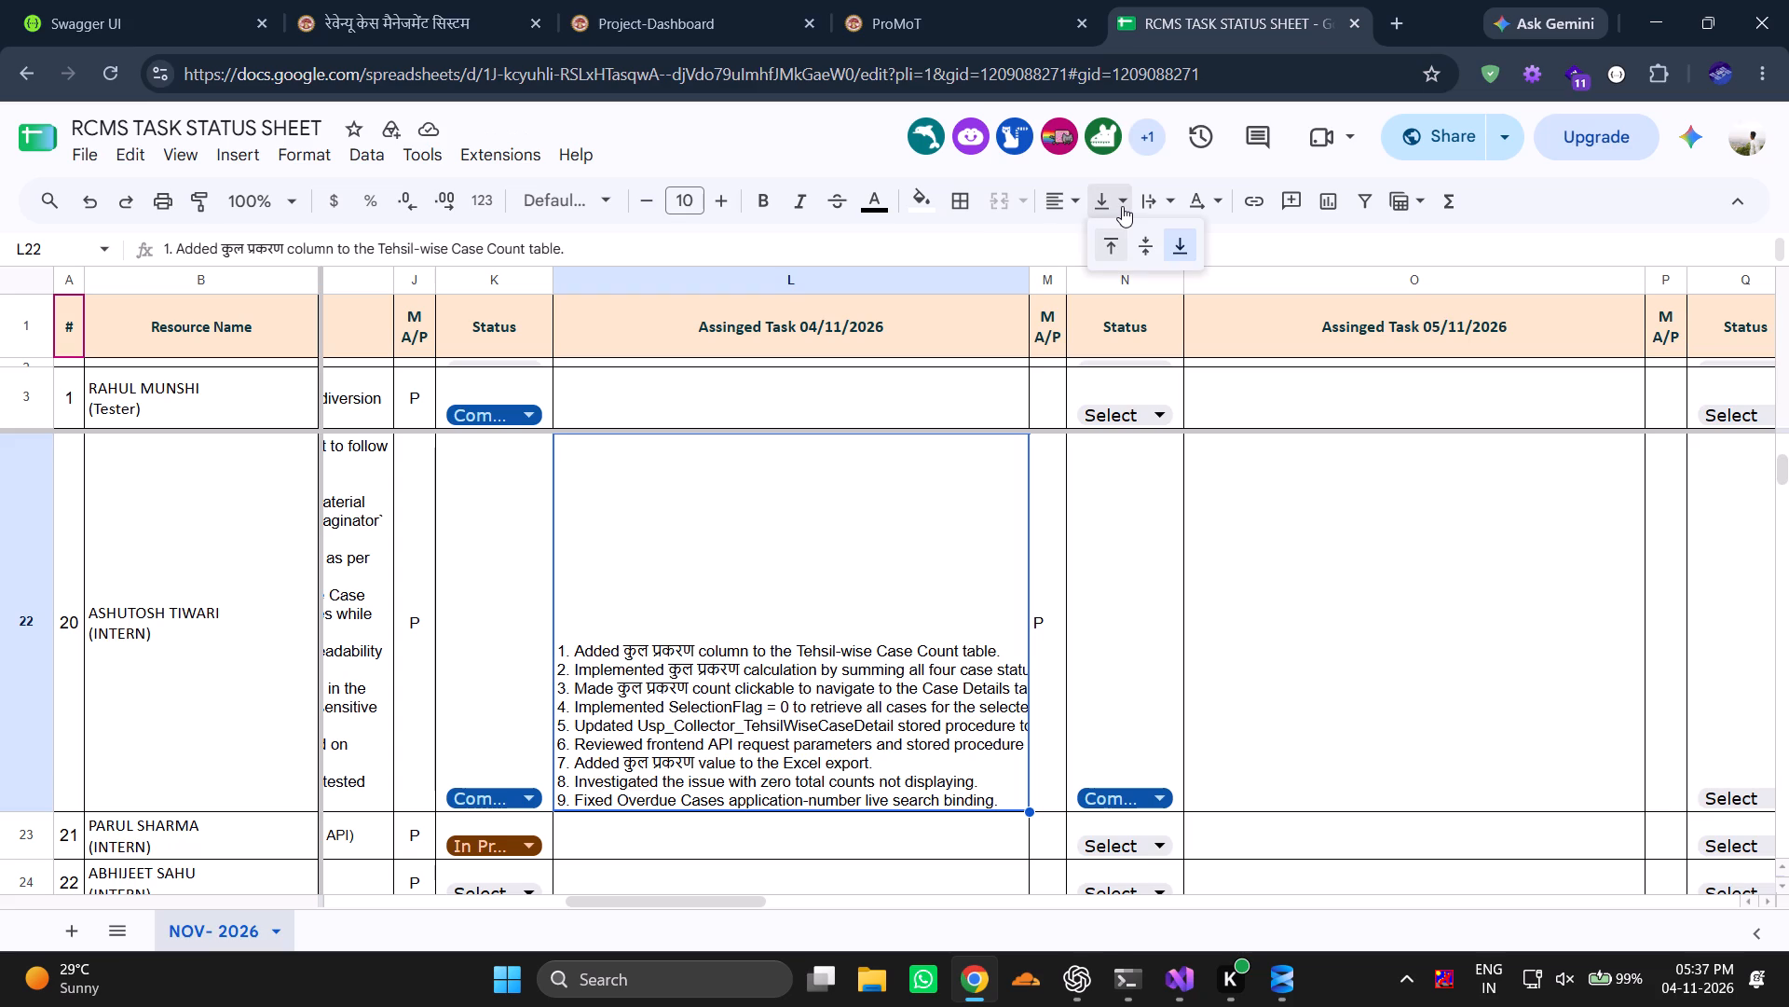
left_click(1142, 245)
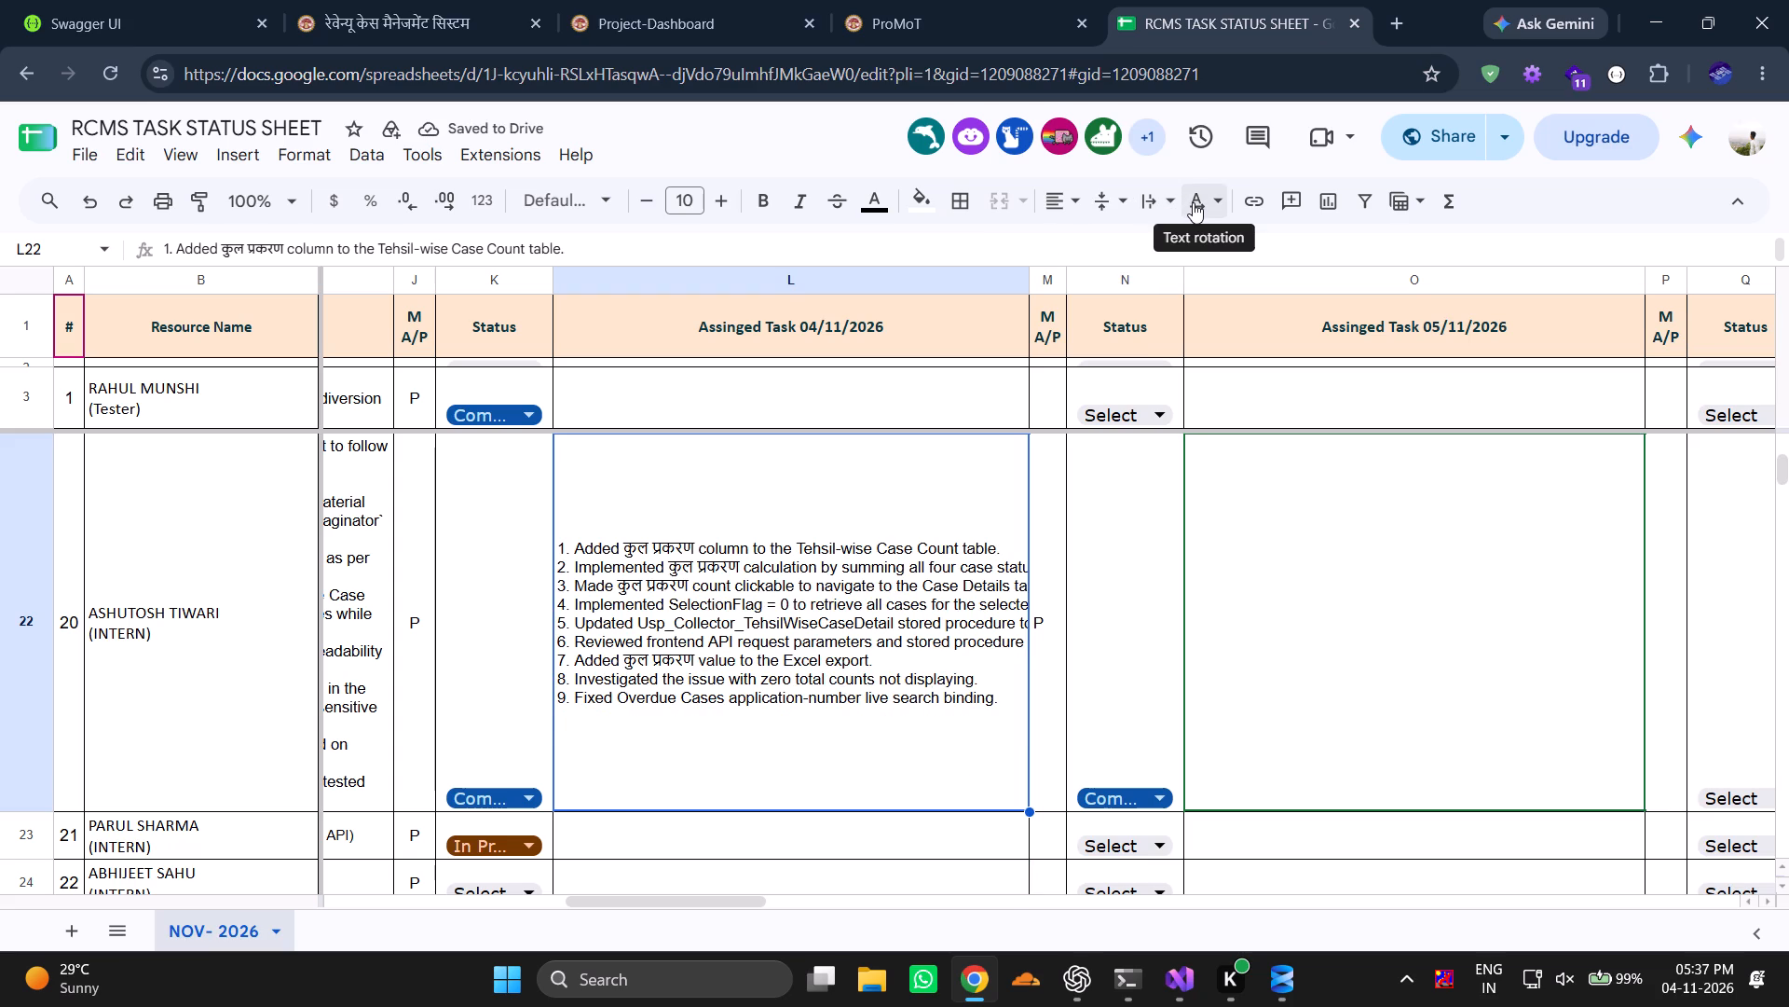
left_click(997, 231)
left_click(1336, 555)
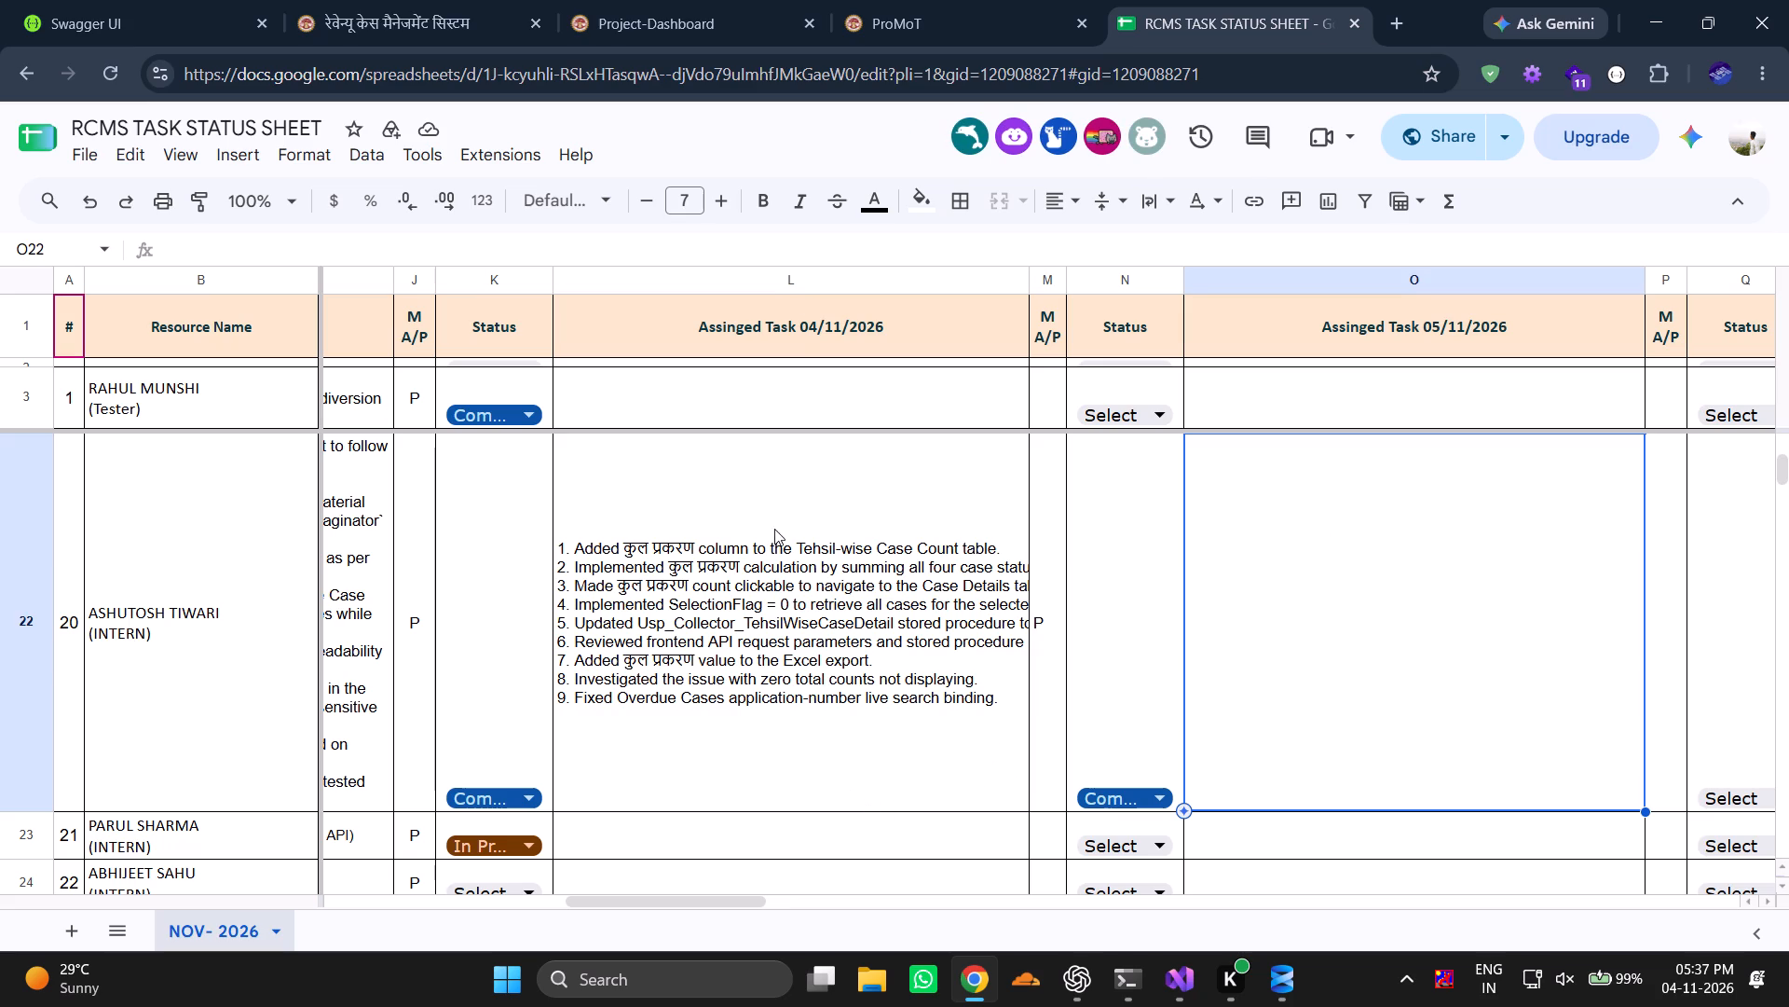
Close the RCMS TASK STATUS SHEET and return to the ProMoT sprint board.
left_click(783, 122)
left_click(618, 897)
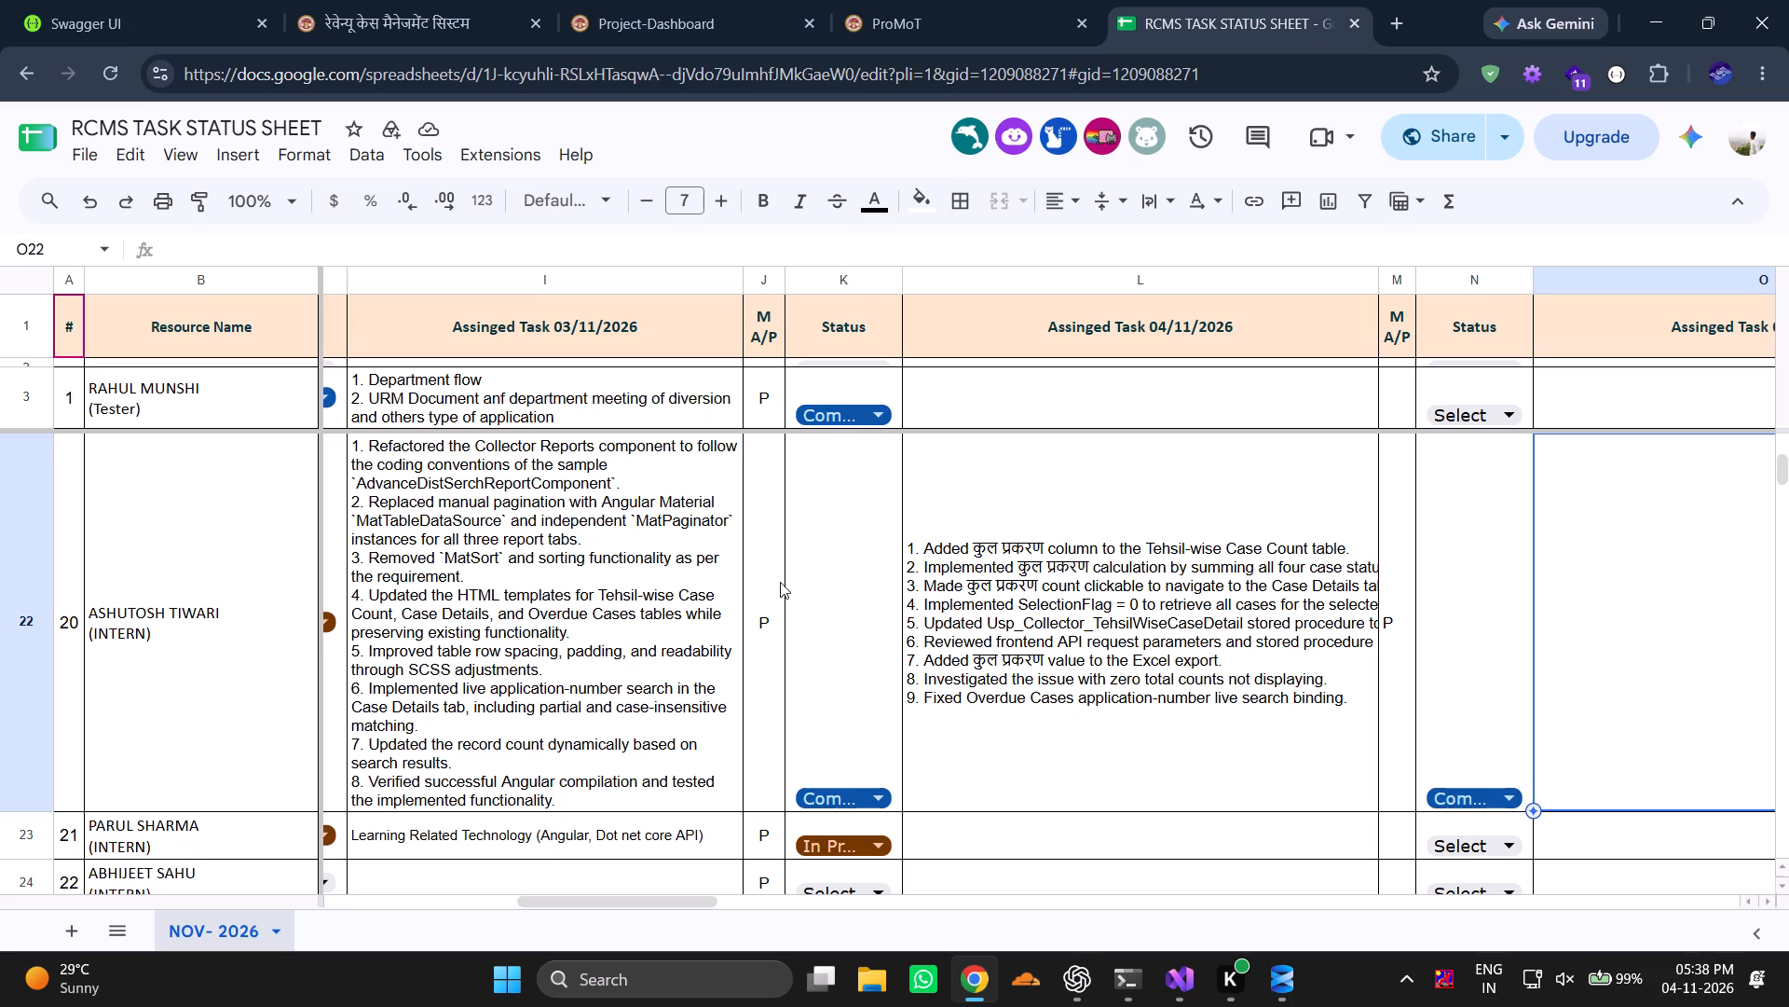
left_click(937, 8)
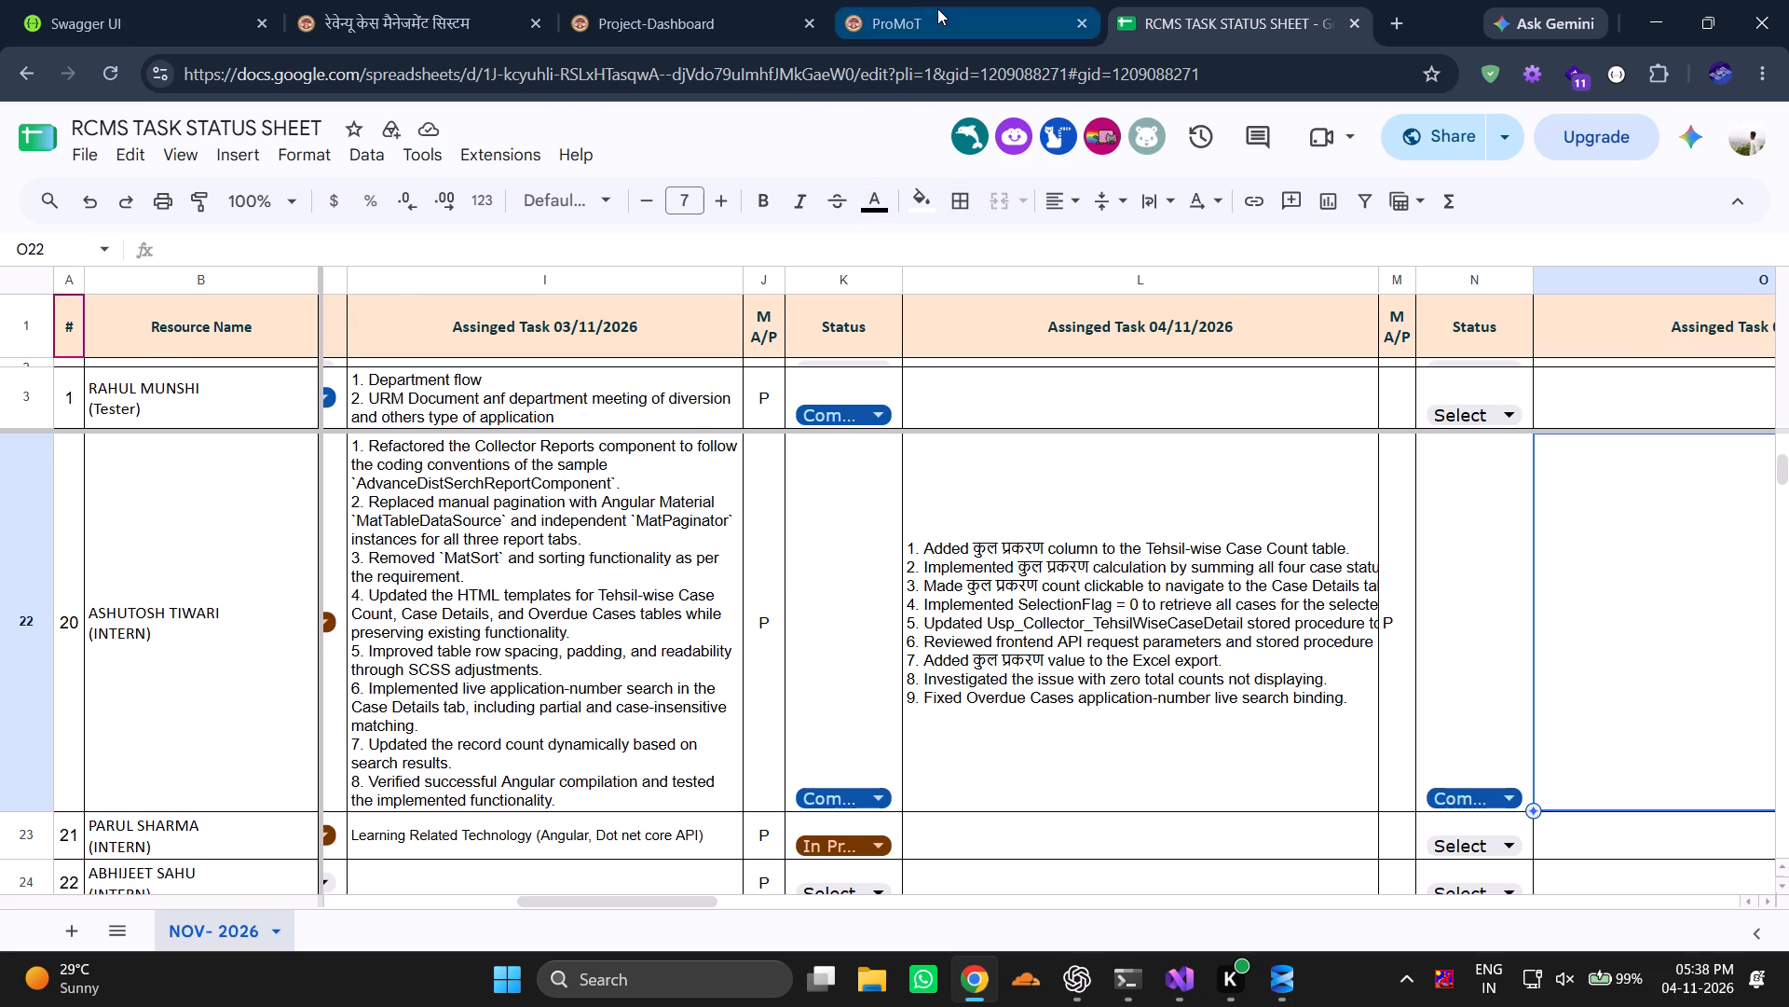
left_click(1247, 21)
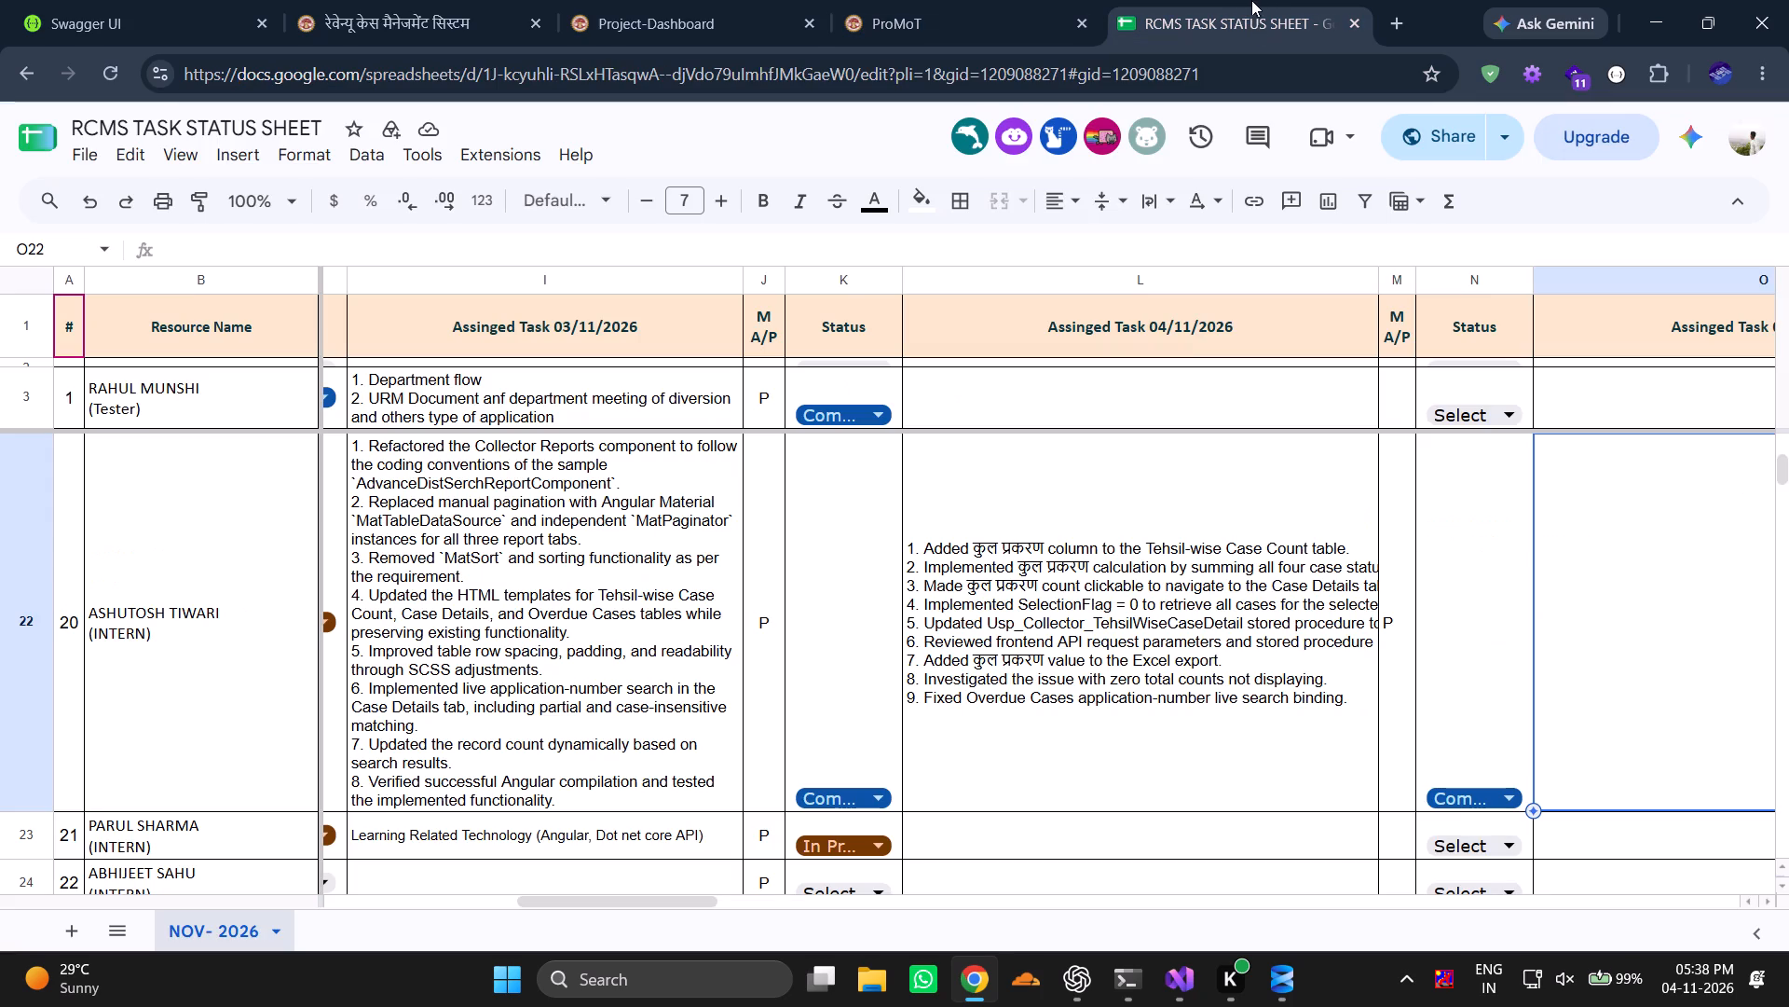
left_click(1358, 19)
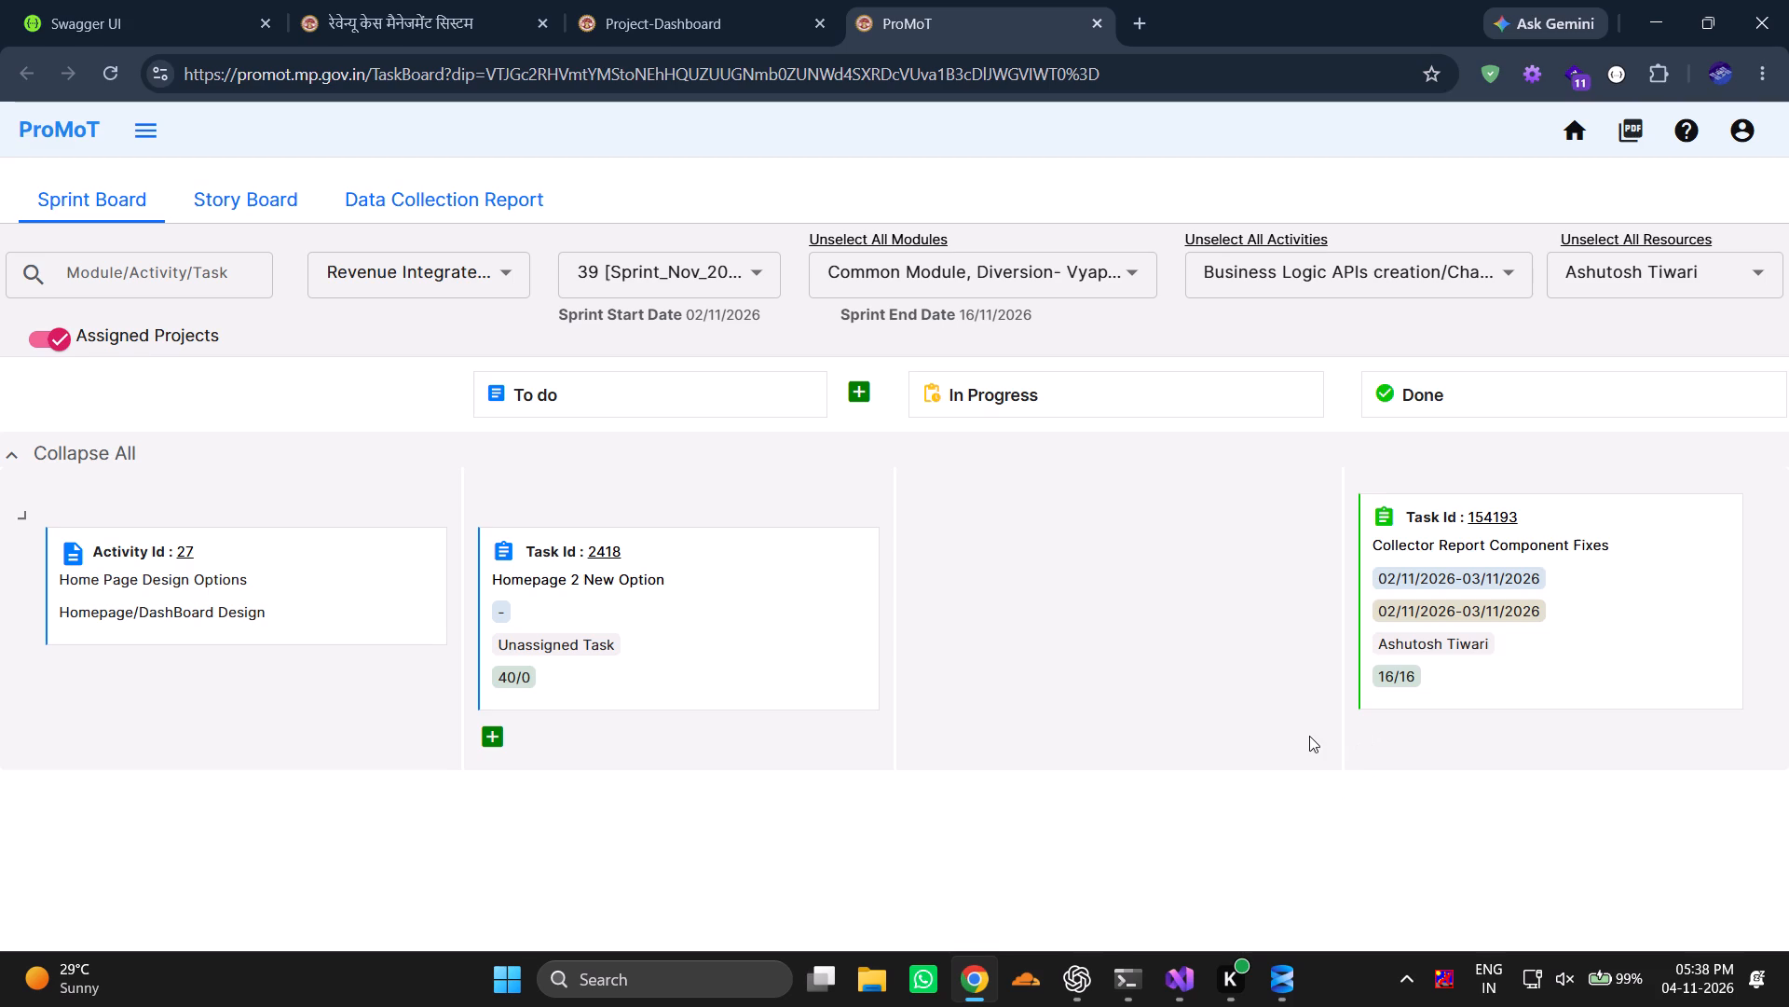
Start a new To do task on the sprint board and enter Collector in its task name.
left_click(865, 388)
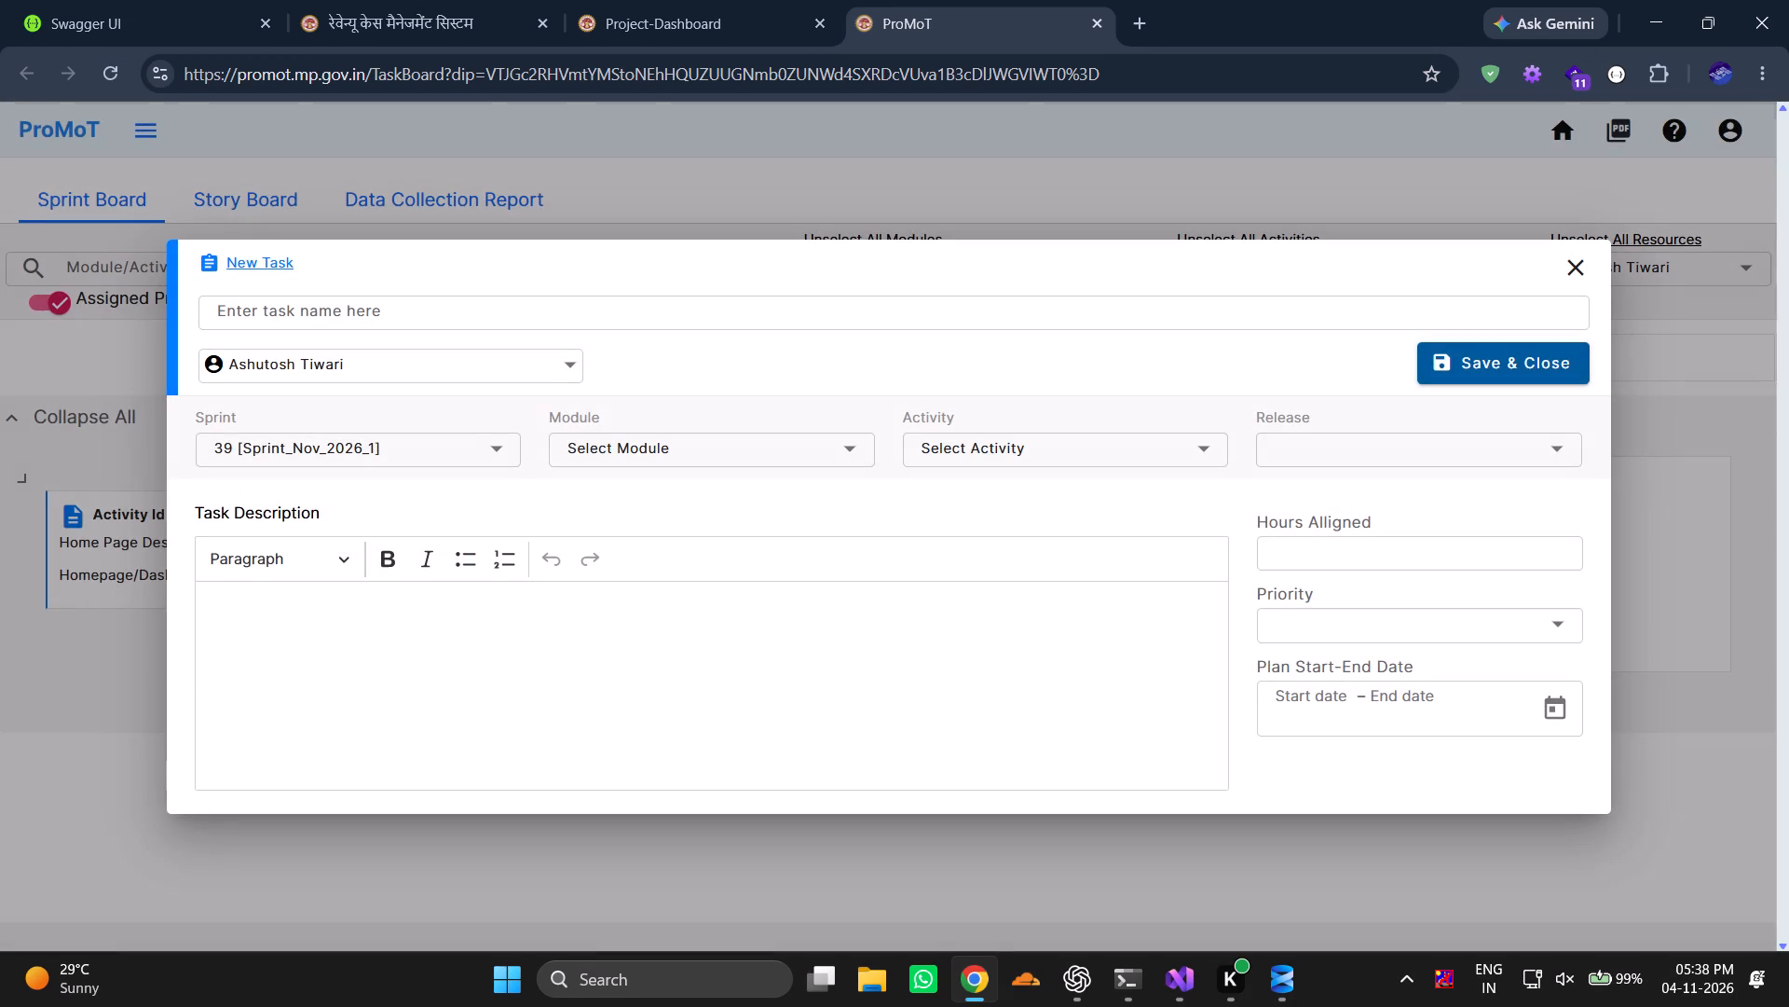
left_click(384, 314)
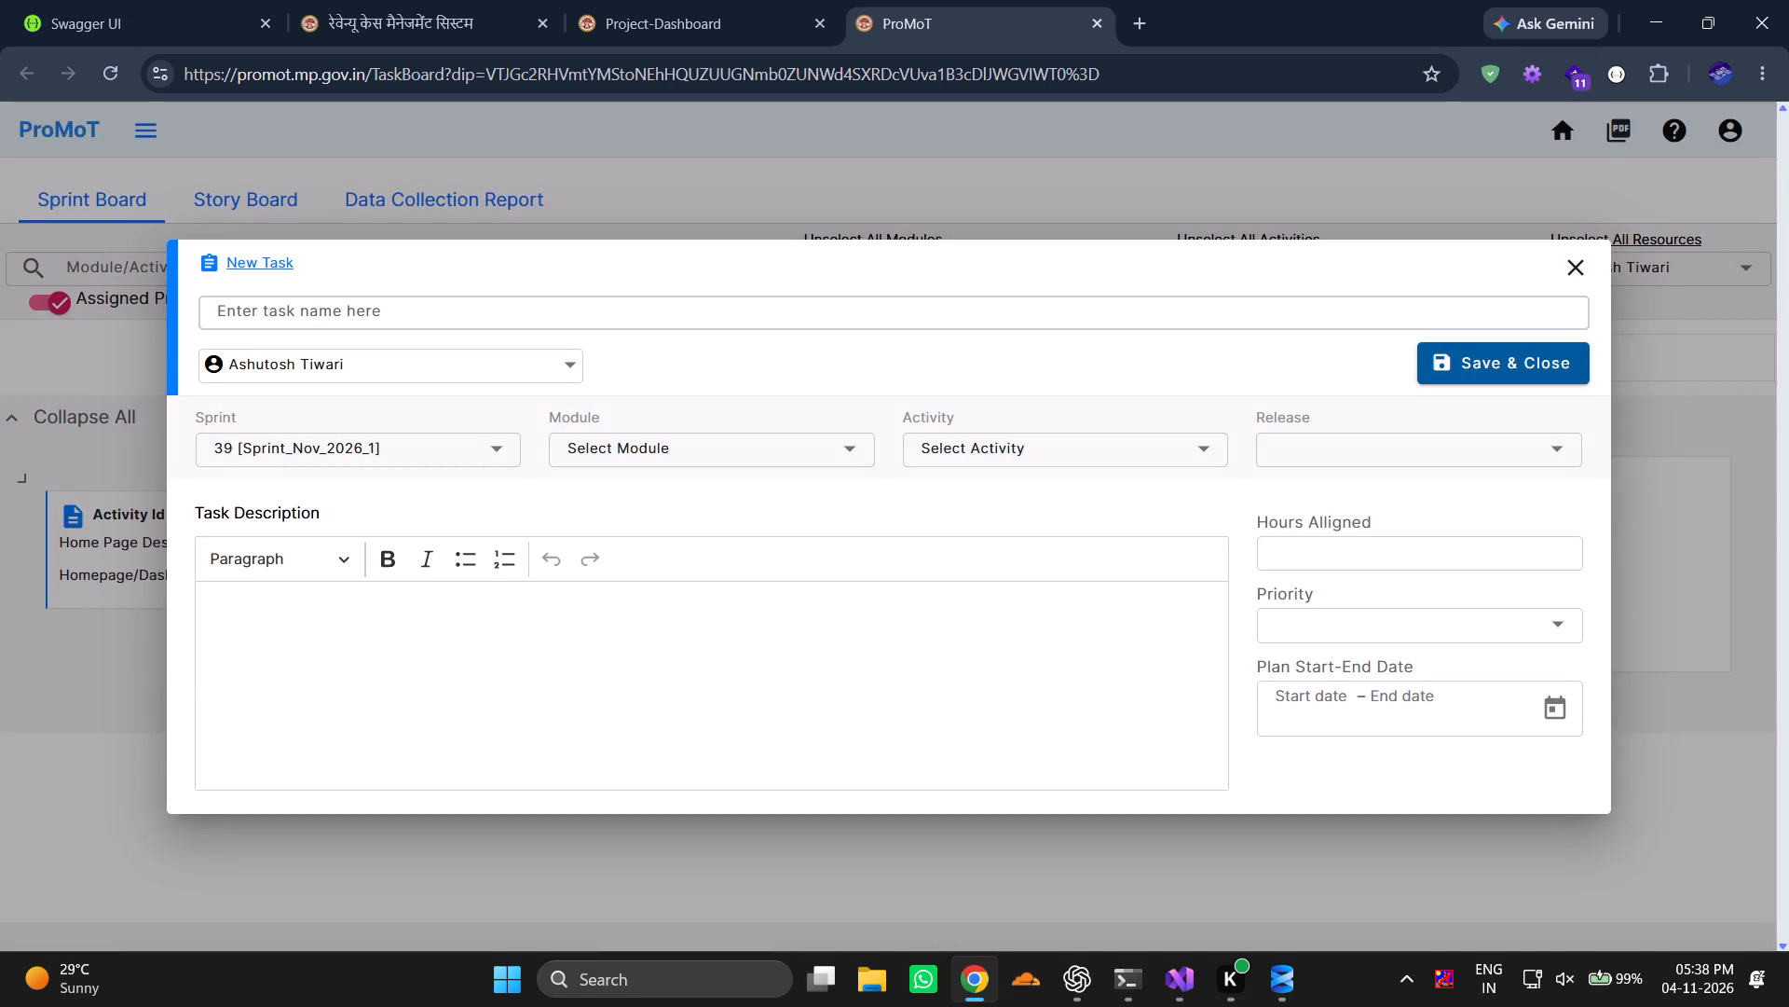
type("Collector")
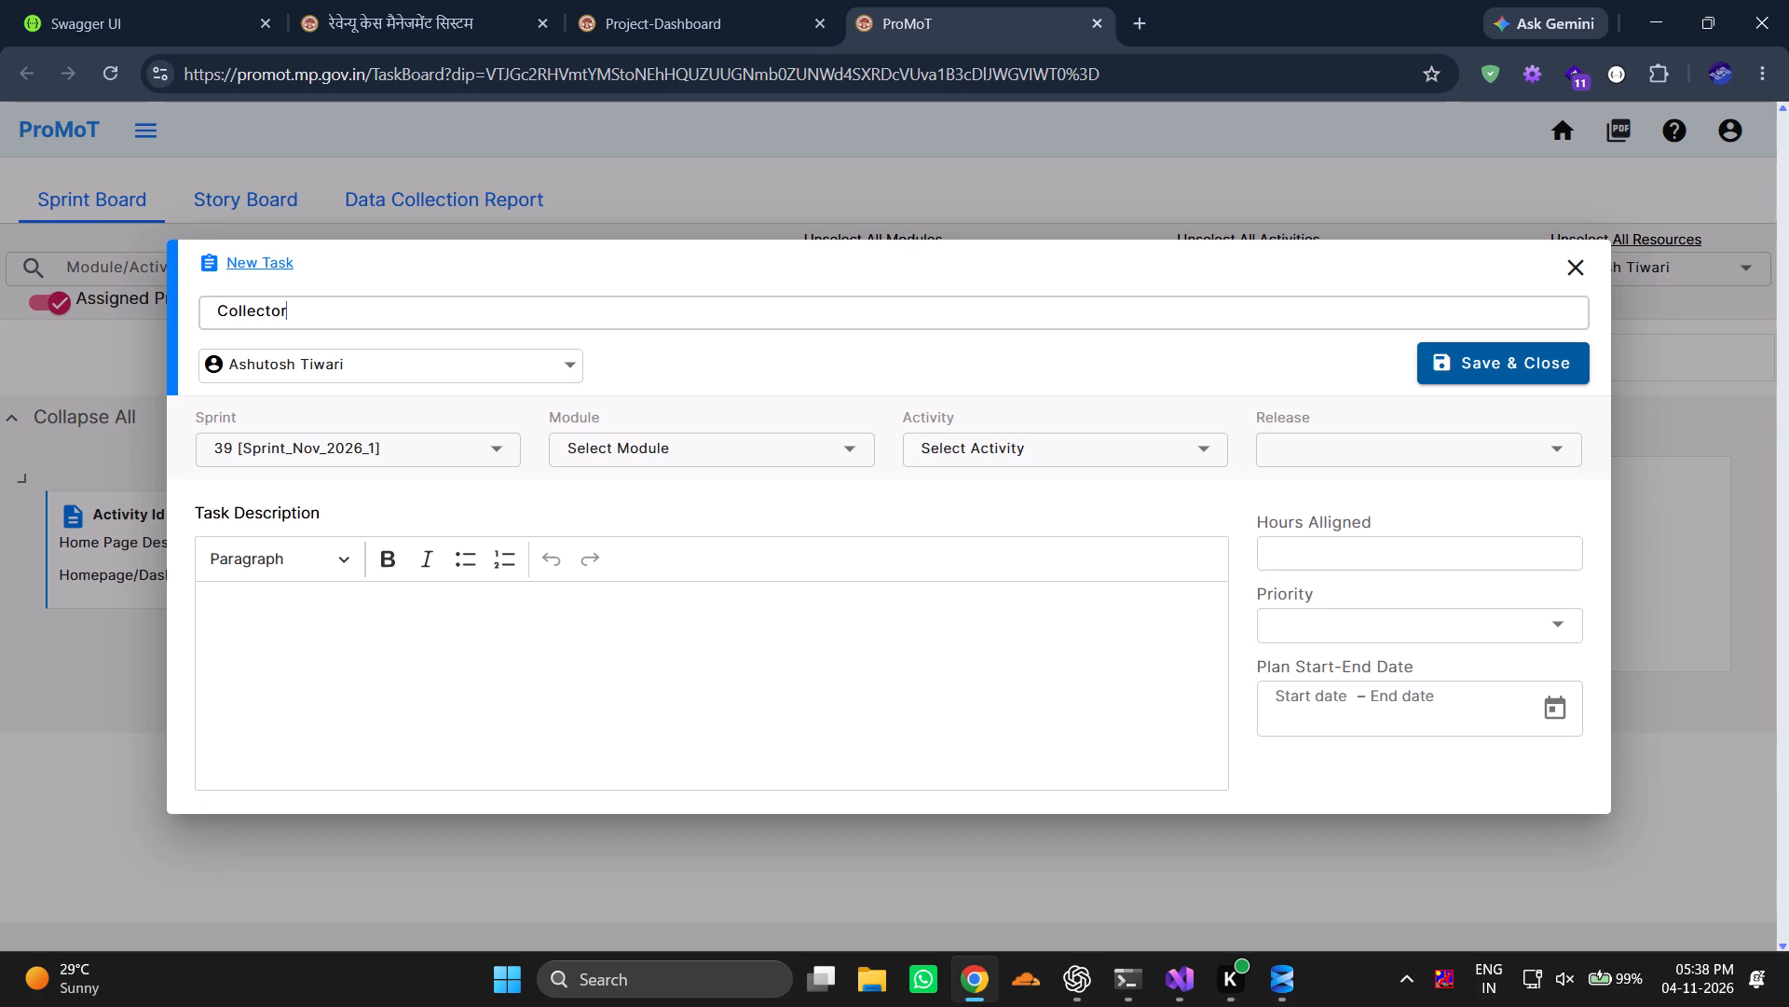
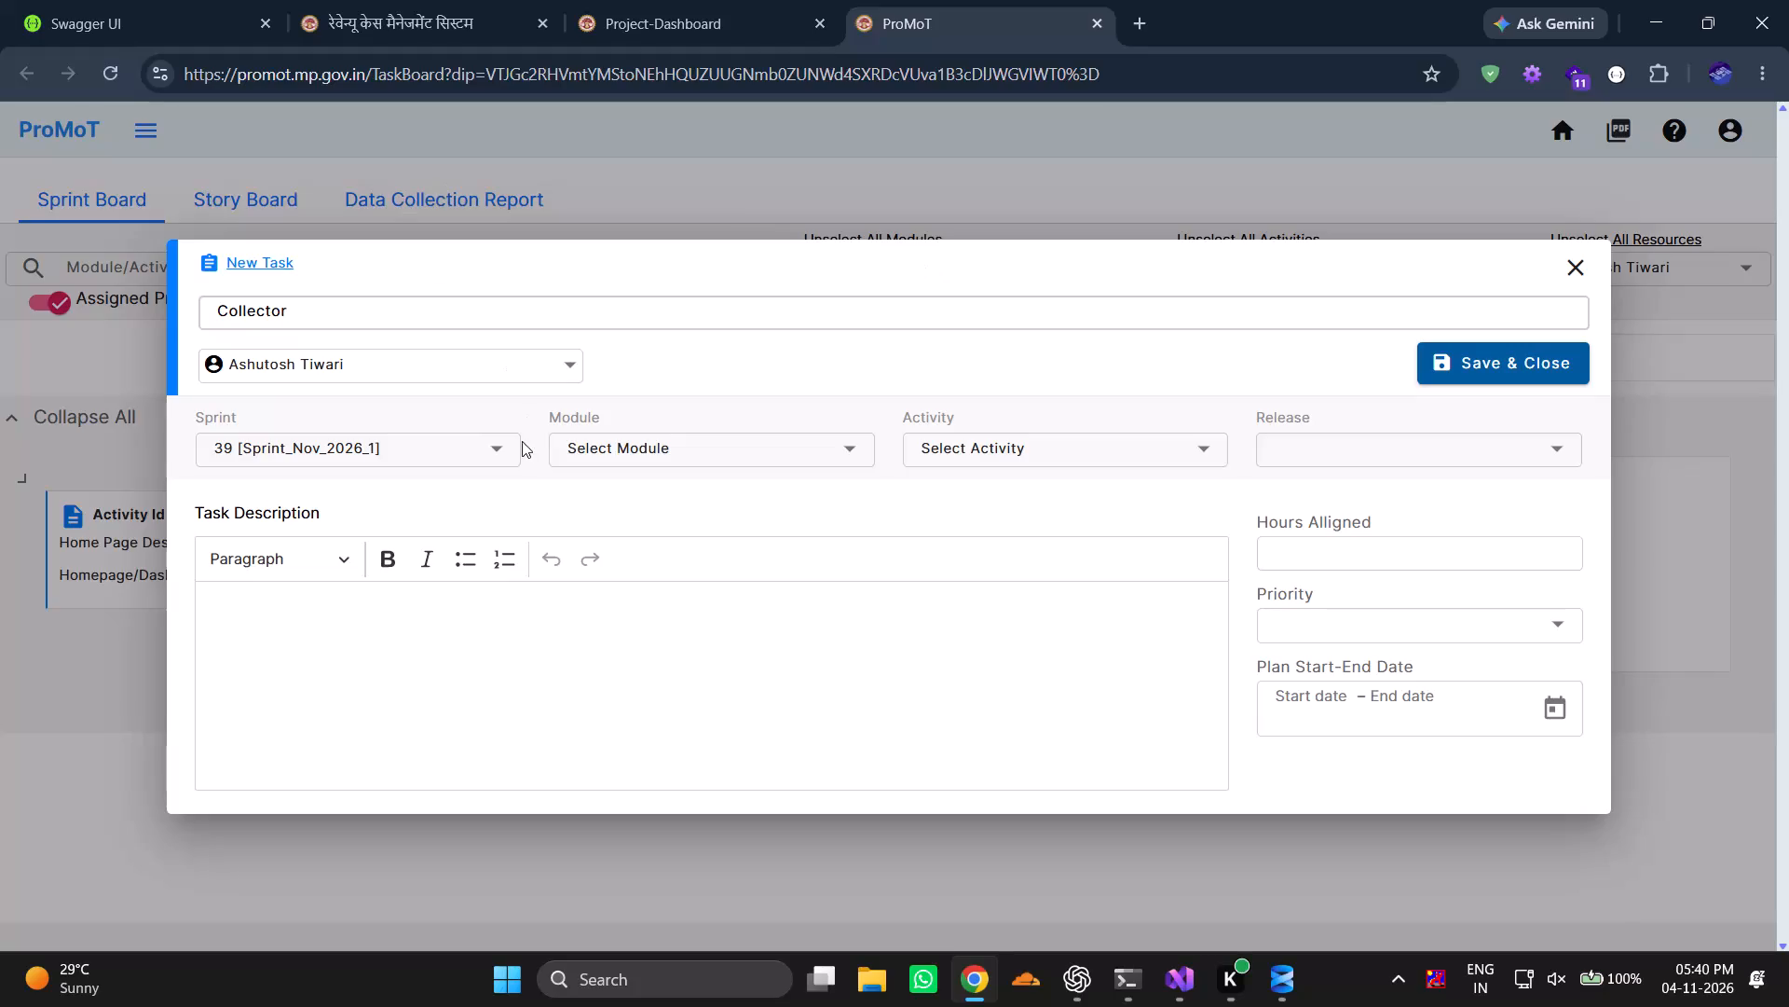
Extend the new task's name to "Collector Report".
left_click(408, 310)
key("space")
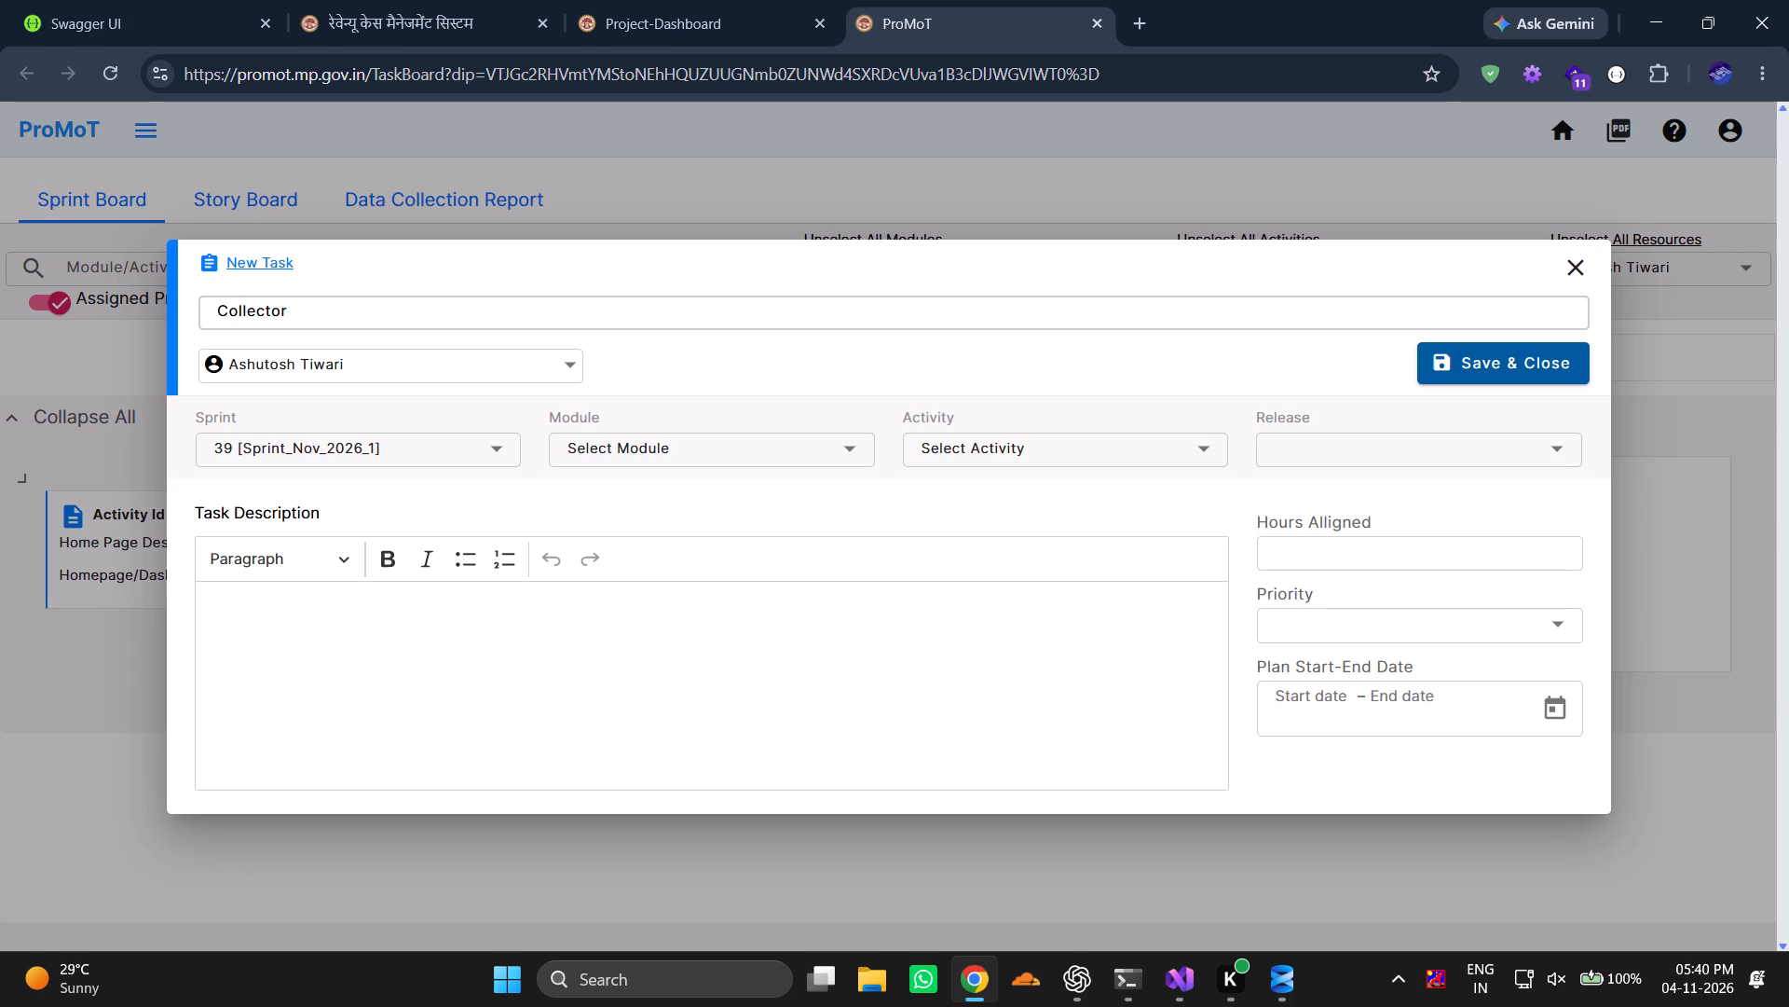
type("repo")
key("BackSpace")
key("BackSpace")
key("BackSpace")
key("BackSpace")
key("shift+p")
key("BackSpace")
type("Report")
key("space")
Insert "Implementing Fixes in" before "Collector Report" in the task name.
key("Left")
key("Left")
key("Left")
key("Left")
key("Left")
key("Left")
key("Left")
key("Left")
key("Left")
key("Left")
key("Left")
key("Left")
key("Left")
key("Left")
key("Left")
key("Left")
key("Left")
key("Left")
key("Left")
key("Left")
type("Perform")
key("BackSpace")
key("BackSpace")
key("BackSpace")
key("BackSpace")
key("BackSpace")
key("BackSpace")
key("BackSpace")
key("BackSpace")
key("BackSpace")
key("BackSpace")
key("BackSpace")
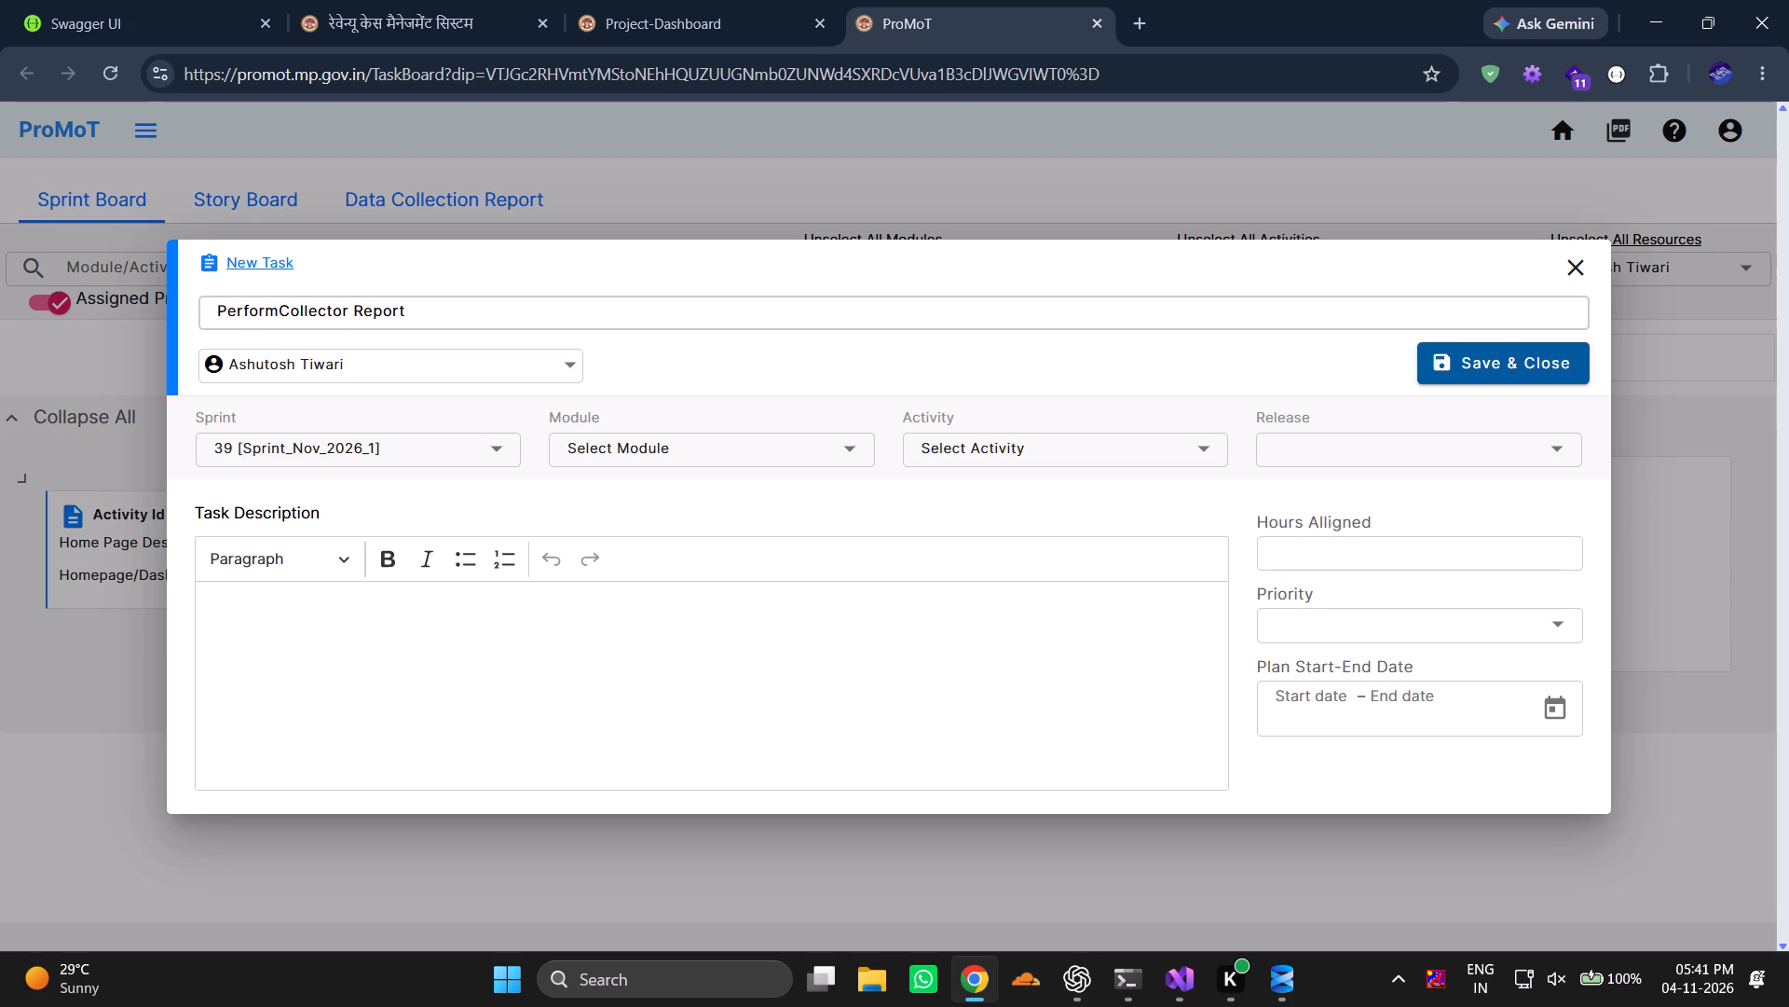
type("Implement")
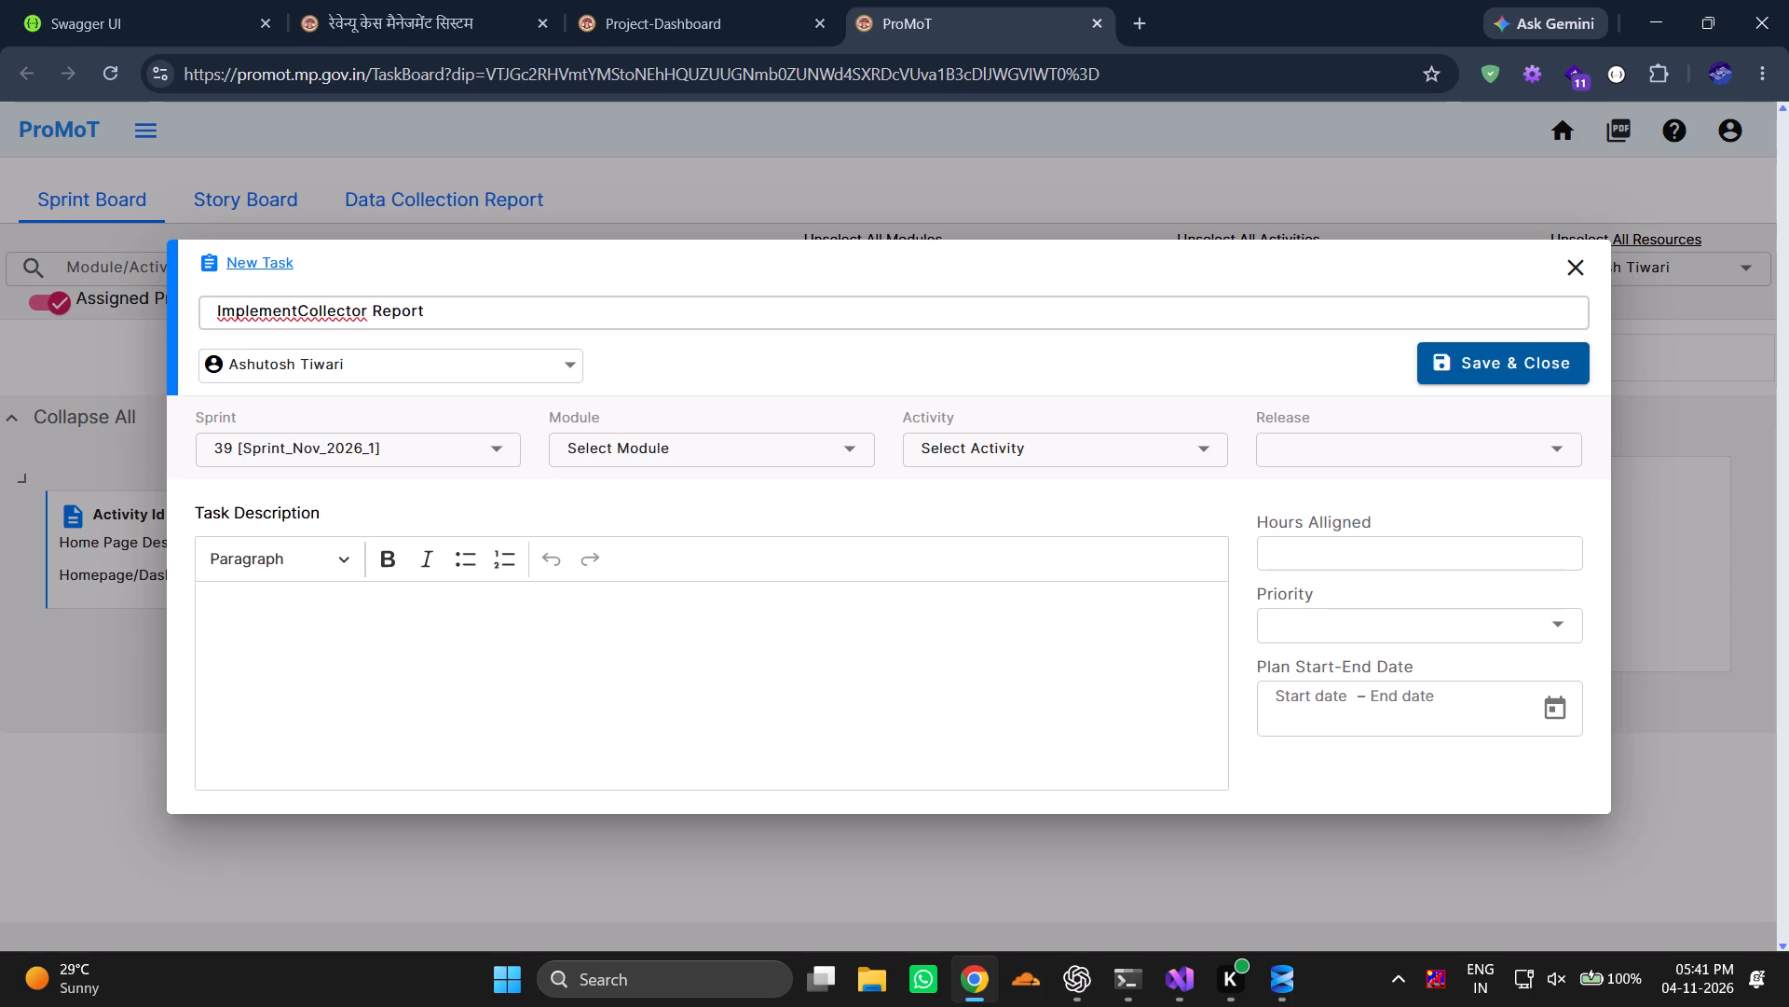
type("ing")
key("space")
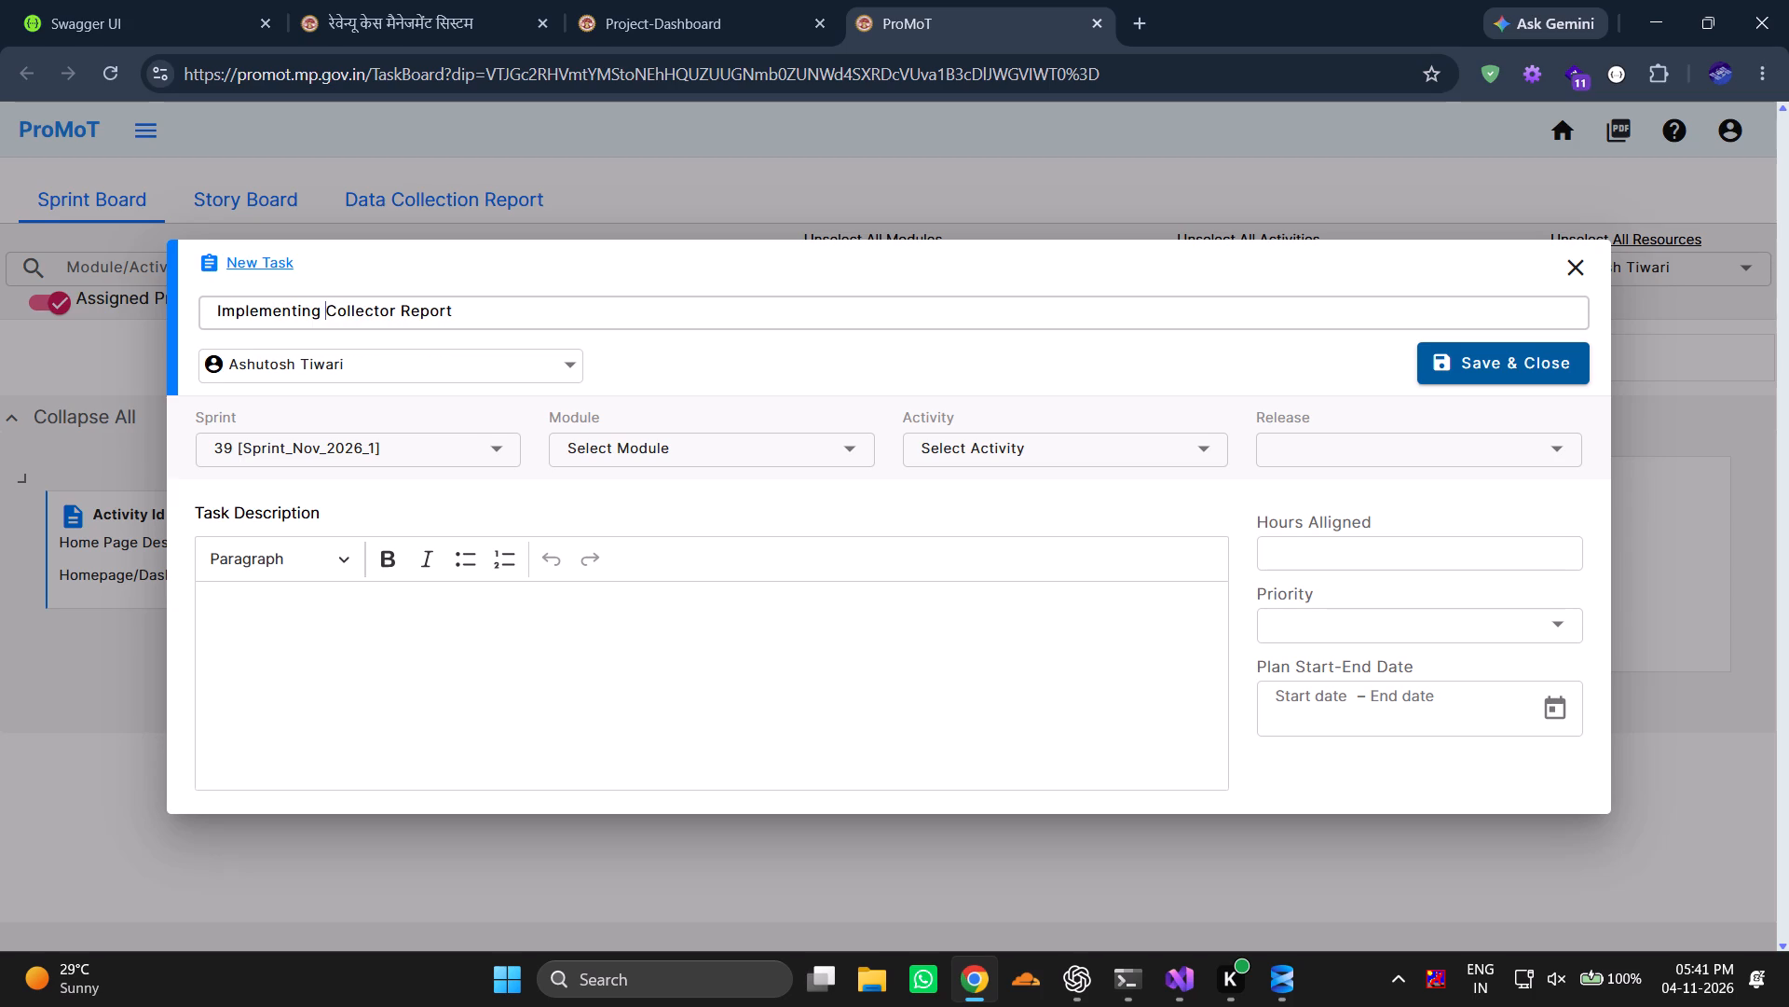
type("Fixes")
key("space")
type("in")
key("space")
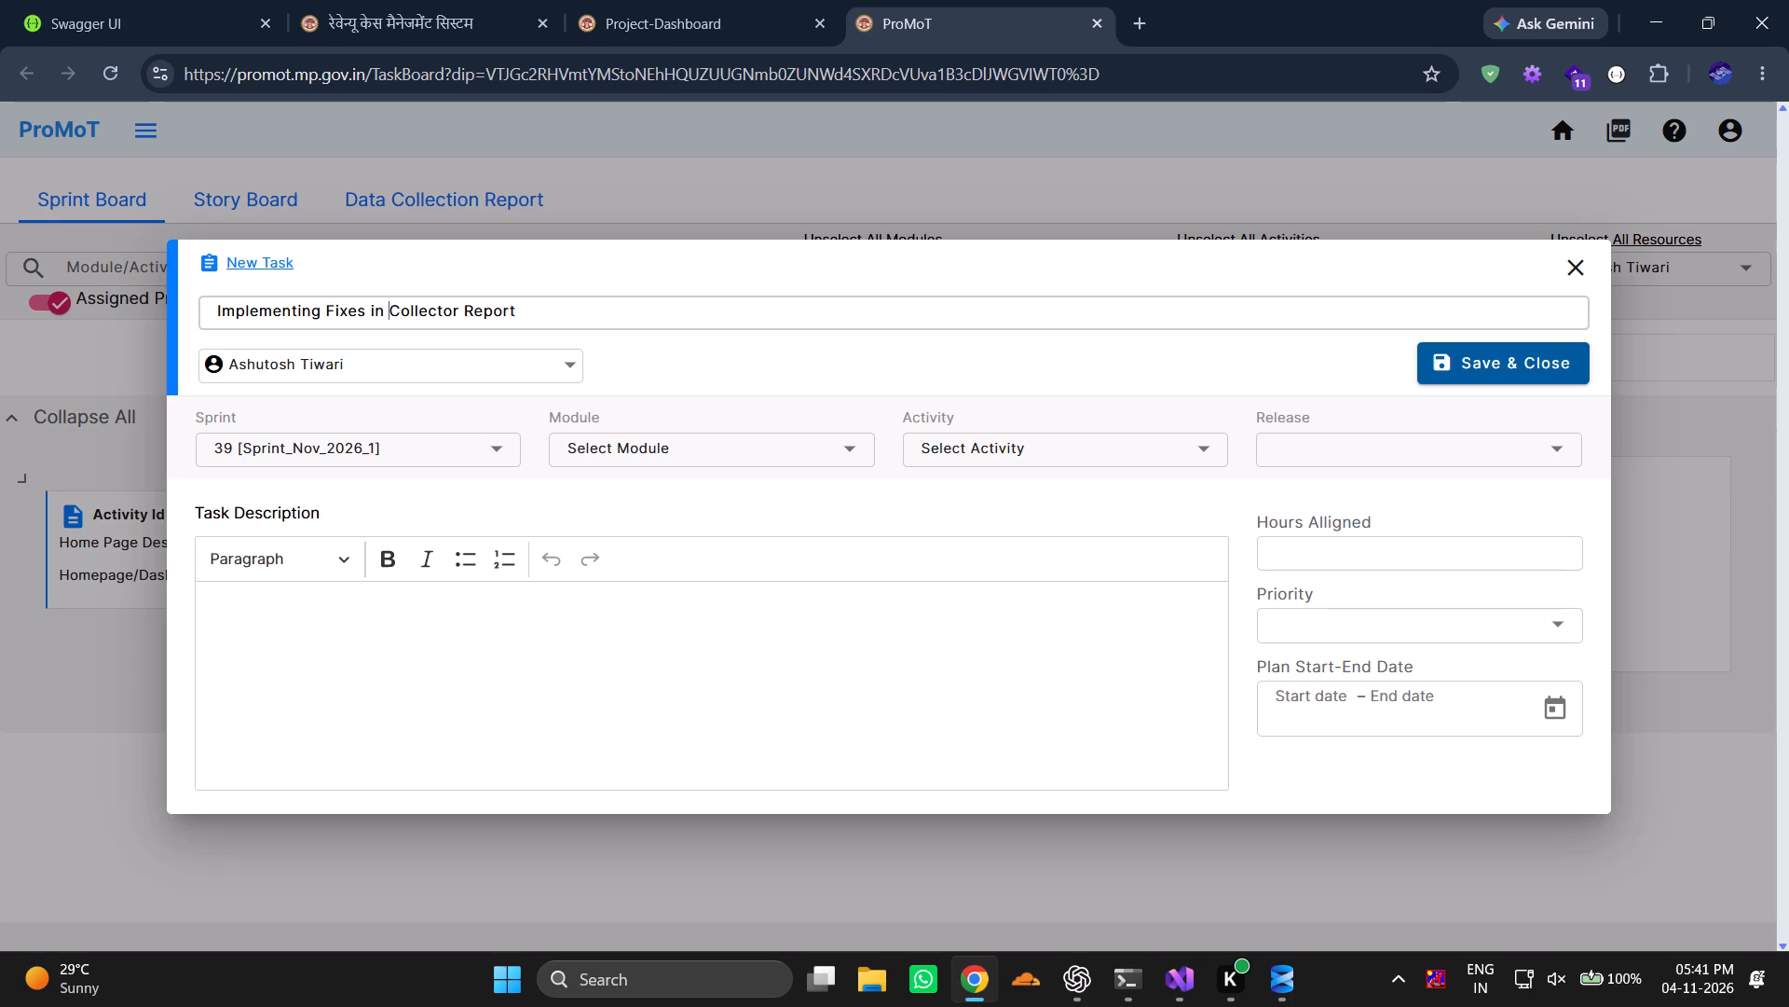
Shorten "Implementing" to "Implement" at the start of the task name.
key("Left")
key("Left")
key("Left")
key("Left")
key("Left")
key("Left")
key("Left")
key("Left")
key("Left")
key("Left")
key("BackSpace")
key("BackSpace")
key("BackSpace")
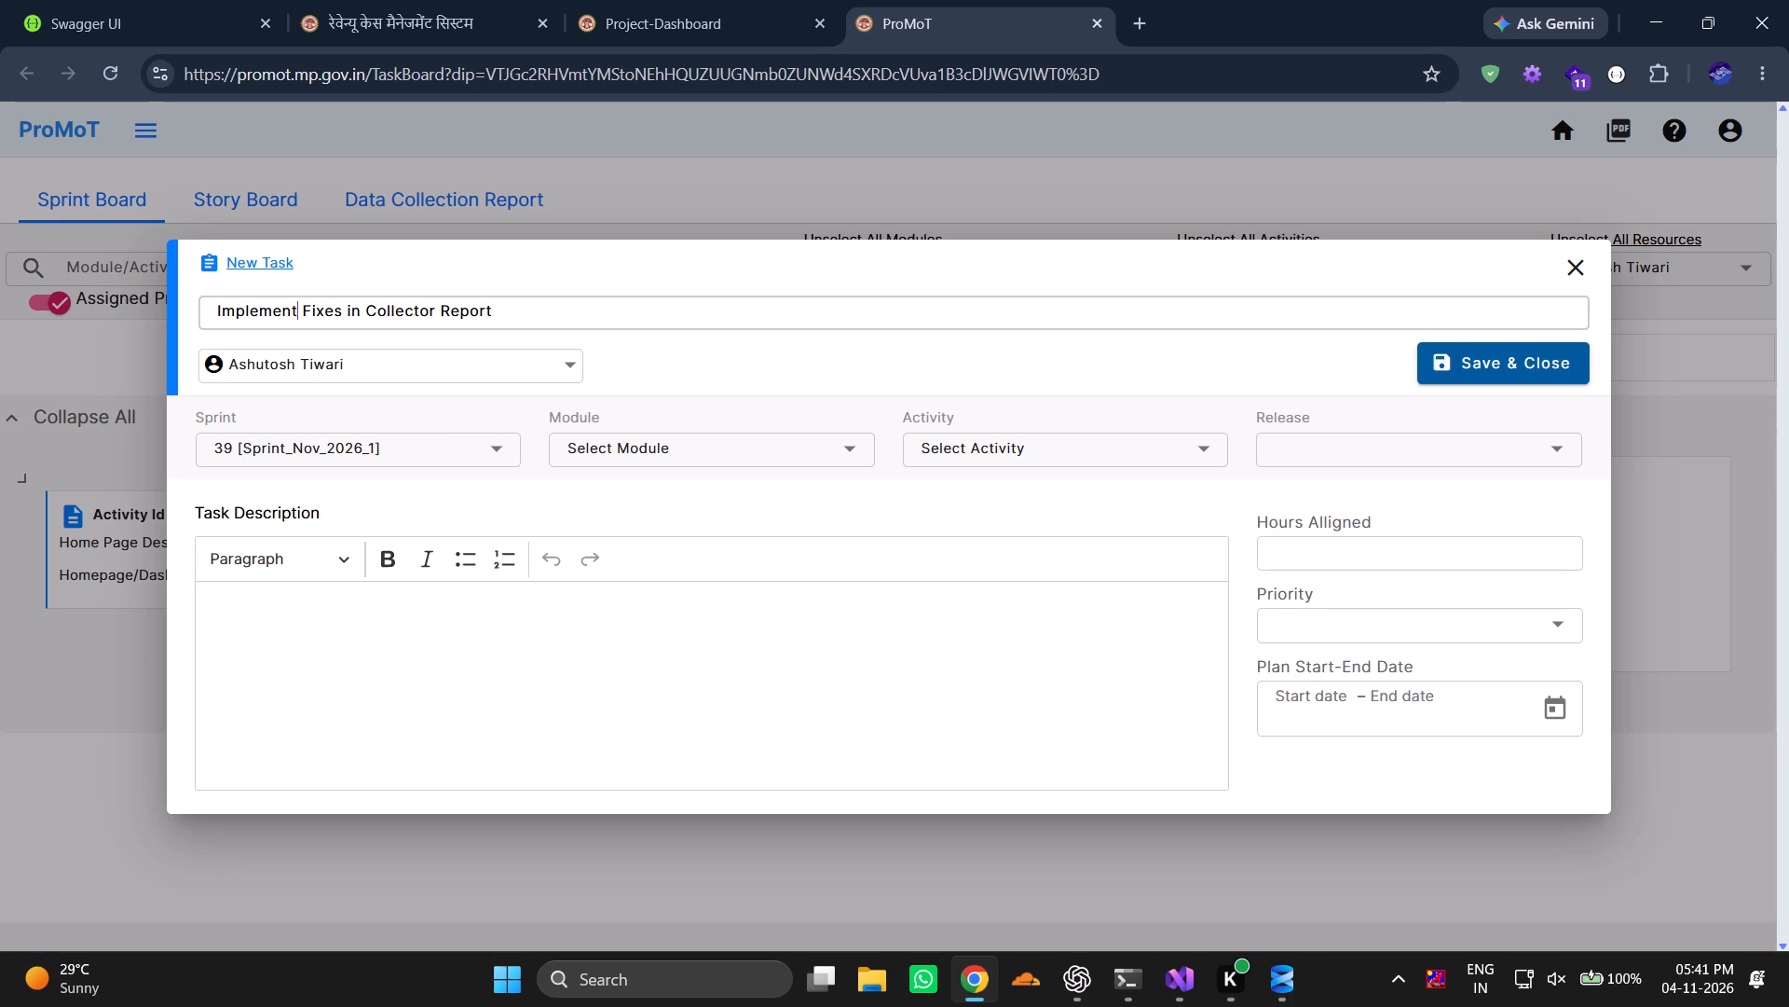
Append "Component" to the task name so it reads "Implement Fixes in Collector Report Component".
key("Right")
key("Right")
key("Right")
key("Right")
key("Right")
key("Right")
key("Right")
key("Right")
key("Right")
key("Right")
key("Right")
key("Right")
key("Right")
key("Right")
key("Right")
key("Right")
key("Right")
key("Right")
key("Right")
key("Right")
type("Component")
Set the task's module to Homepage/DashBoard Design and its activity to Home Page Design Options.
left_click(655, 456)
scroll(703, 671, "down", 2)
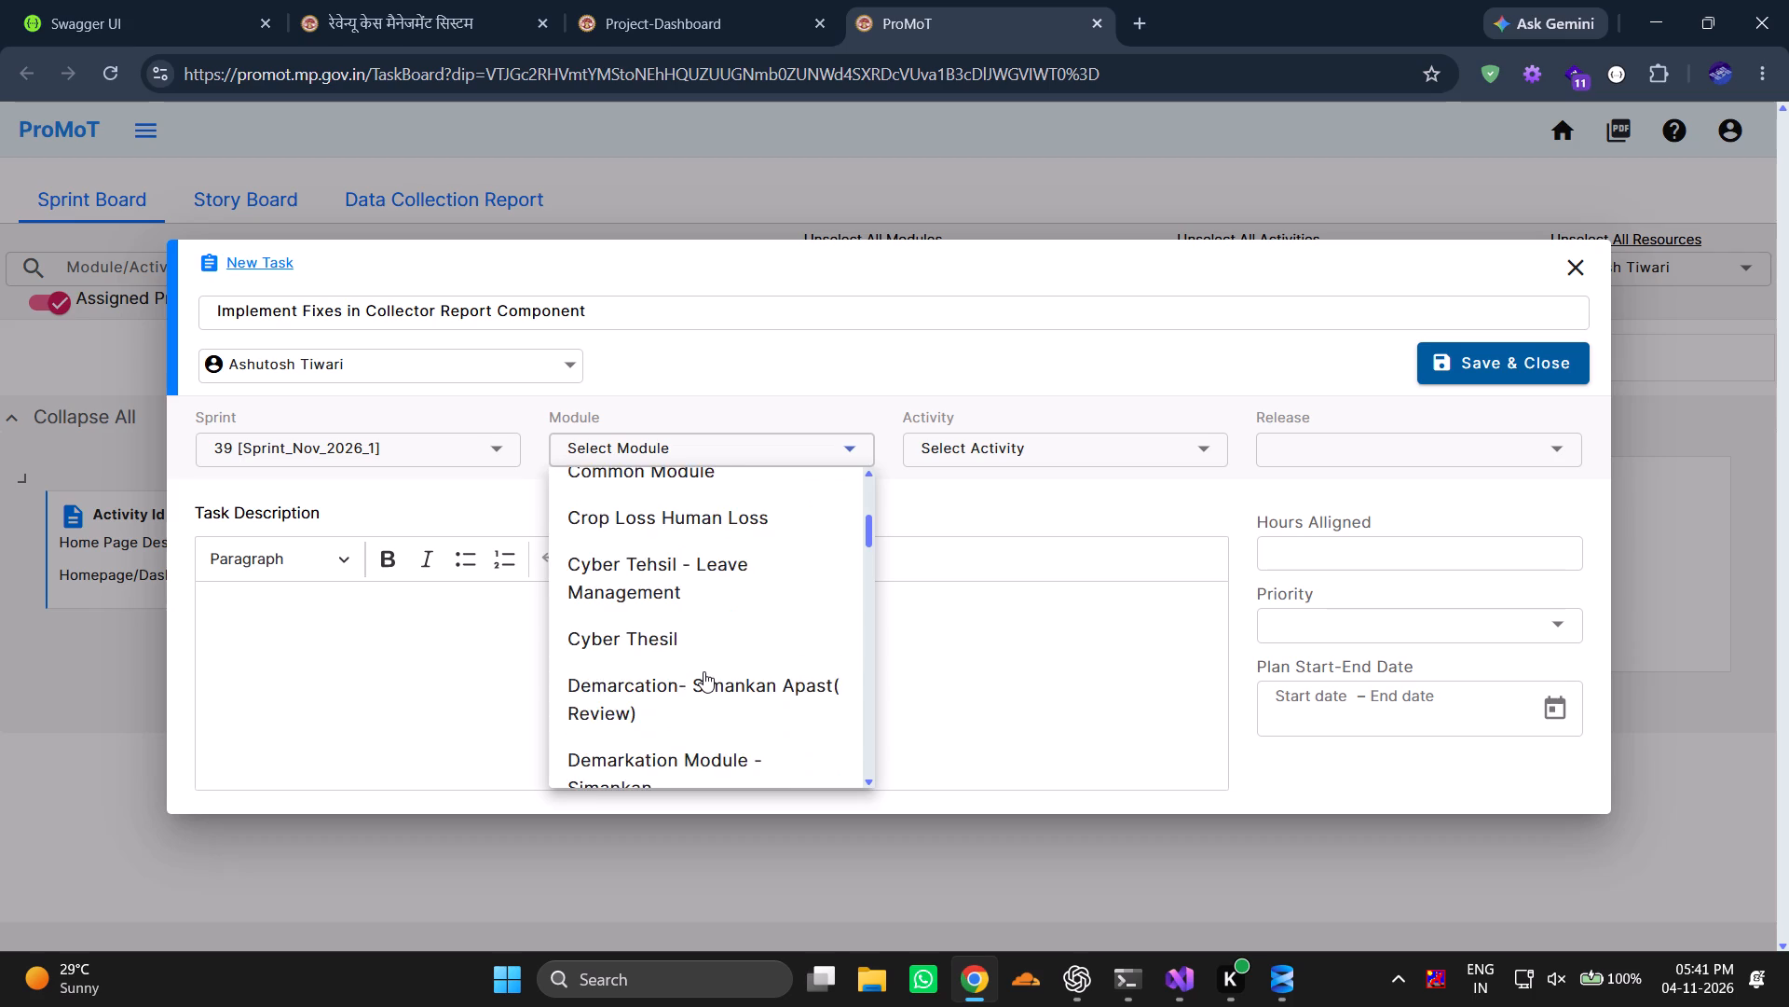
scroll(703, 671, "down", 5)
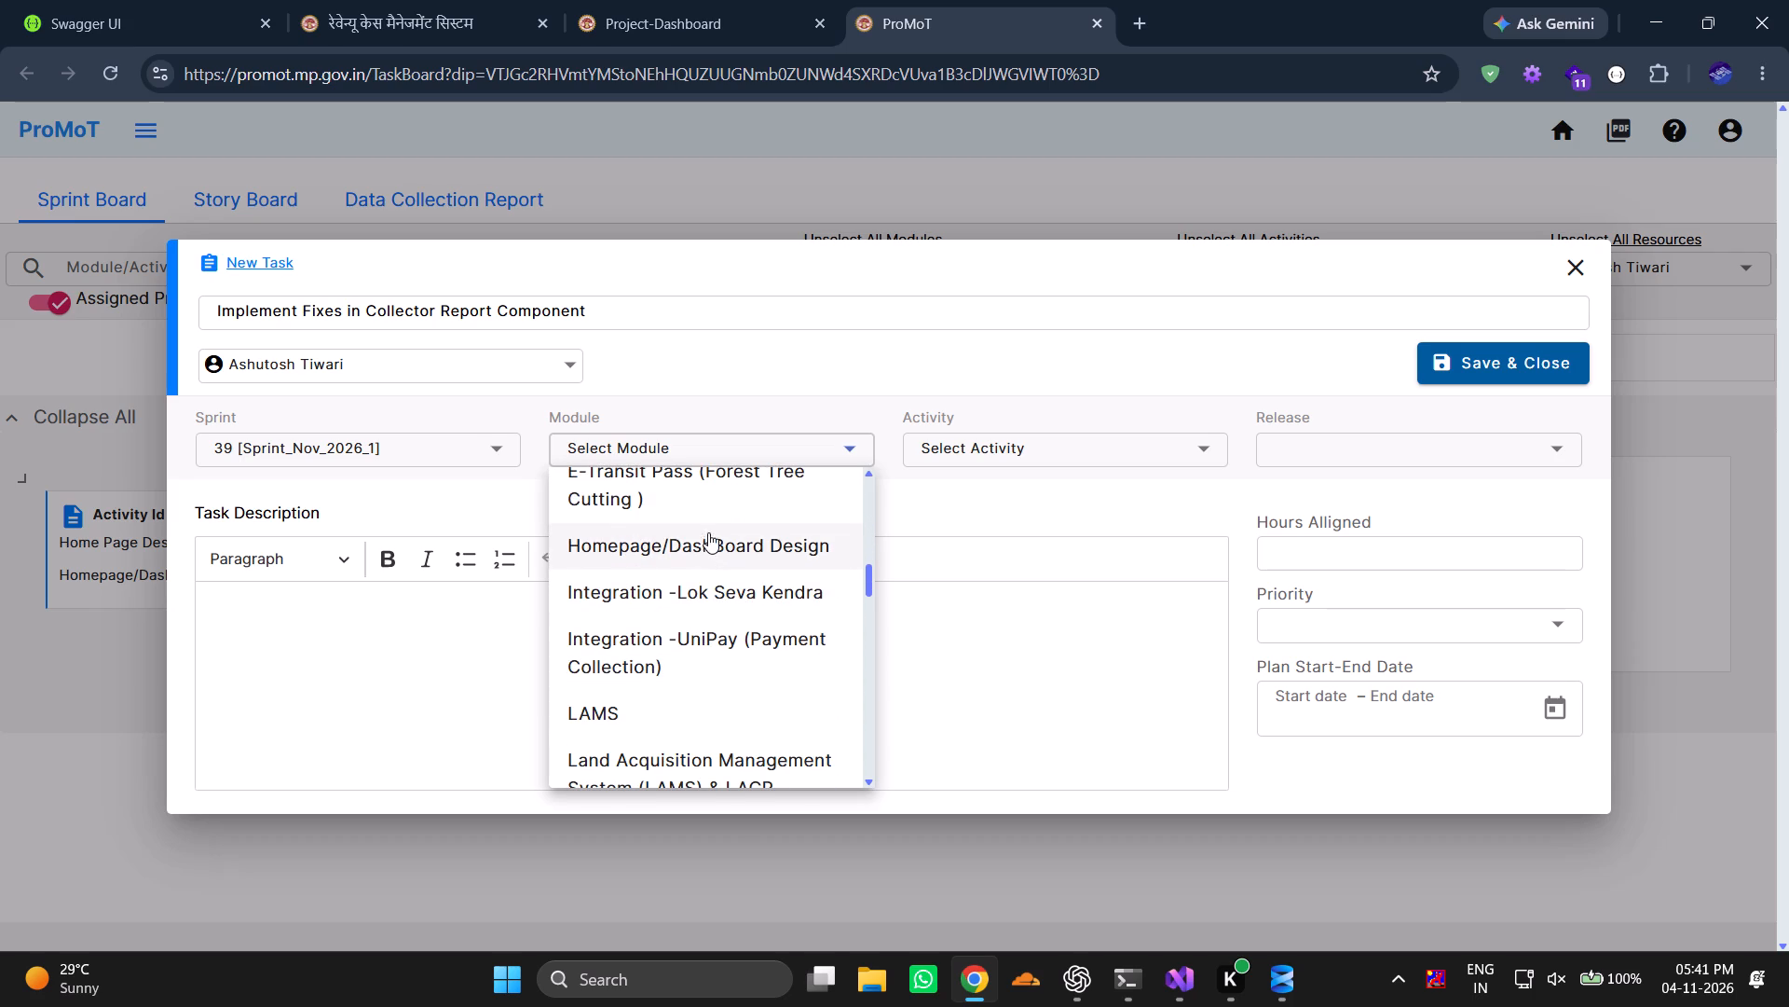
left_click(709, 549)
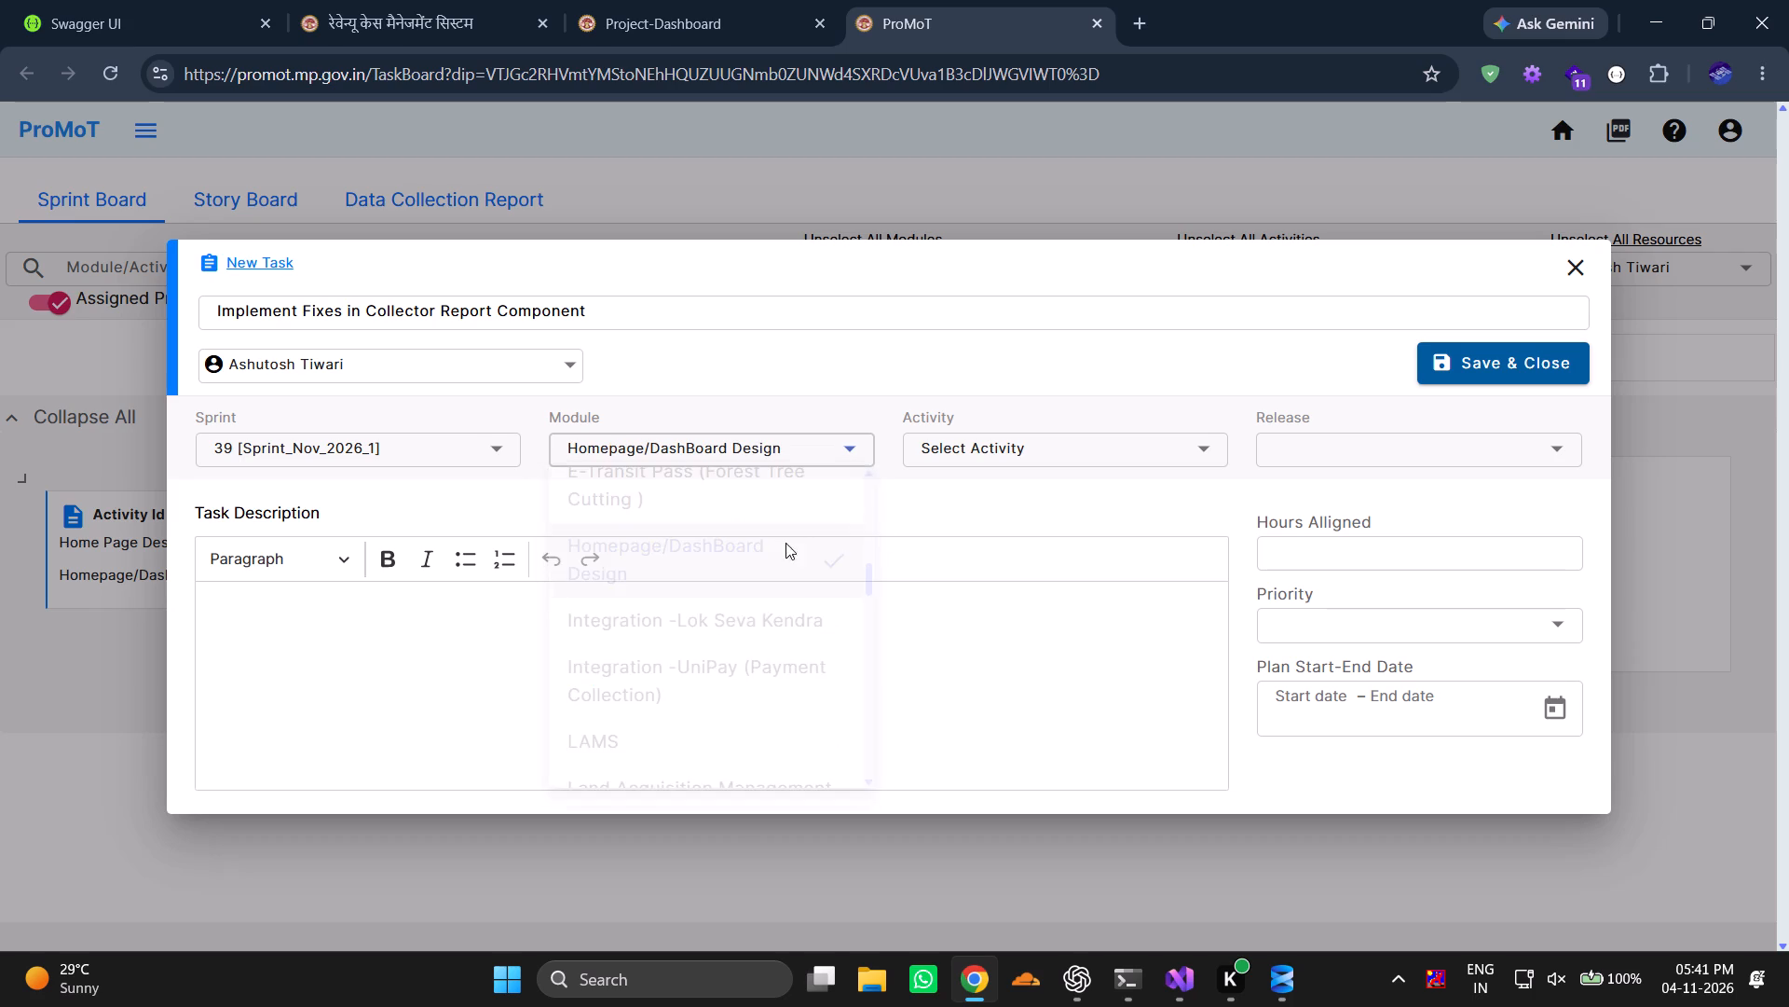
left_click(949, 452)
left_click(983, 593)
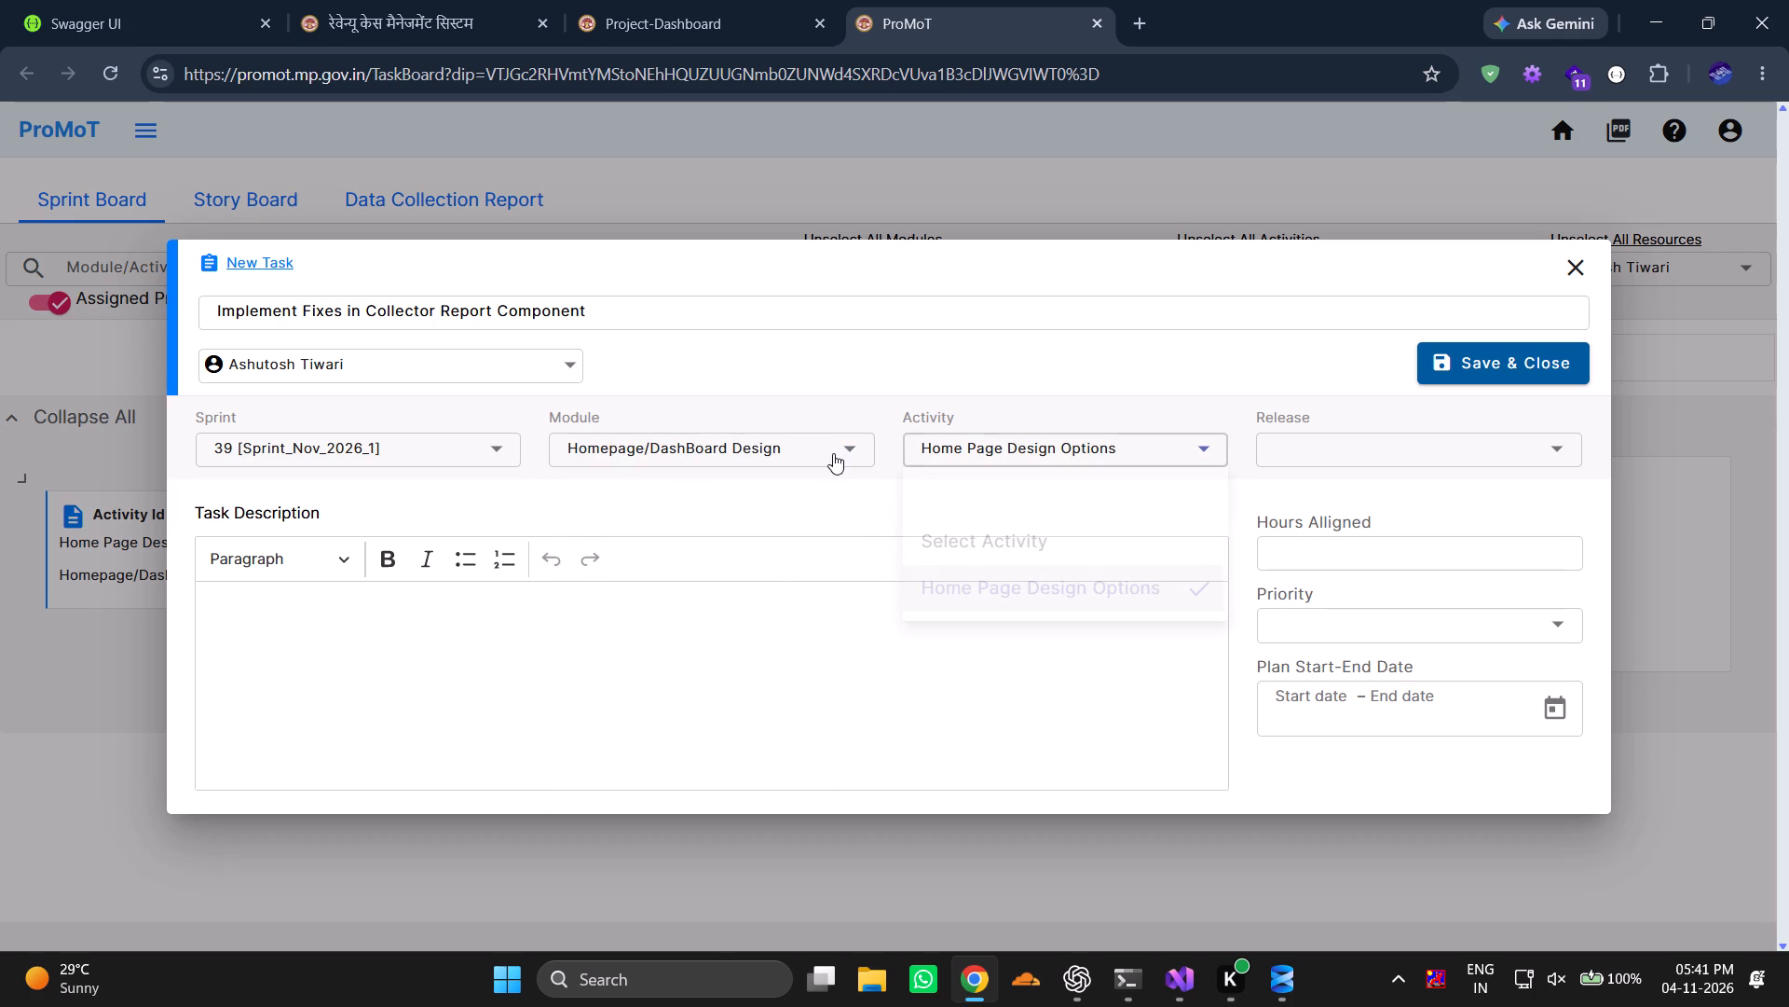
Look through the available modules for an alternative to Homepage/DashBoard Design, keeping the current choice.
left_click(833, 453)
scroll(777, 566, "down", 4)
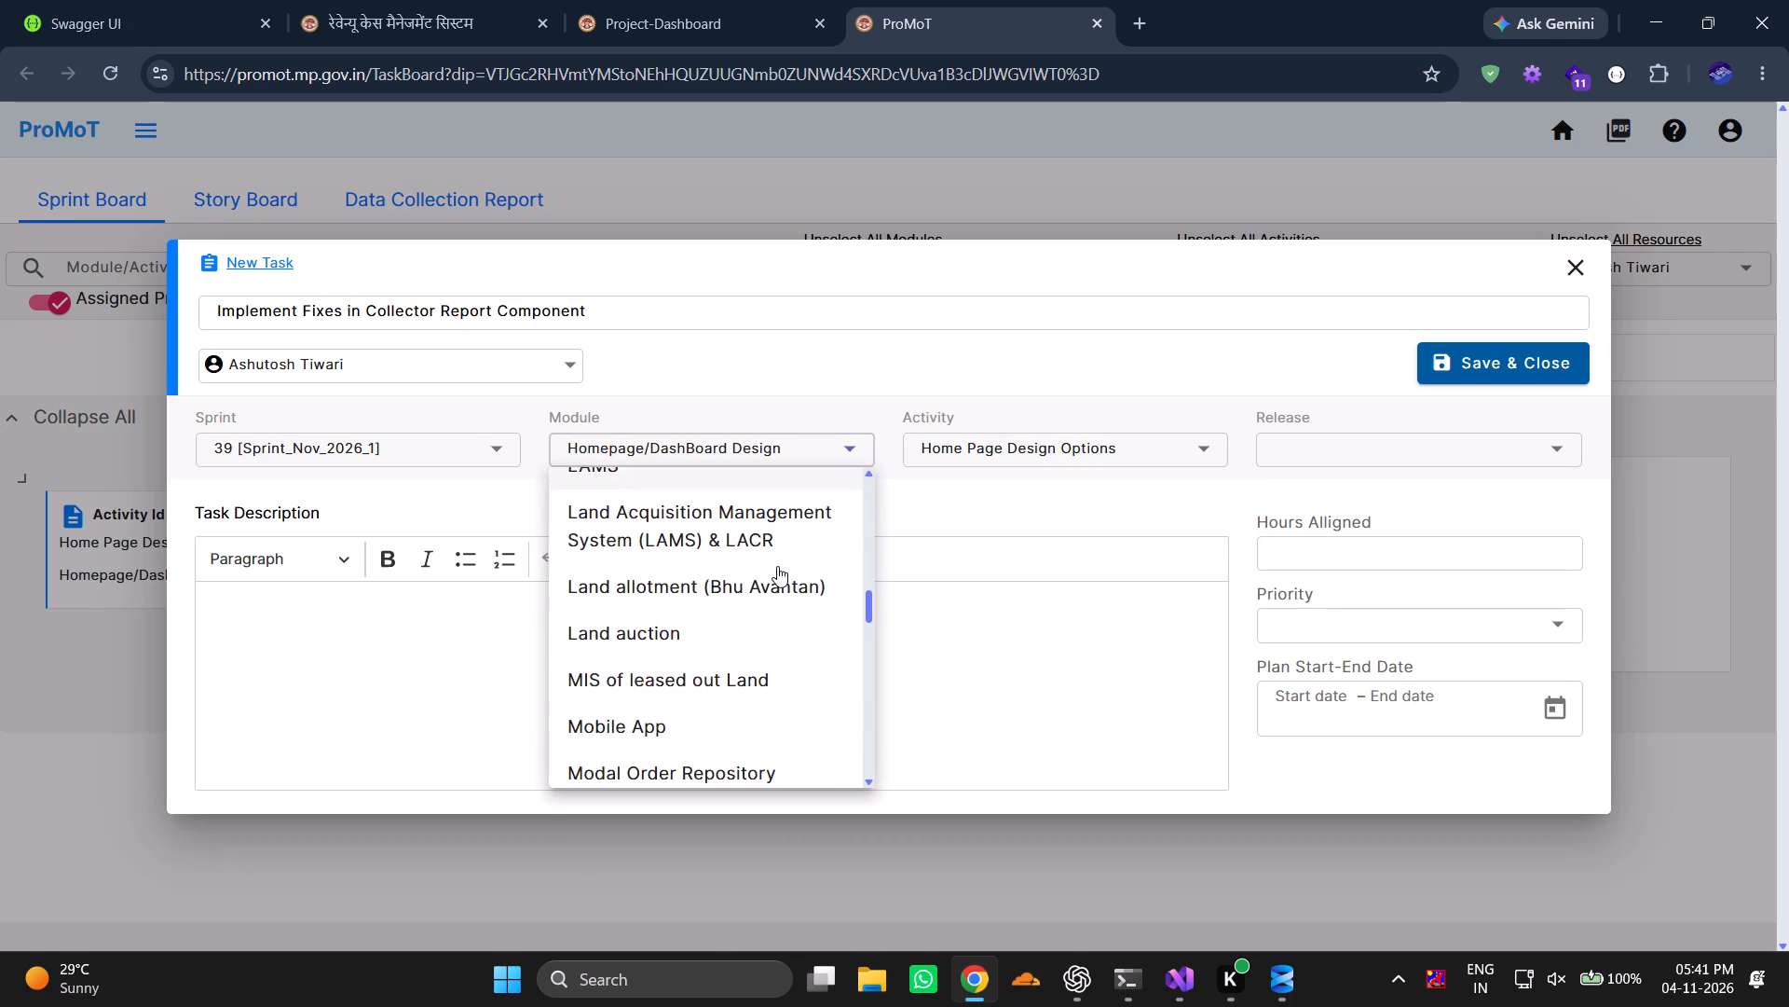
scroll(777, 566, "down", 7)
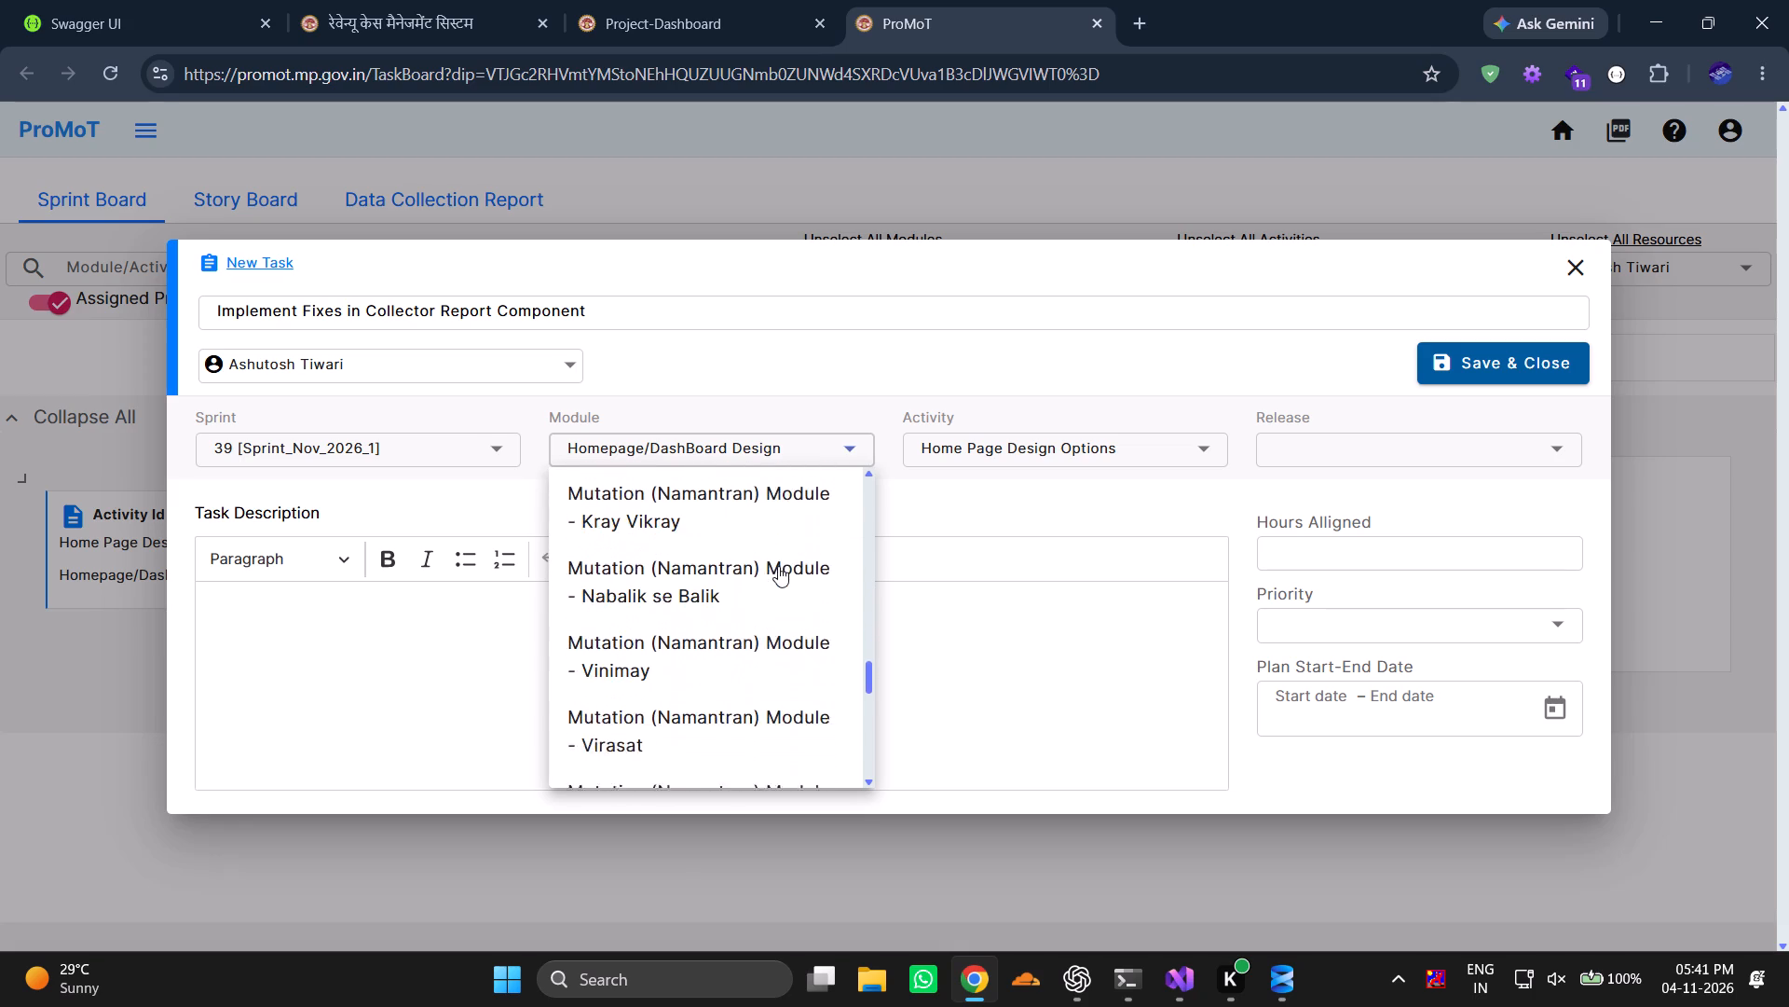
scroll(778, 566, "down", 4)
scroll(778, 566, "up", 13)
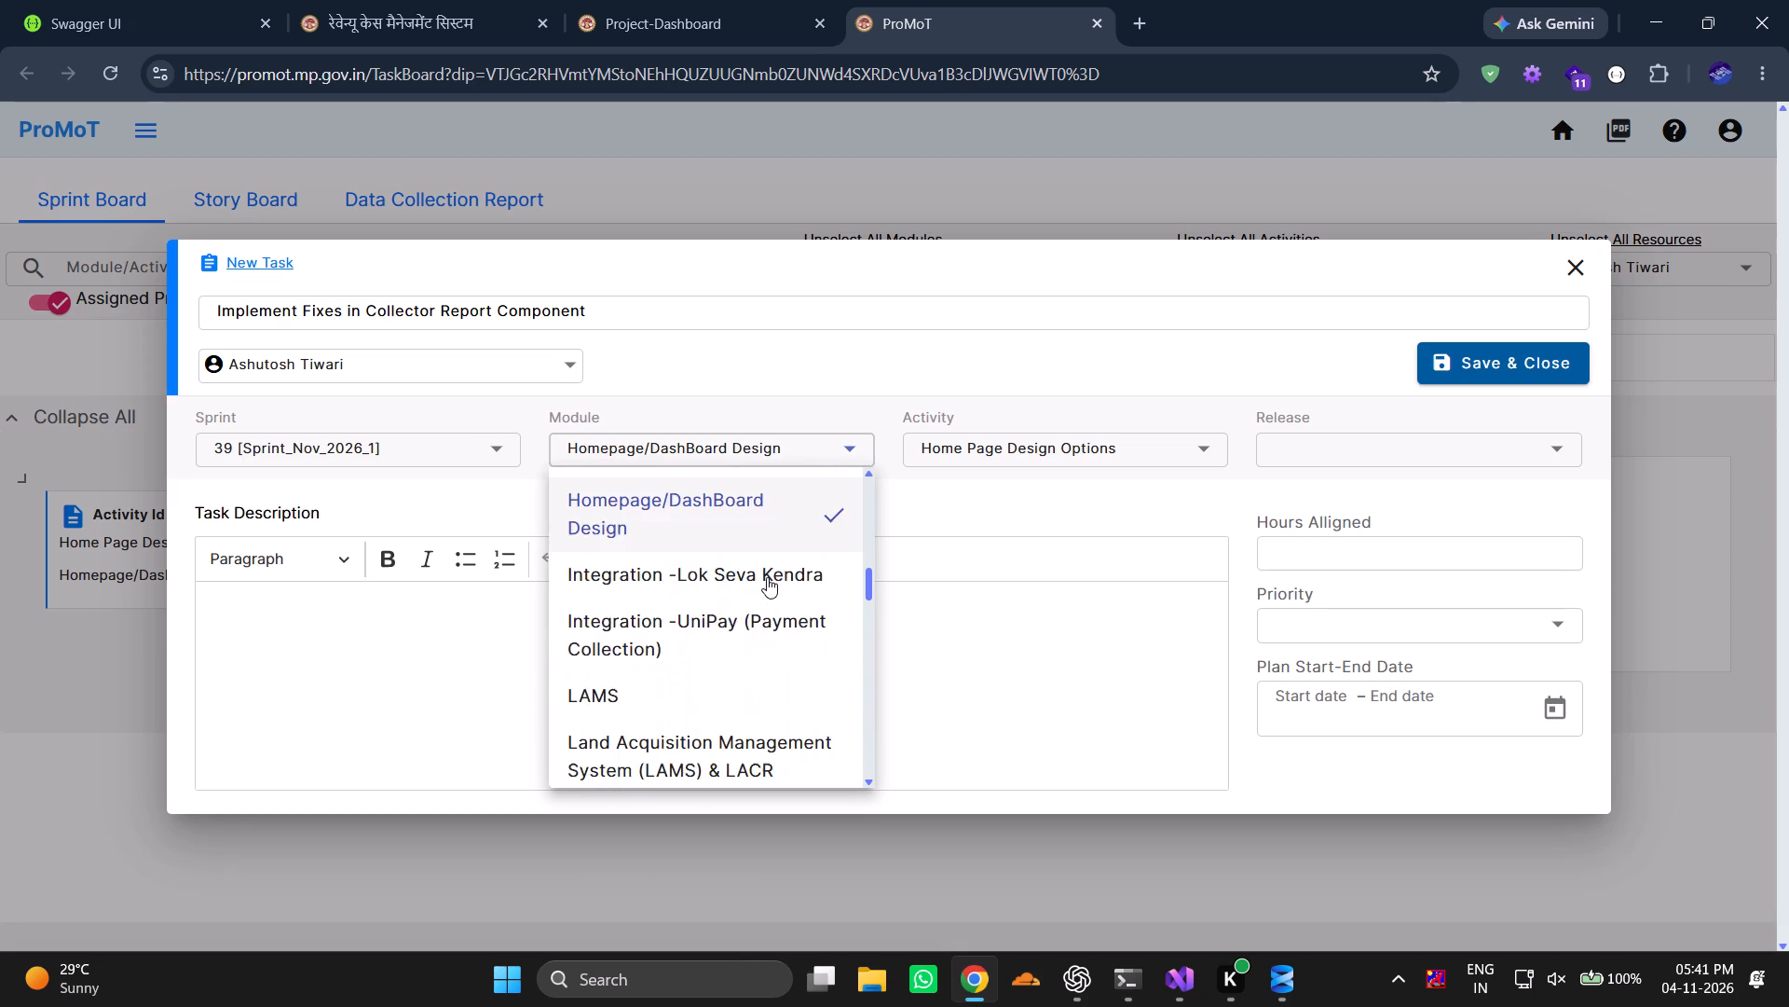
scroll(767, 577, "up", 6)
scroll(767, 577, "down", 3)
left_click(1055, 509)
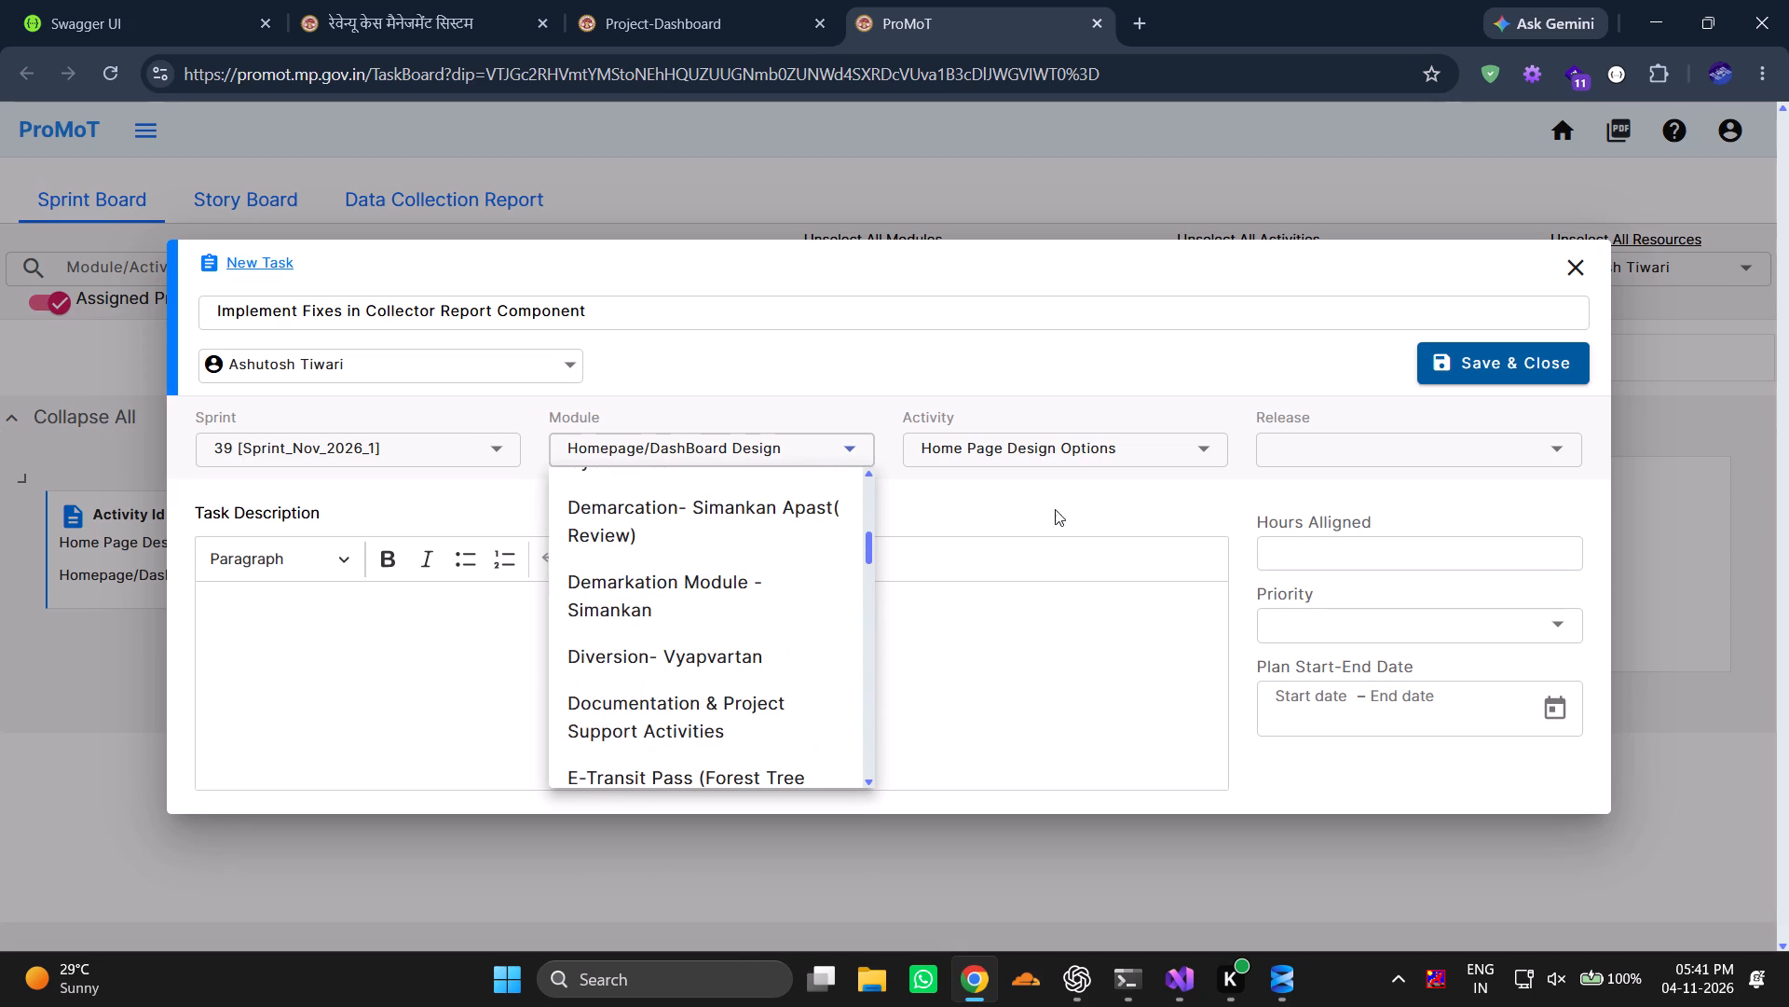
Set the task's release to Namantran - Module - Deployment.
left_click(1312, 459)
left_click(1334, 571)
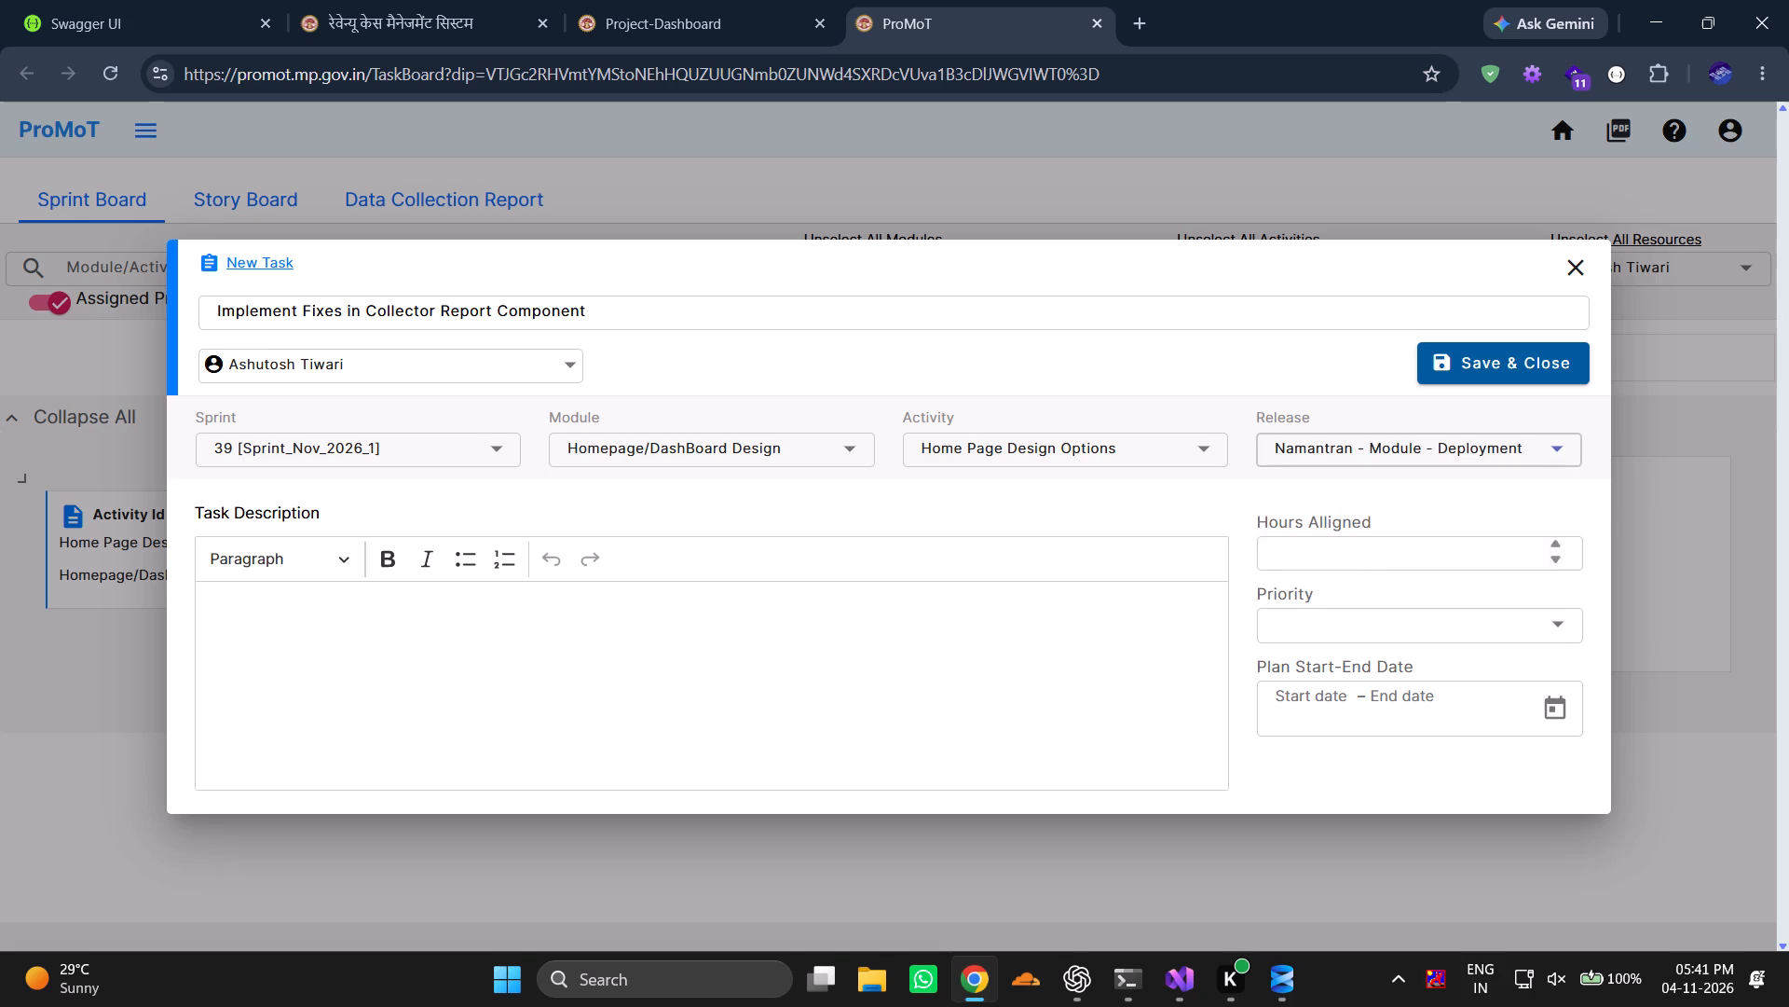
Set the task's aligned hours to 16 and its priority to Medium.
left_click(1293, 552)
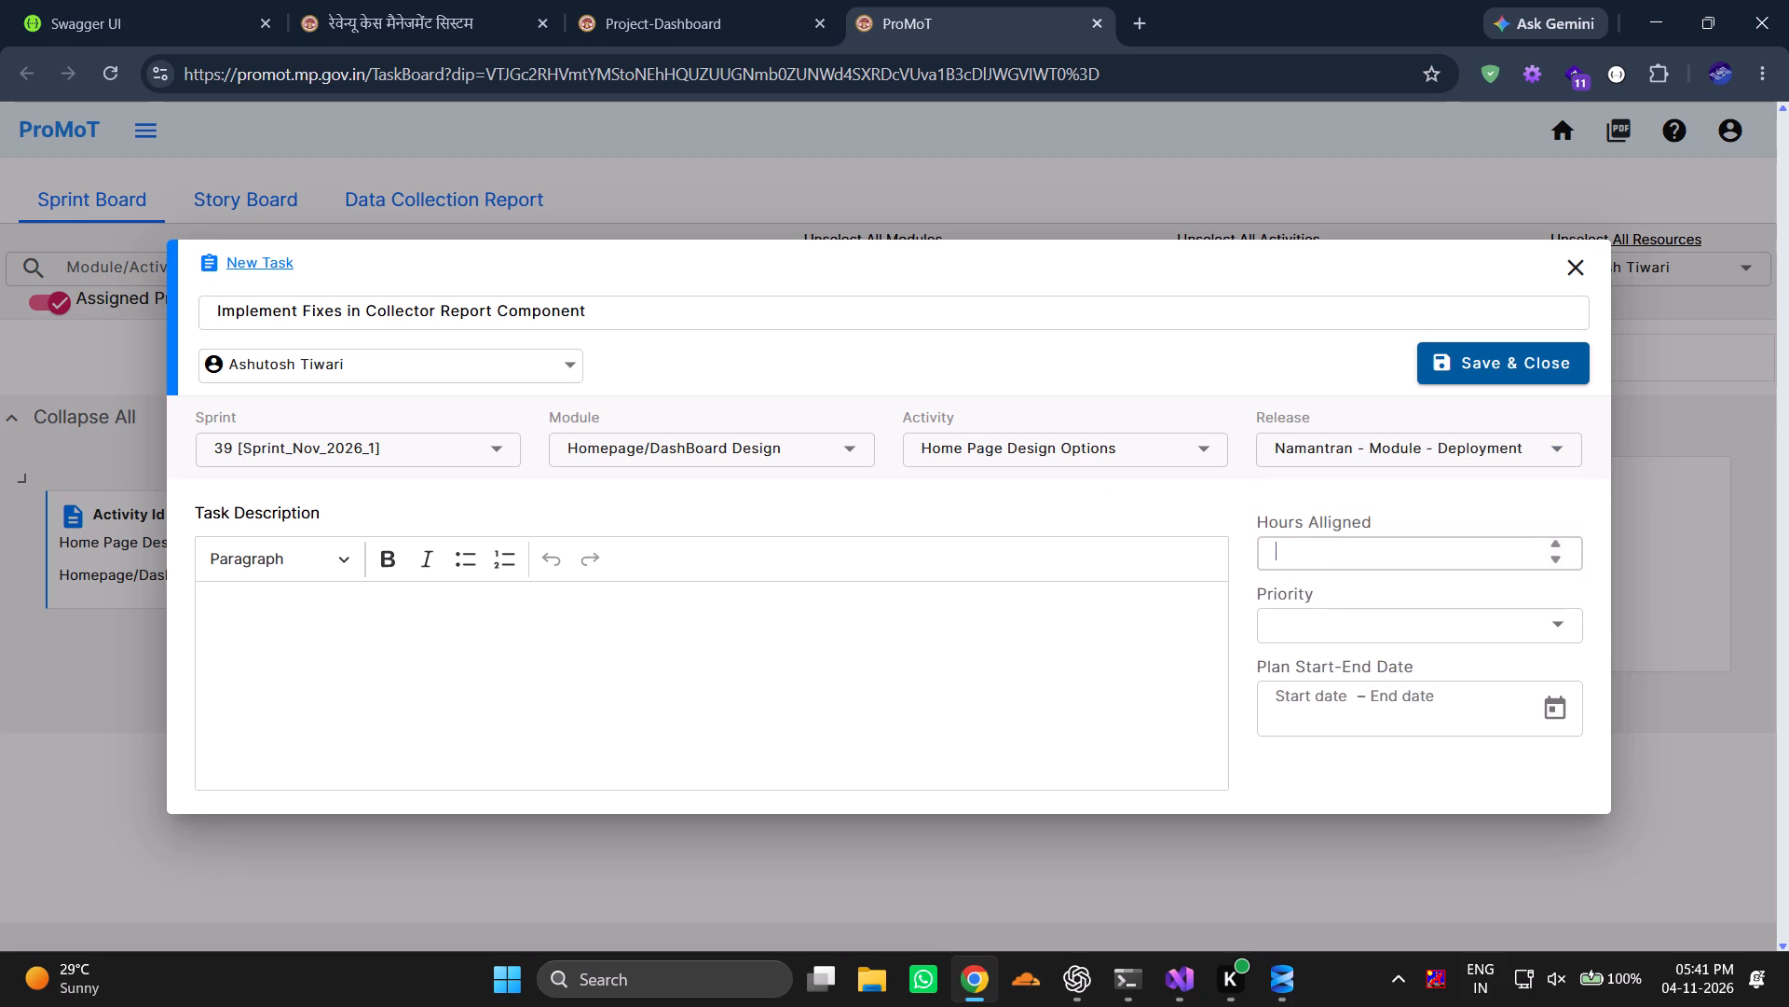
type("16")
left_click(1314, 625)
left_click(1362, 794)
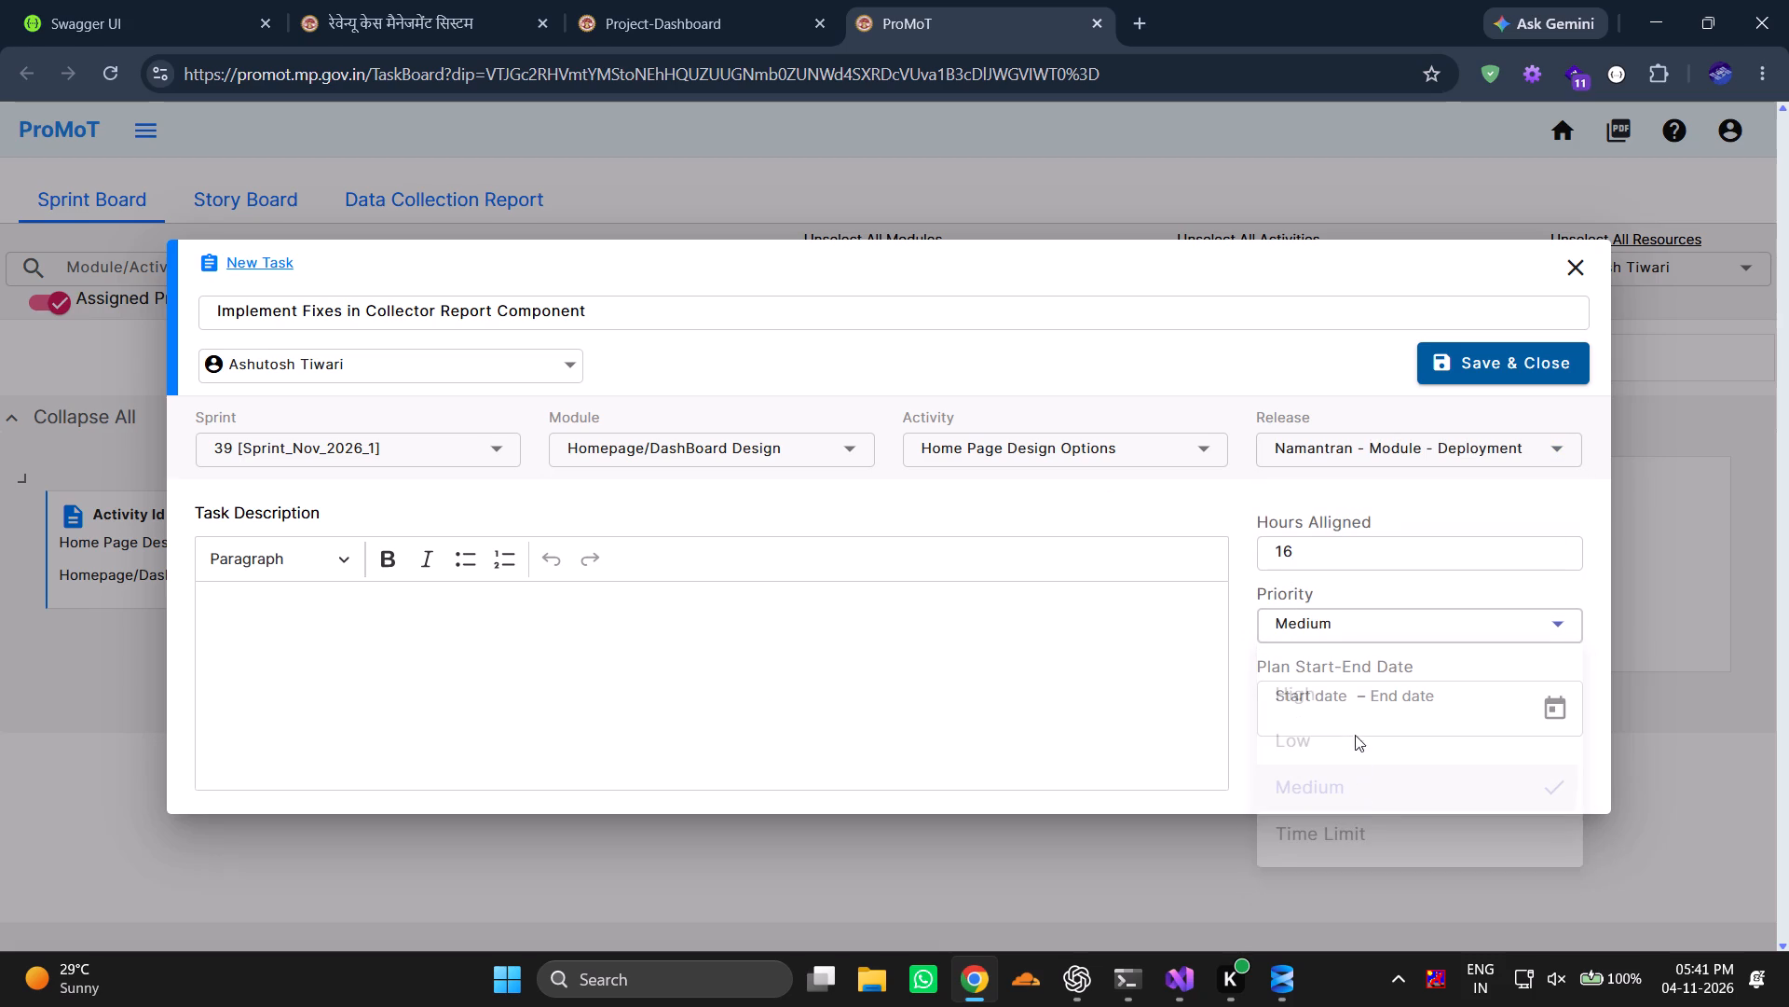
Set the task's plan dates from 4/11/2026 to 5/11/2026.
left_click(1550, 710)
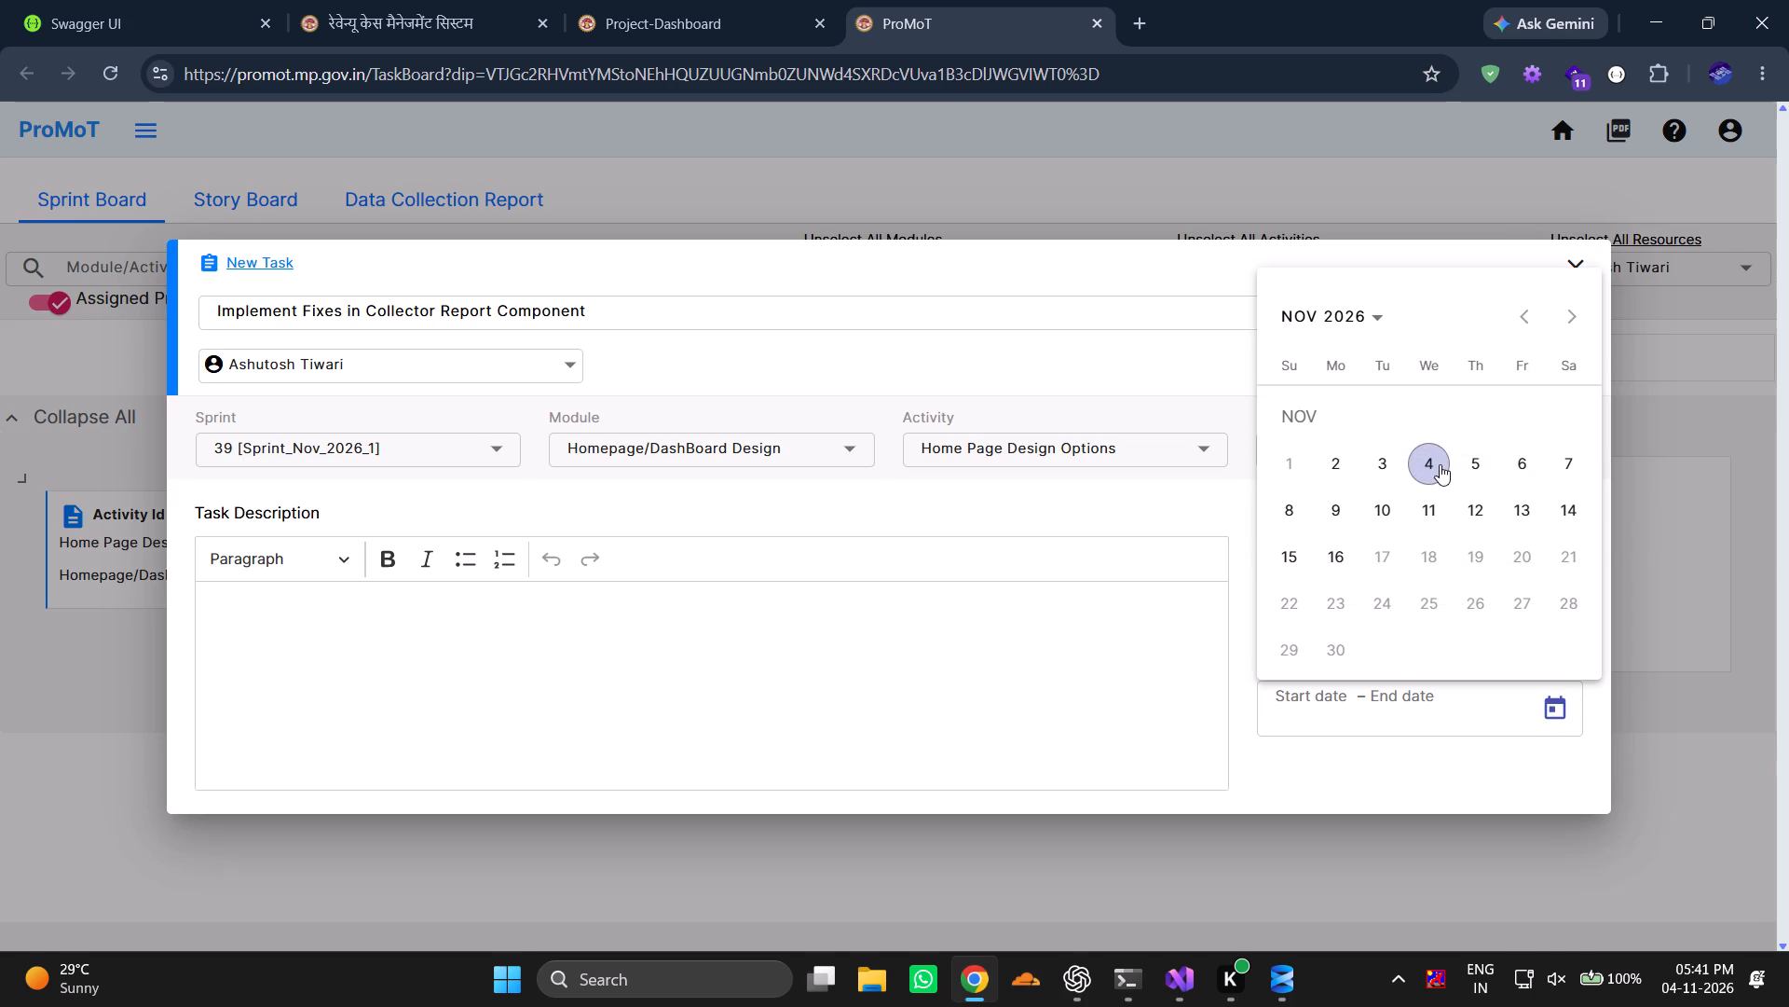
left_click(1440, 463)
left_click(1469, 467)
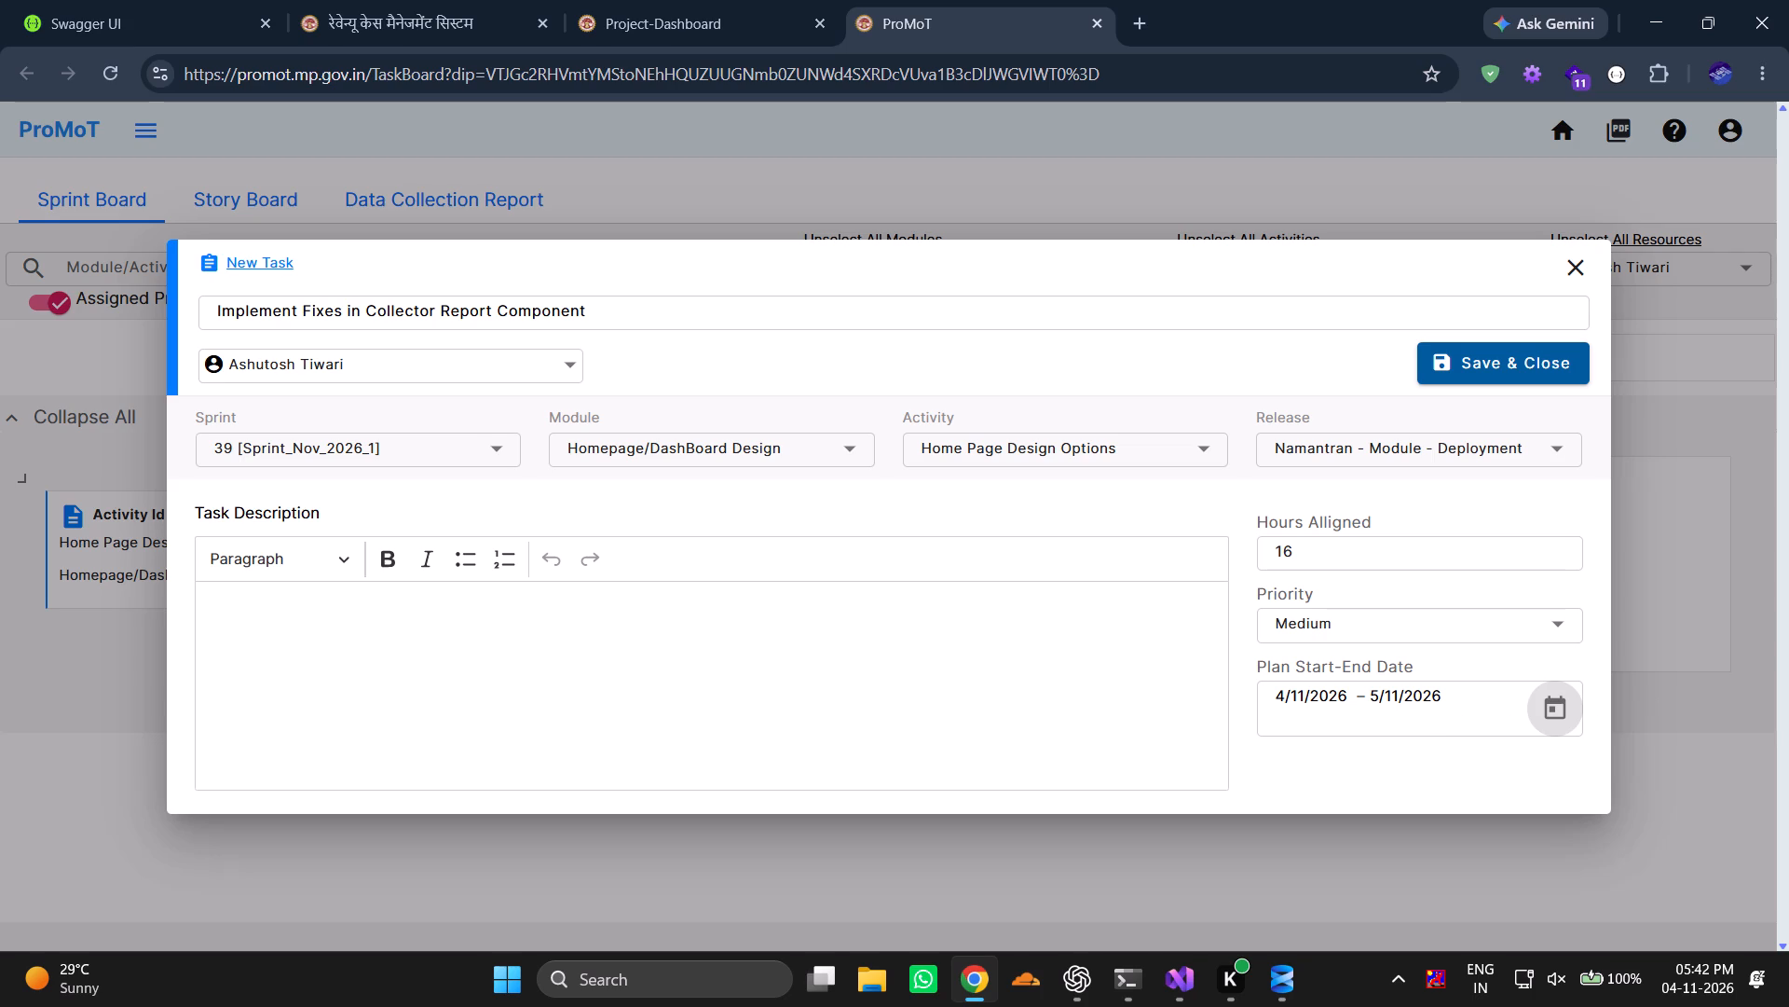
left_click(590, 651)
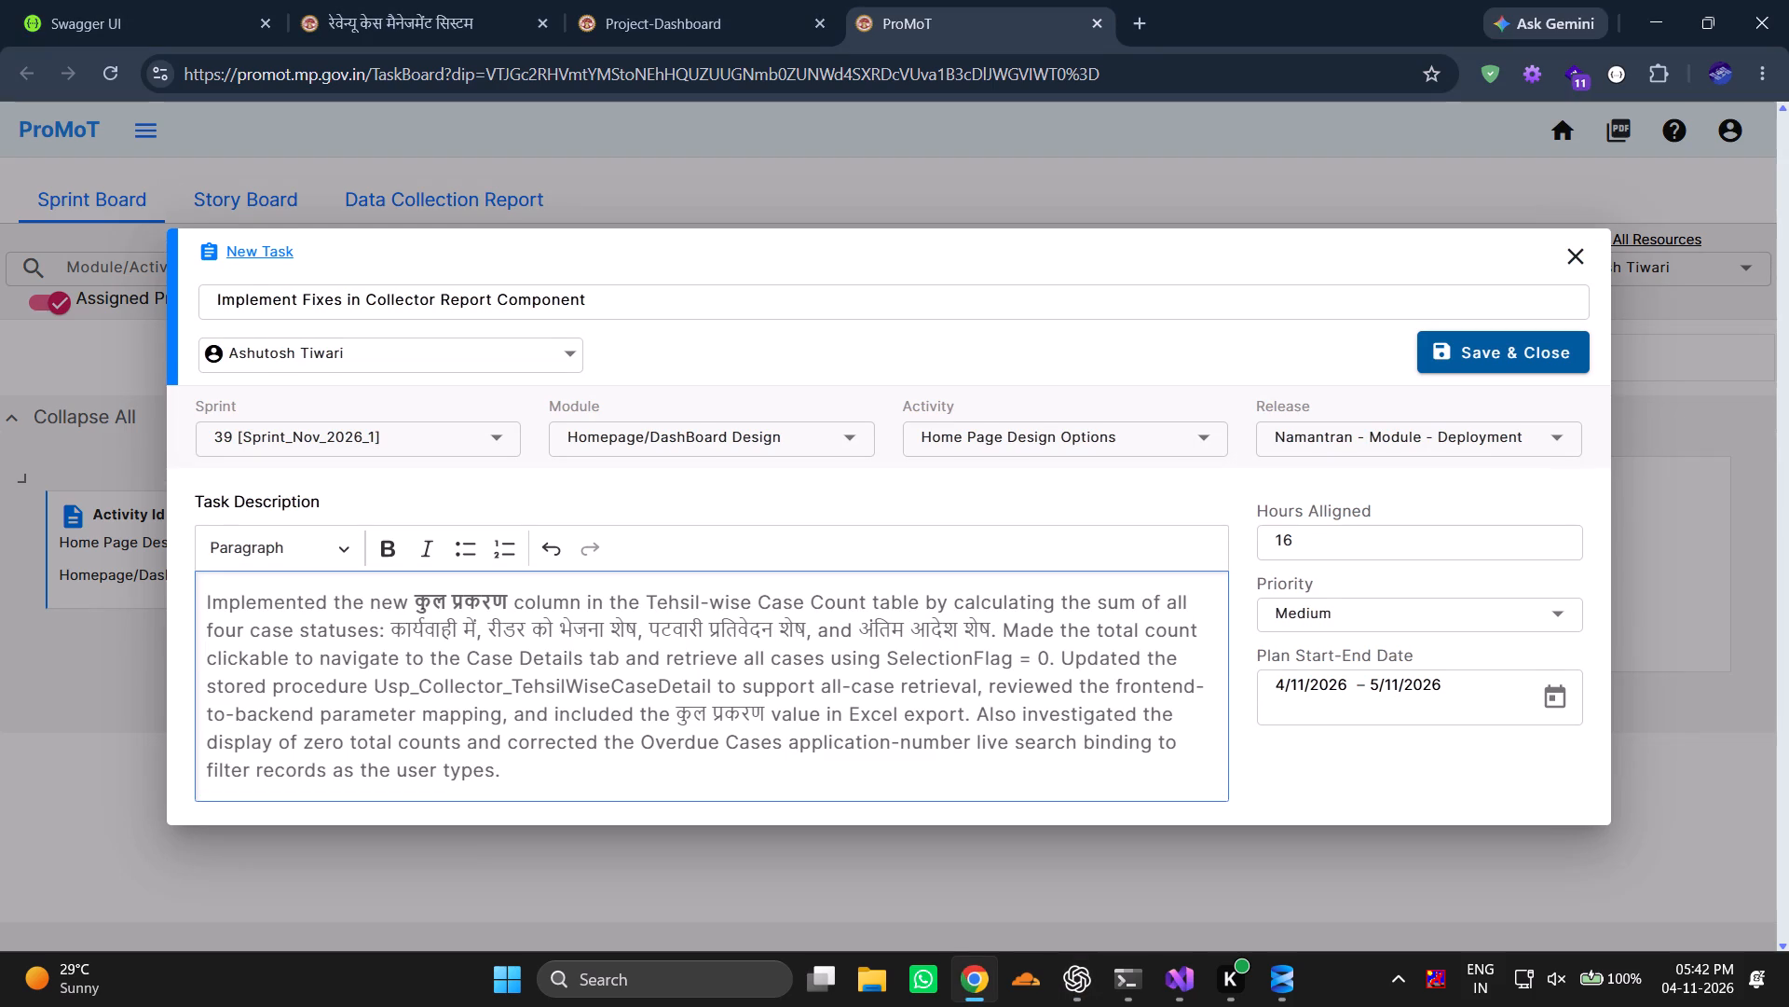
scroll(813, 624, "down", 1)
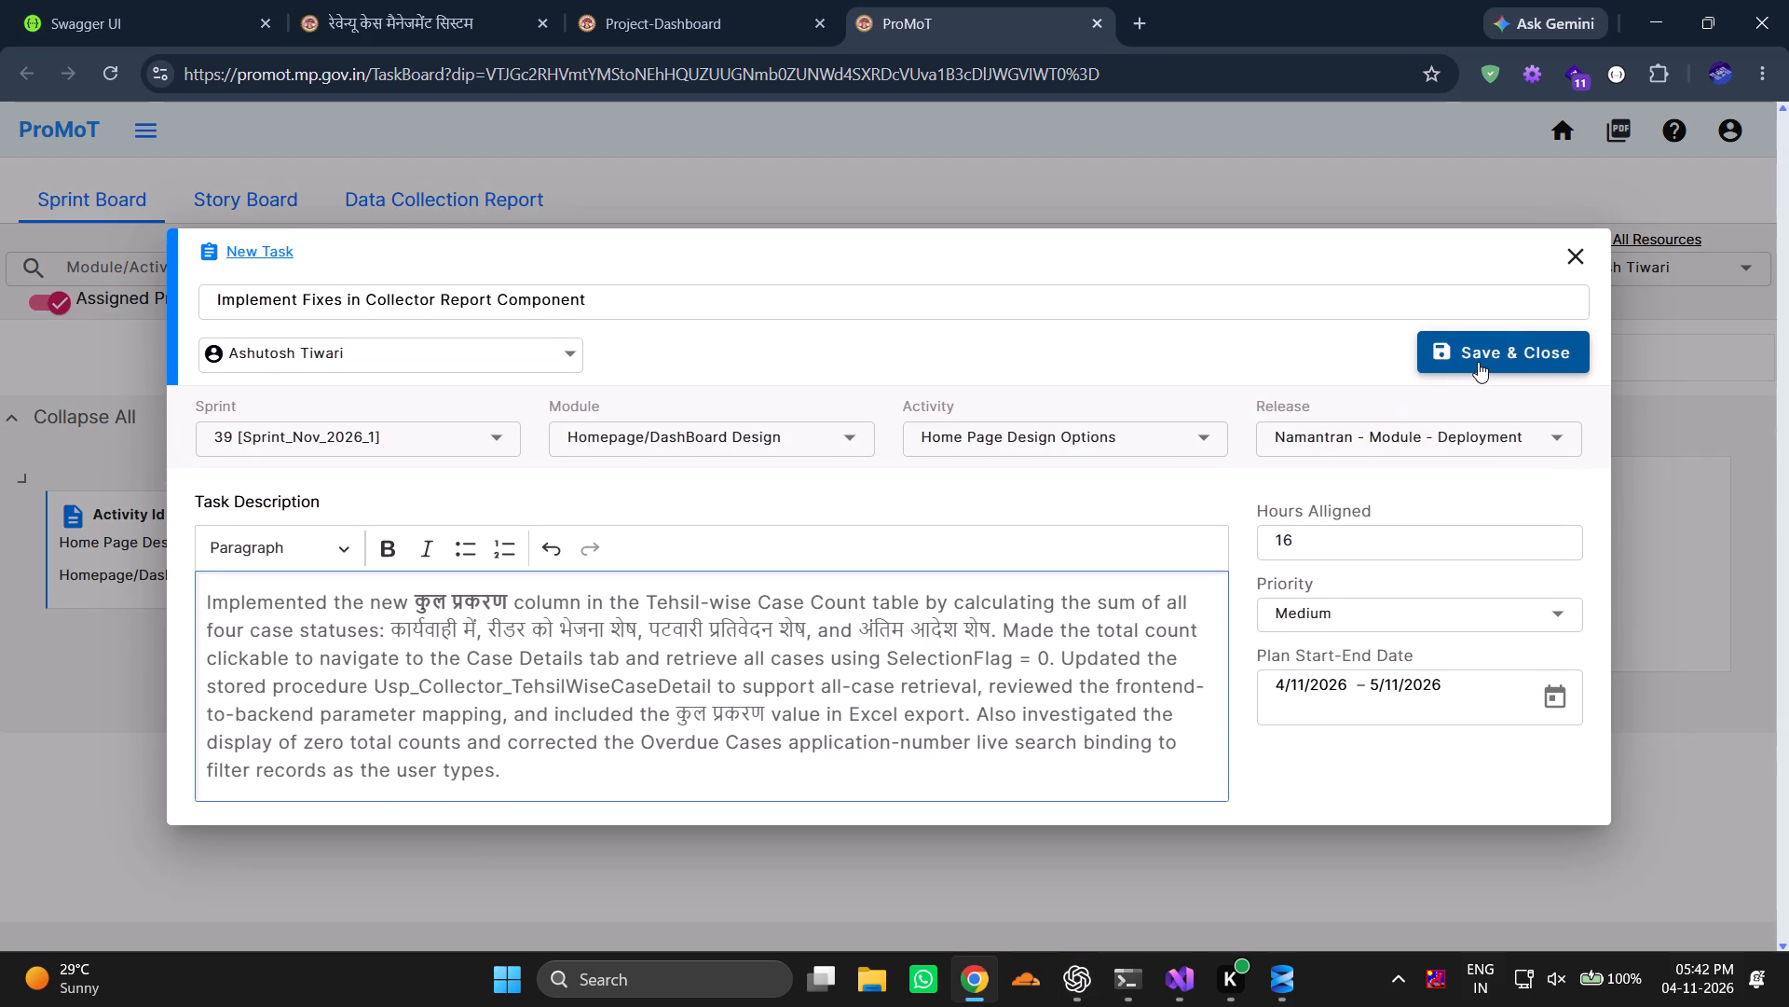
Save the new task Implement Fixes in Collector Report Component with its allocation.
left_click(1478, 362)
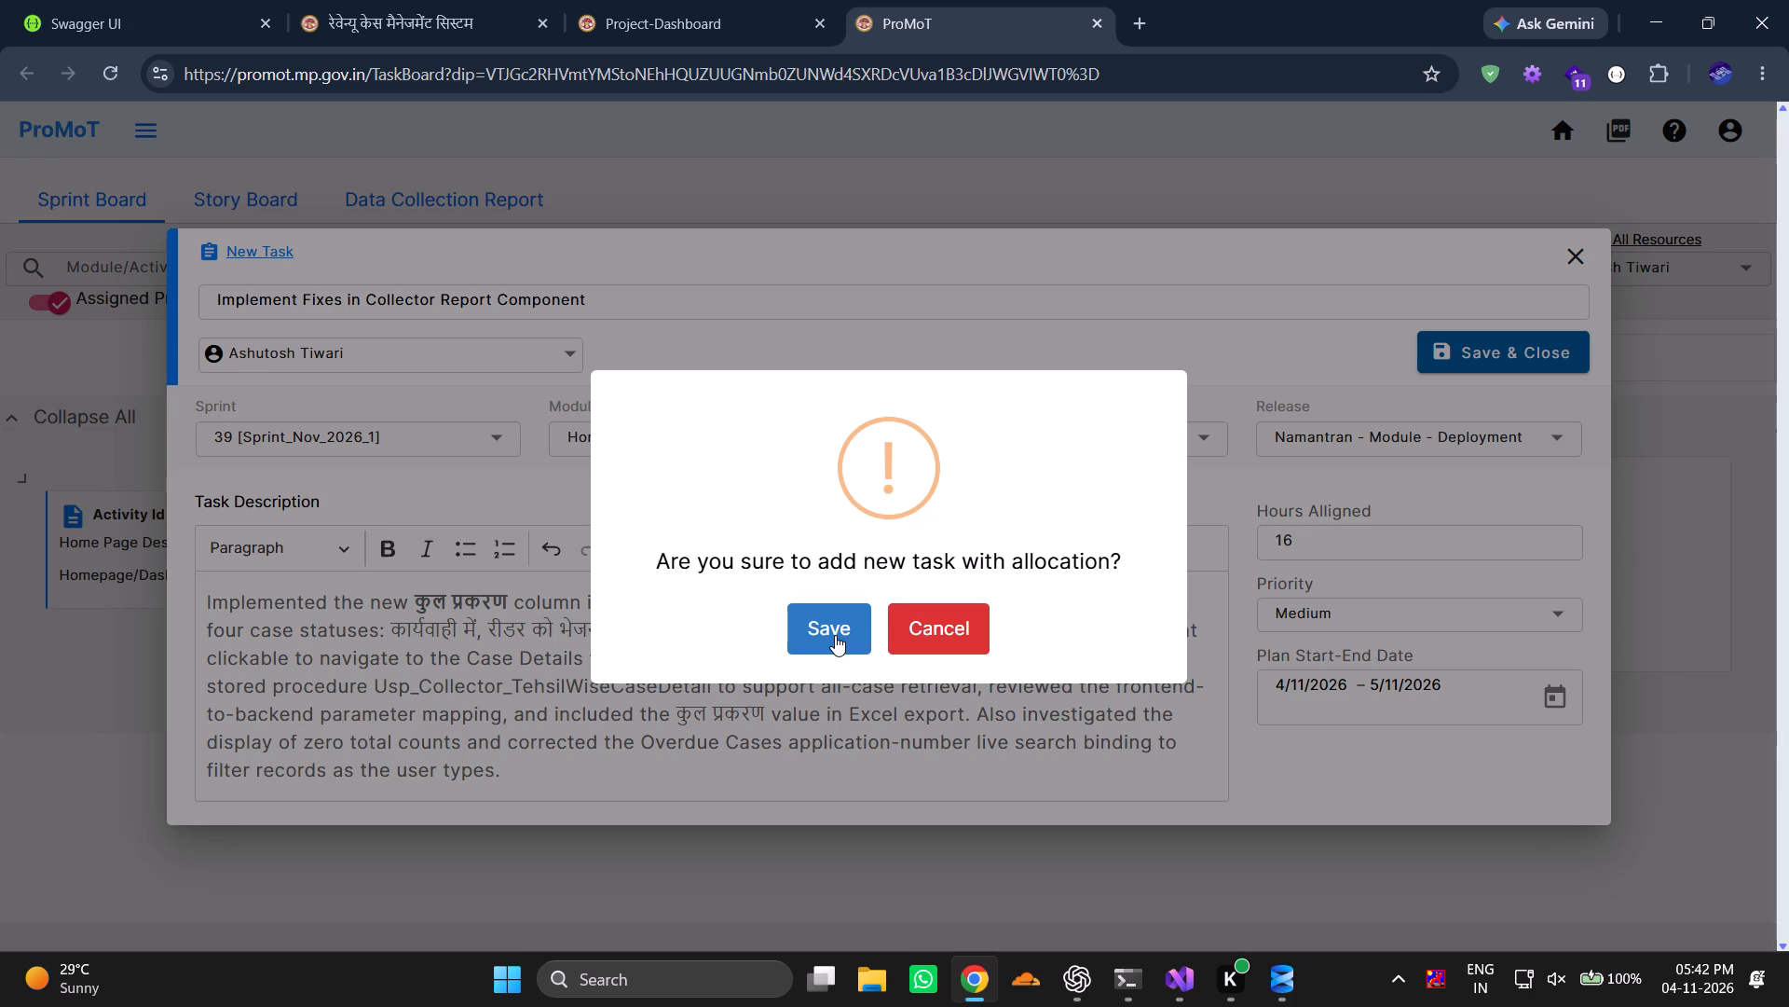
left_click(835, 635)
left_click(878, 629)
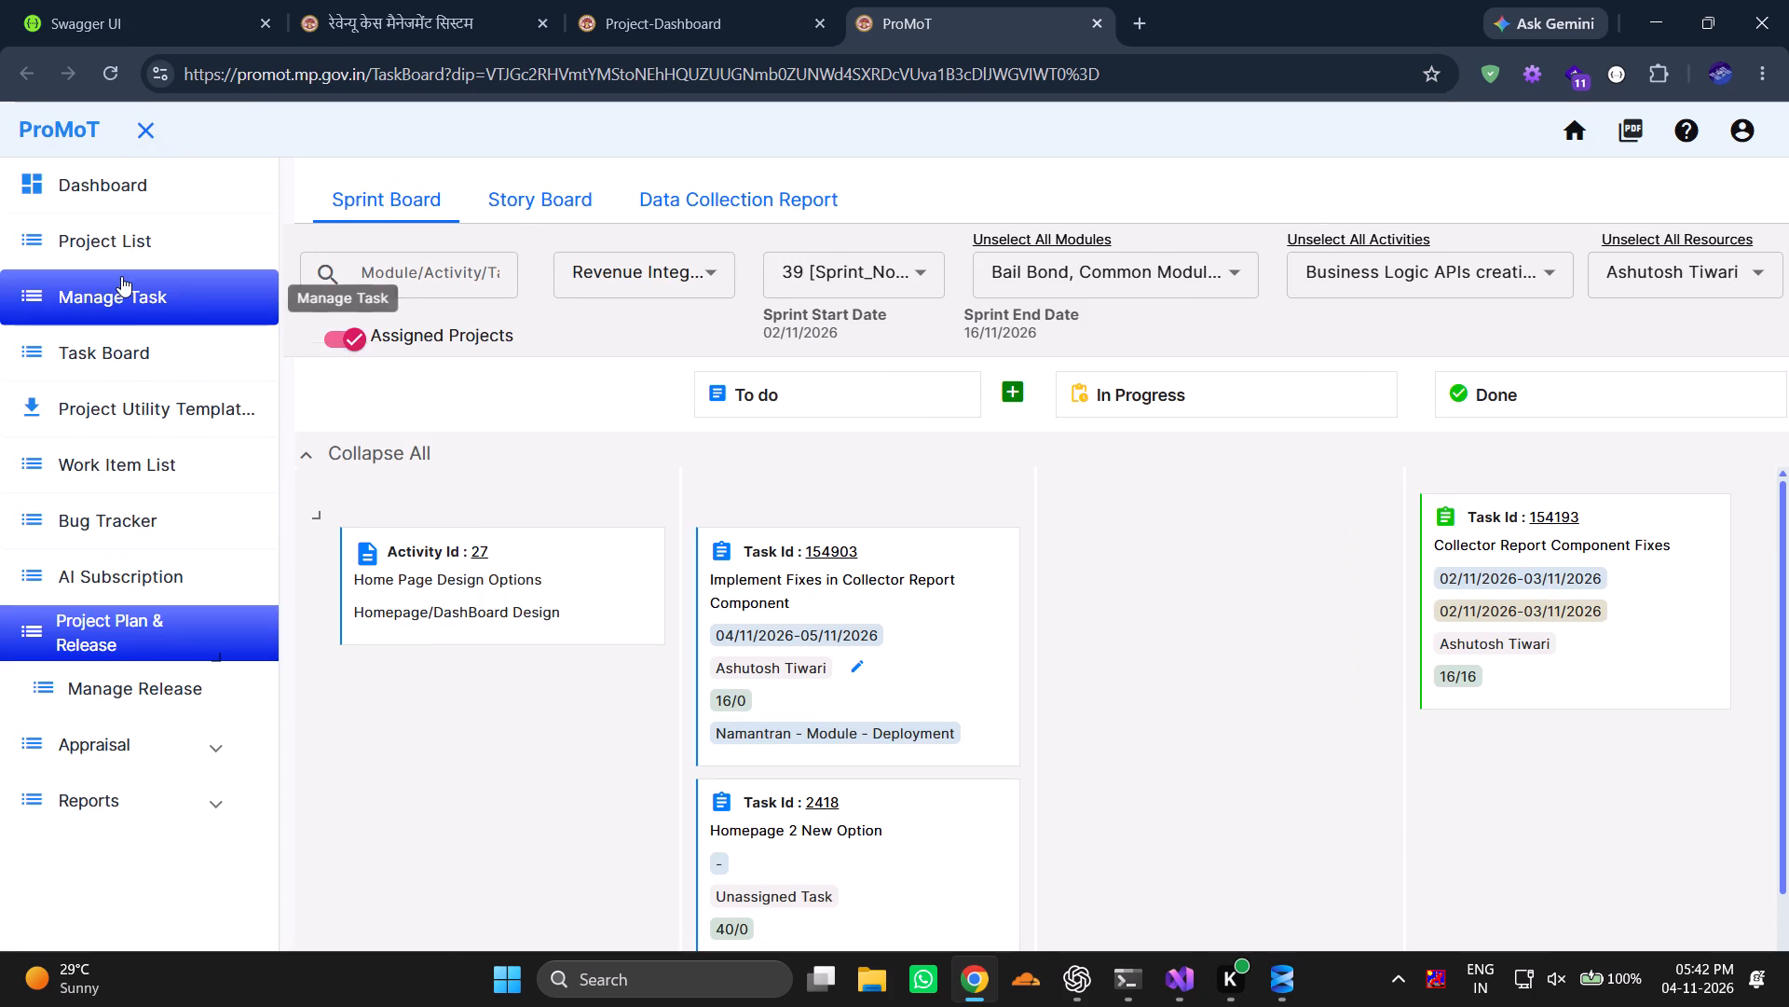
Open ProMoT's Manage Task page and check the new task's entry in the Assigned Task List.
left_click(119, 302)
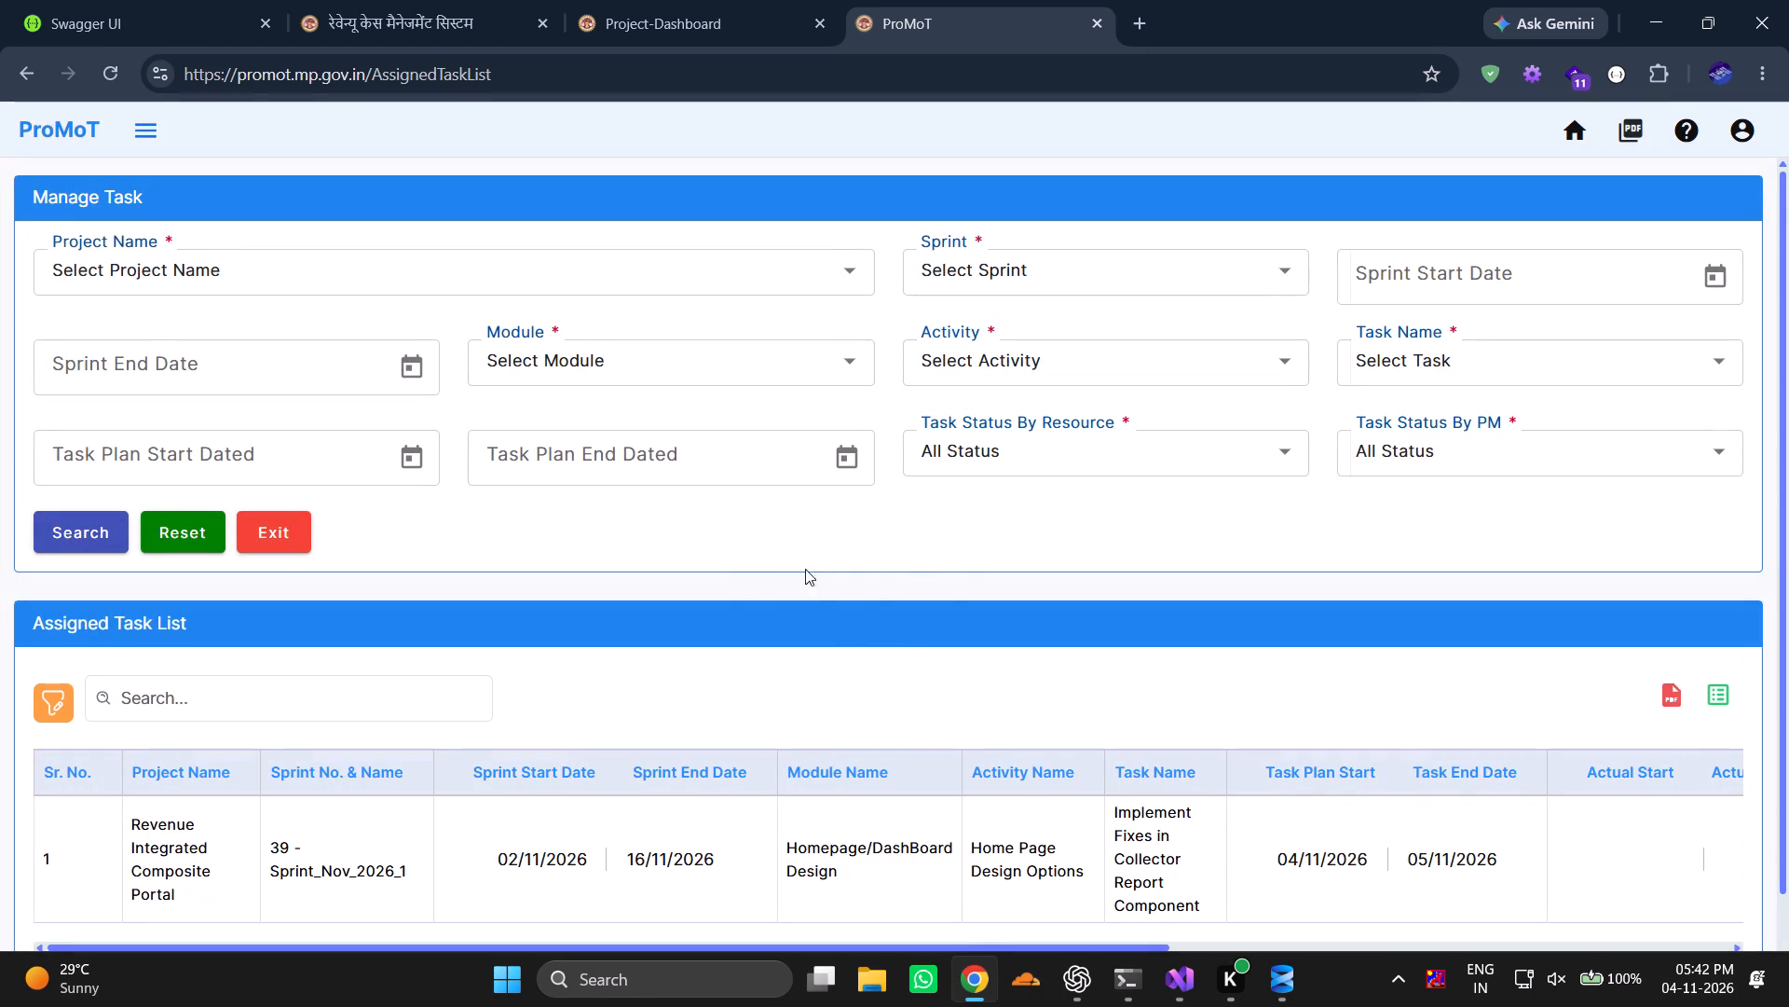
scroll(810, 594, "down", 2)
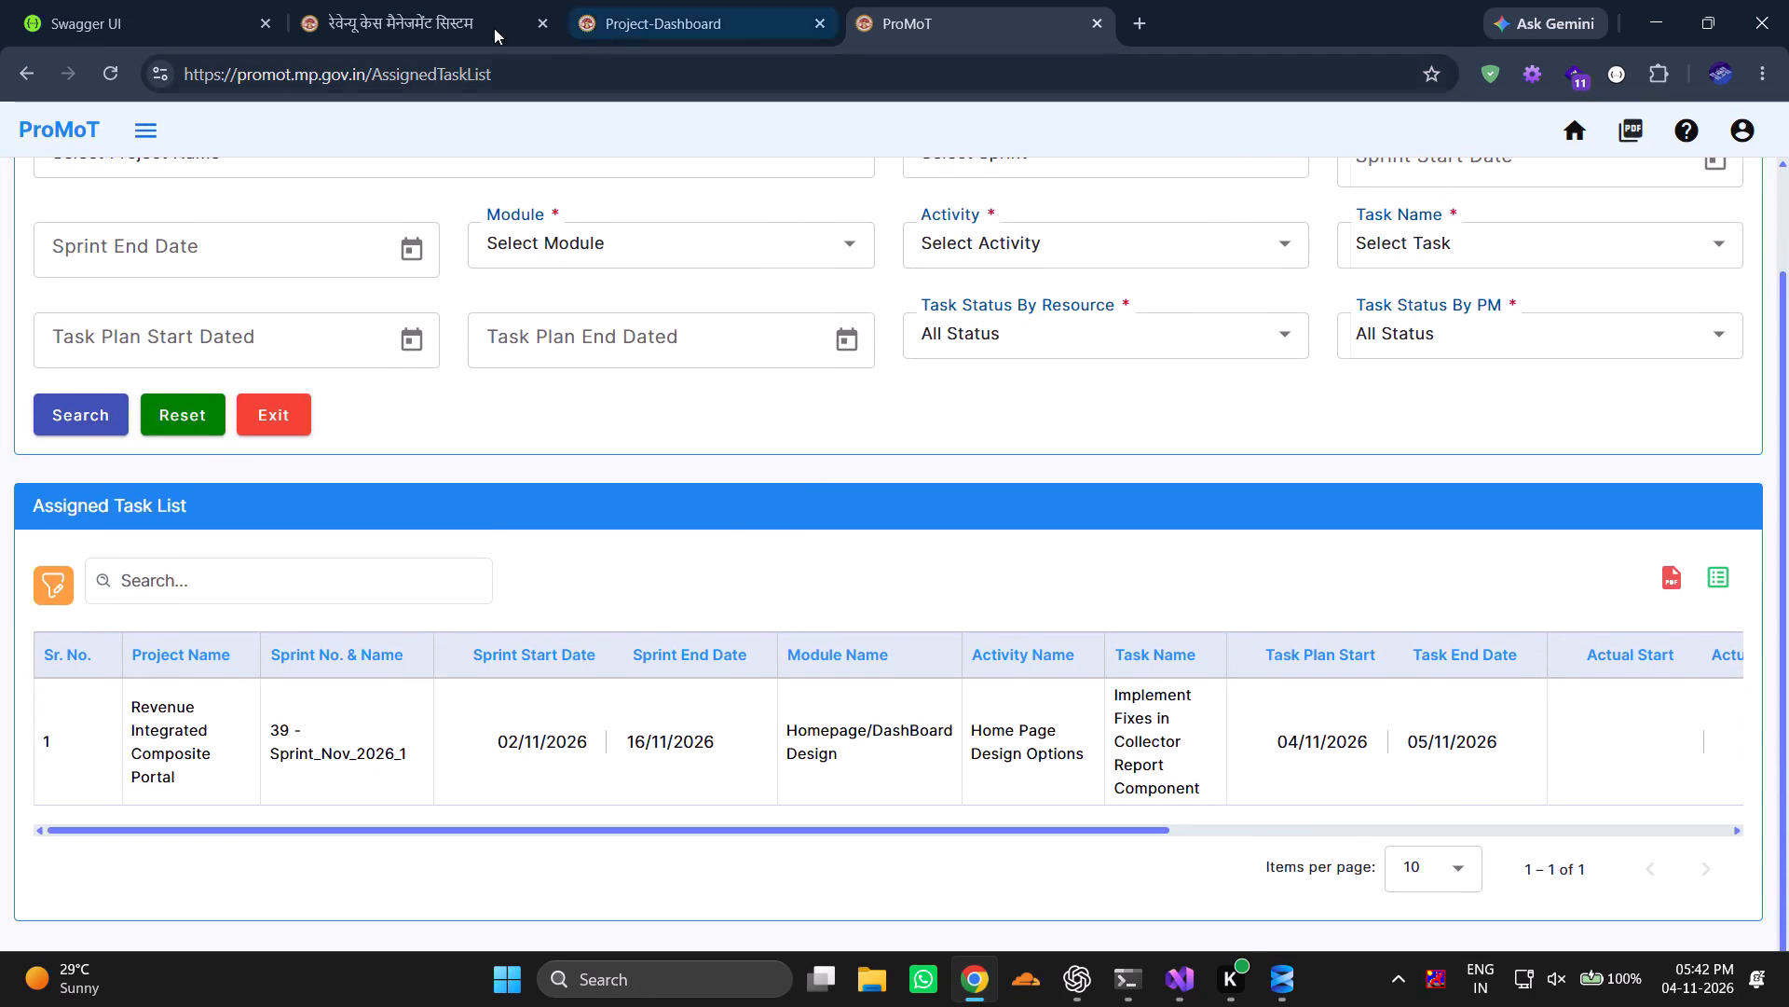
Close the Chrome browser window and the ChatGPT window.
left_click(1784, 9)
left_click(1757, 20)
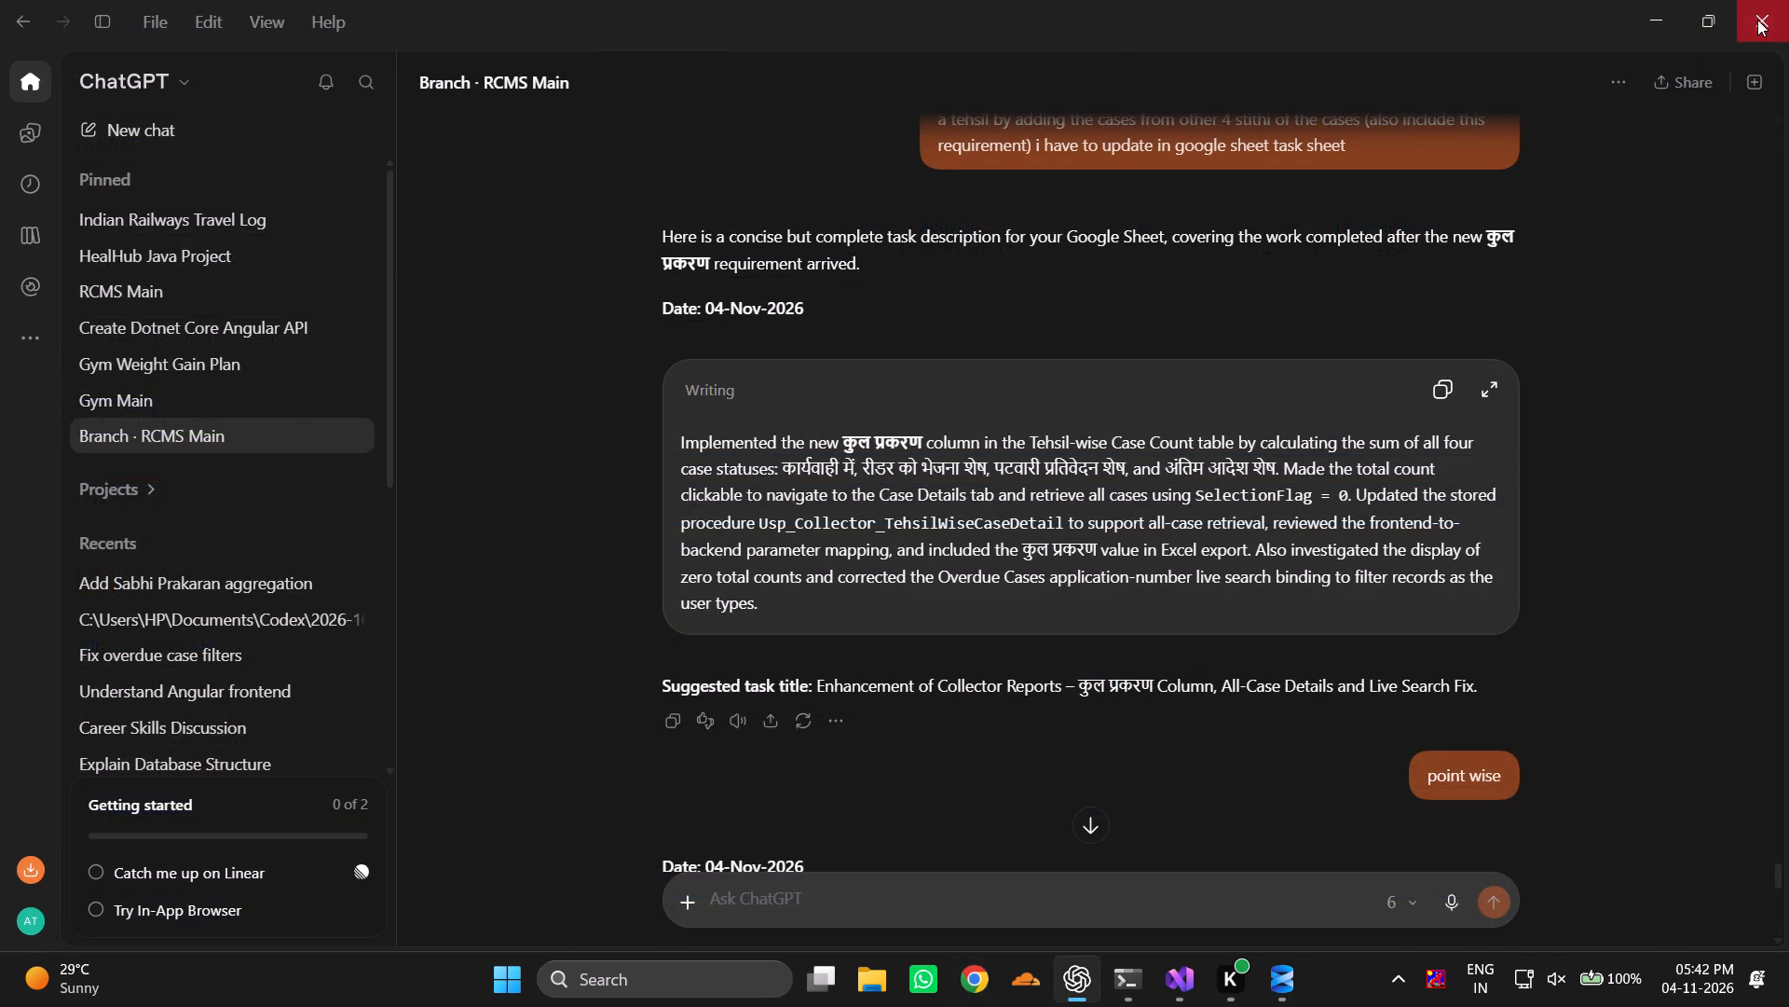
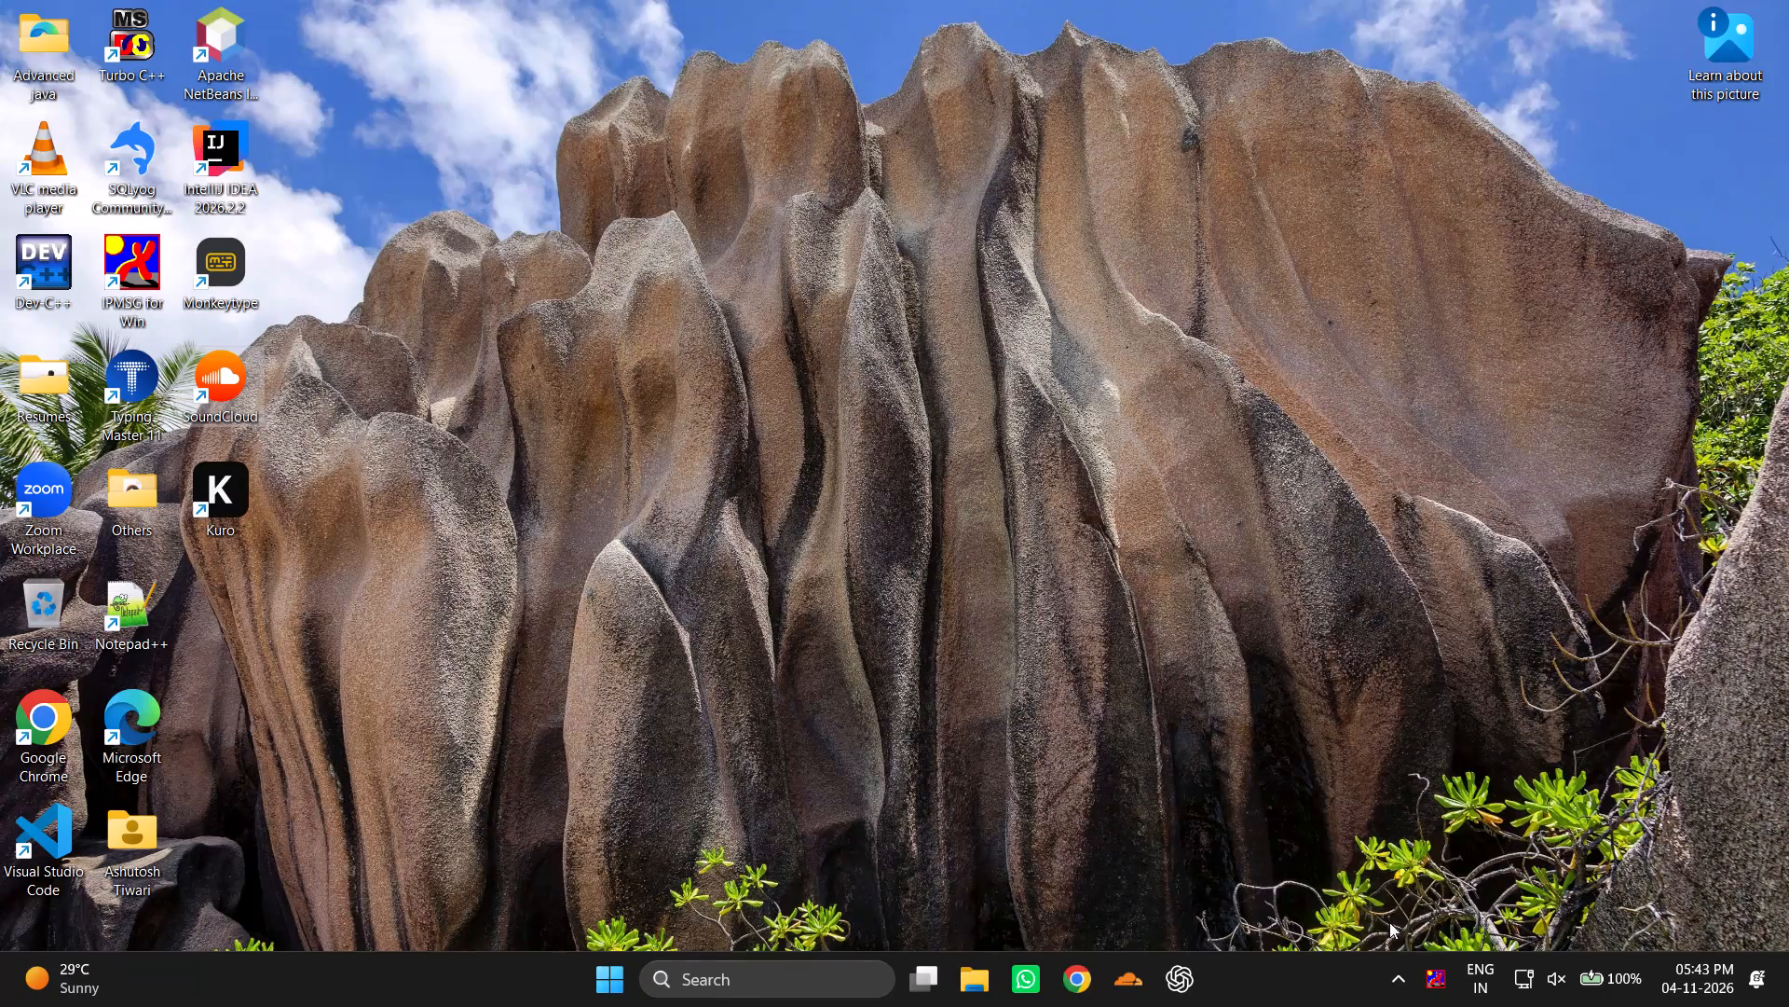
Turn off Wi-Fi and lower the screen brightness.
left_click(1533, 980)
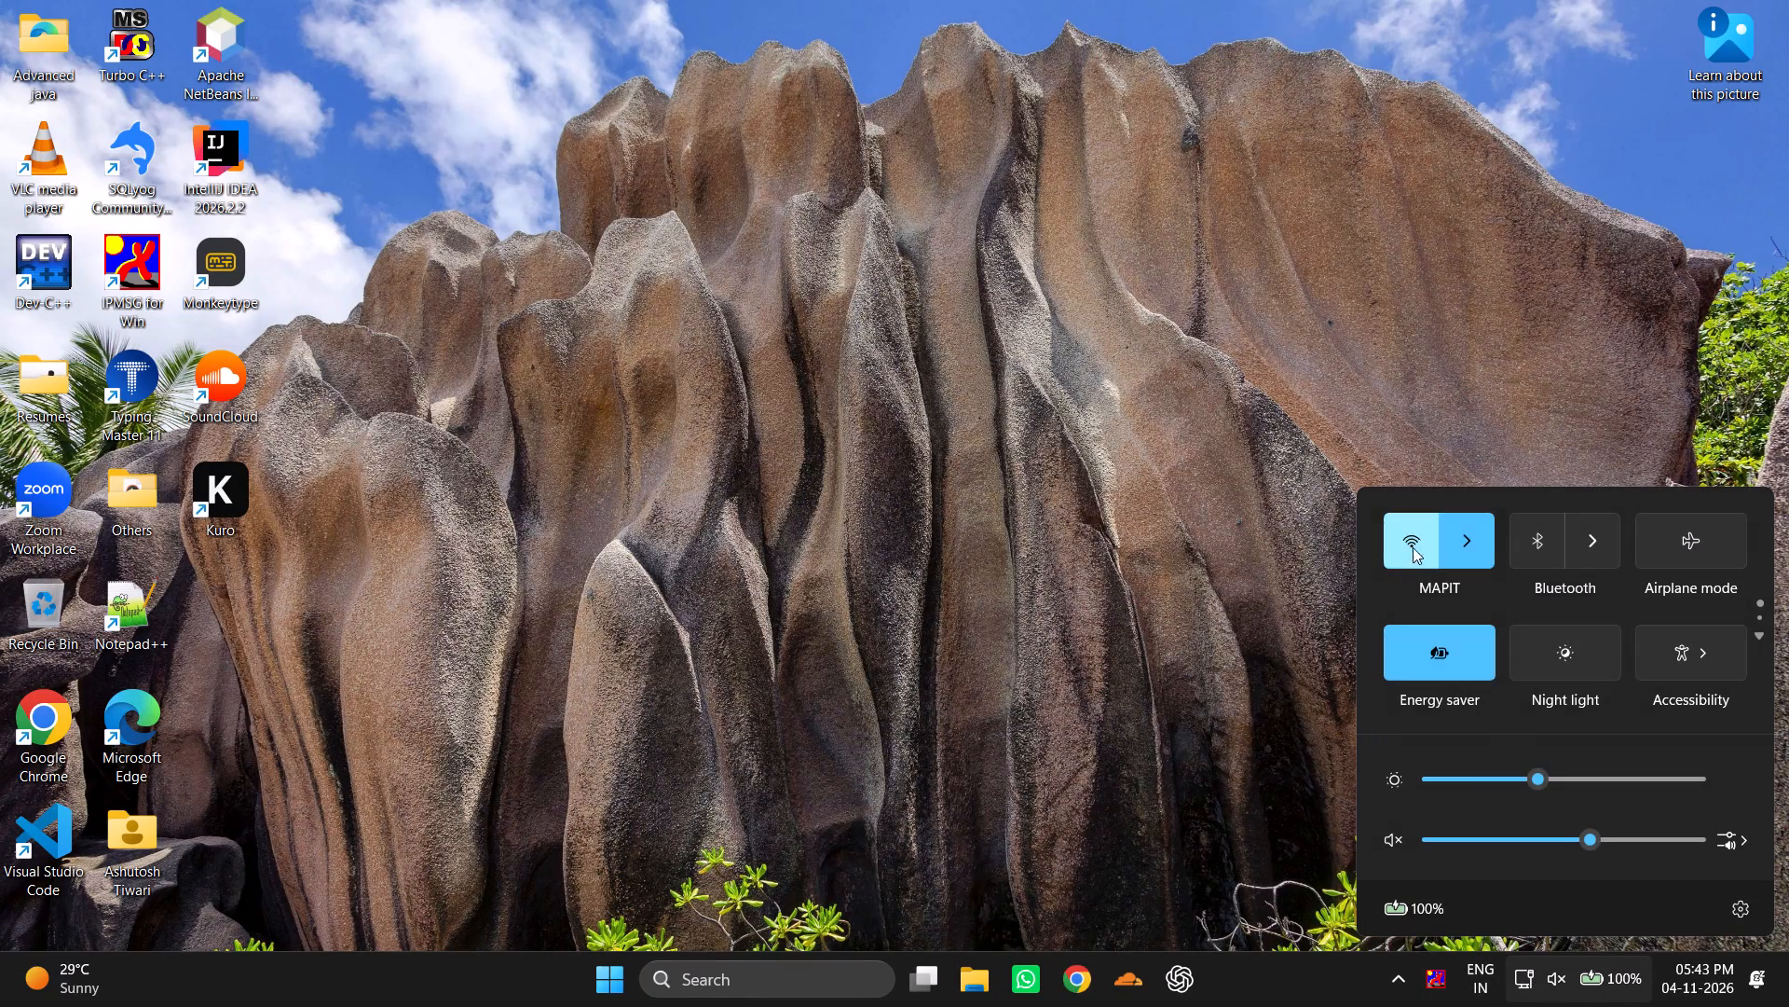
left_click(1412, 546)
left_click(1490, 783)
left_click(1314, 989)
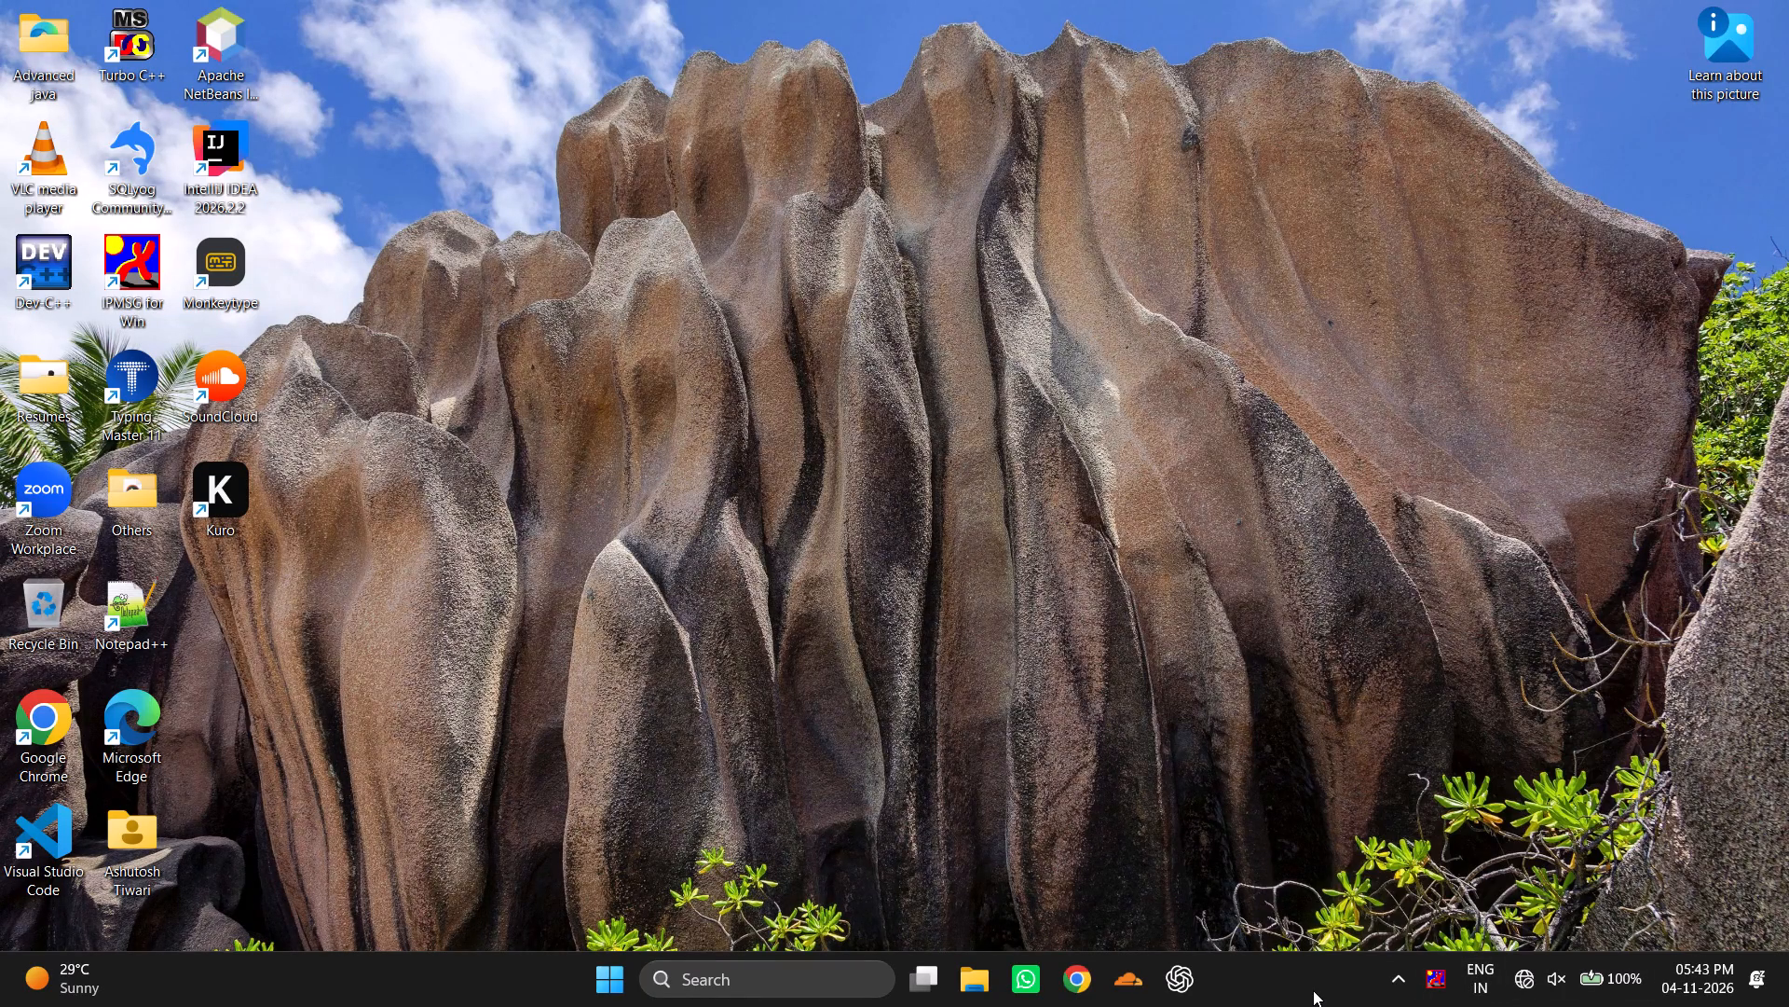
Delete all contents of the %temp% folder, skipping every item that is missing or in use.
key("super+r")
type("%temp%")
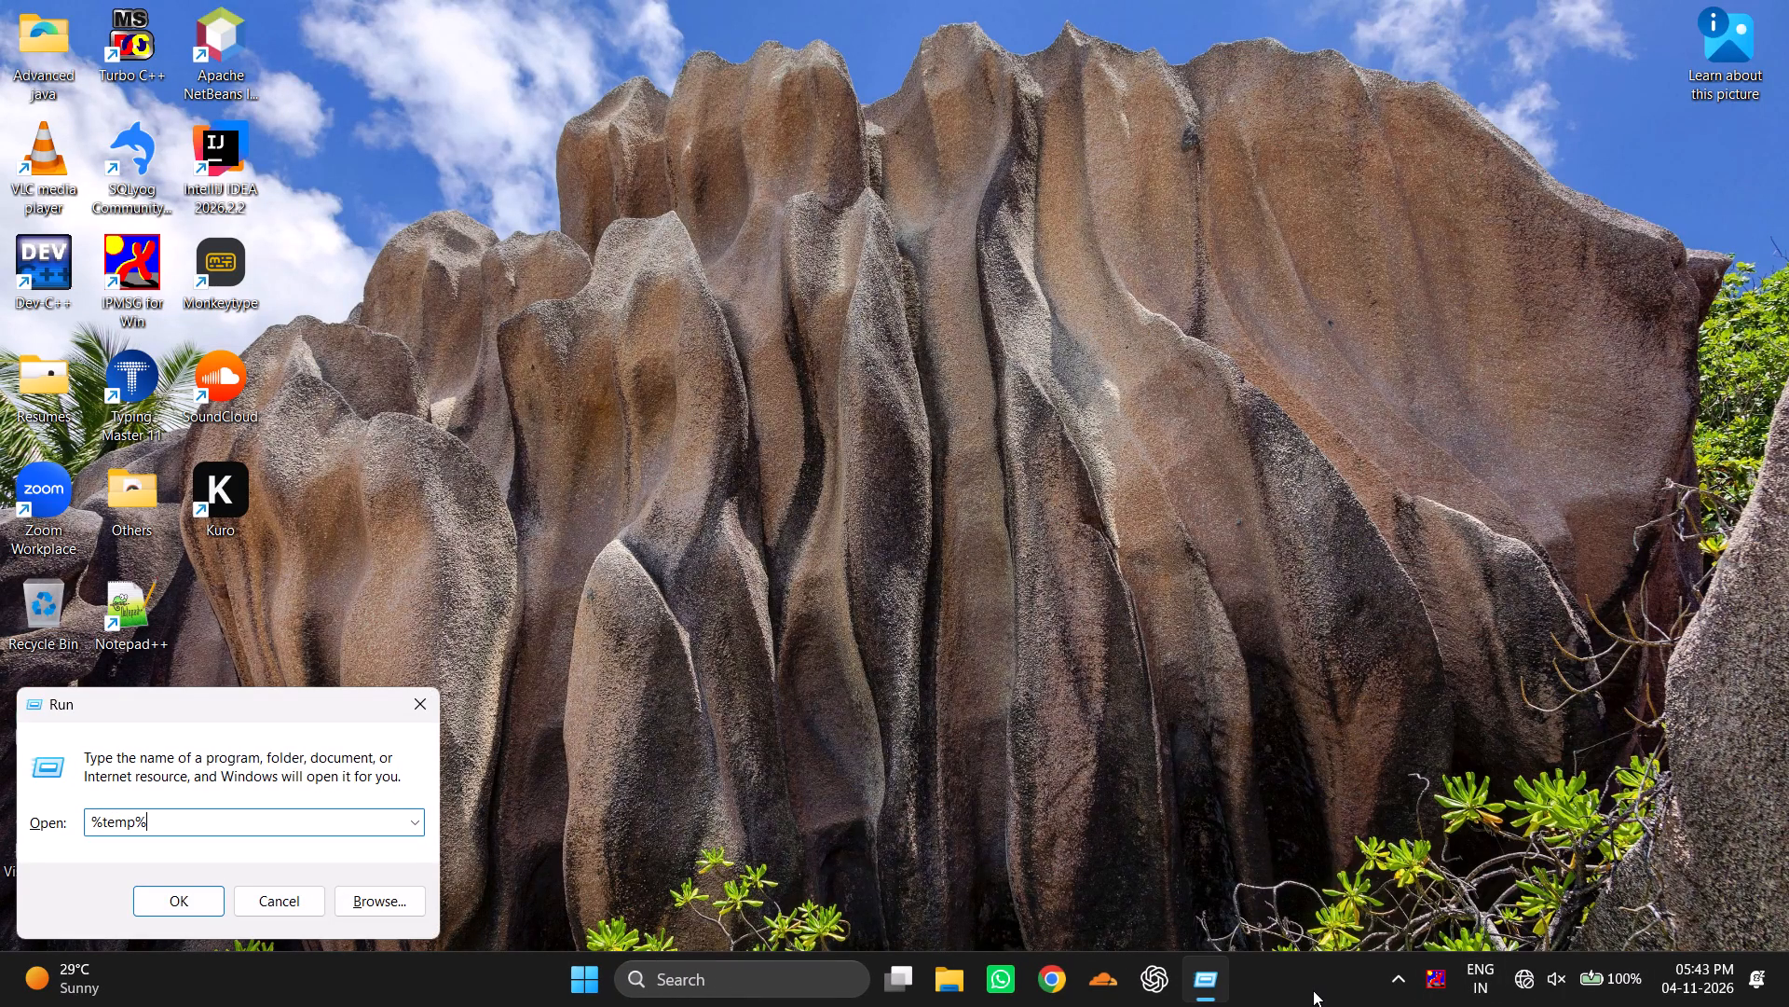
key("Return")
key("ctrl+a")
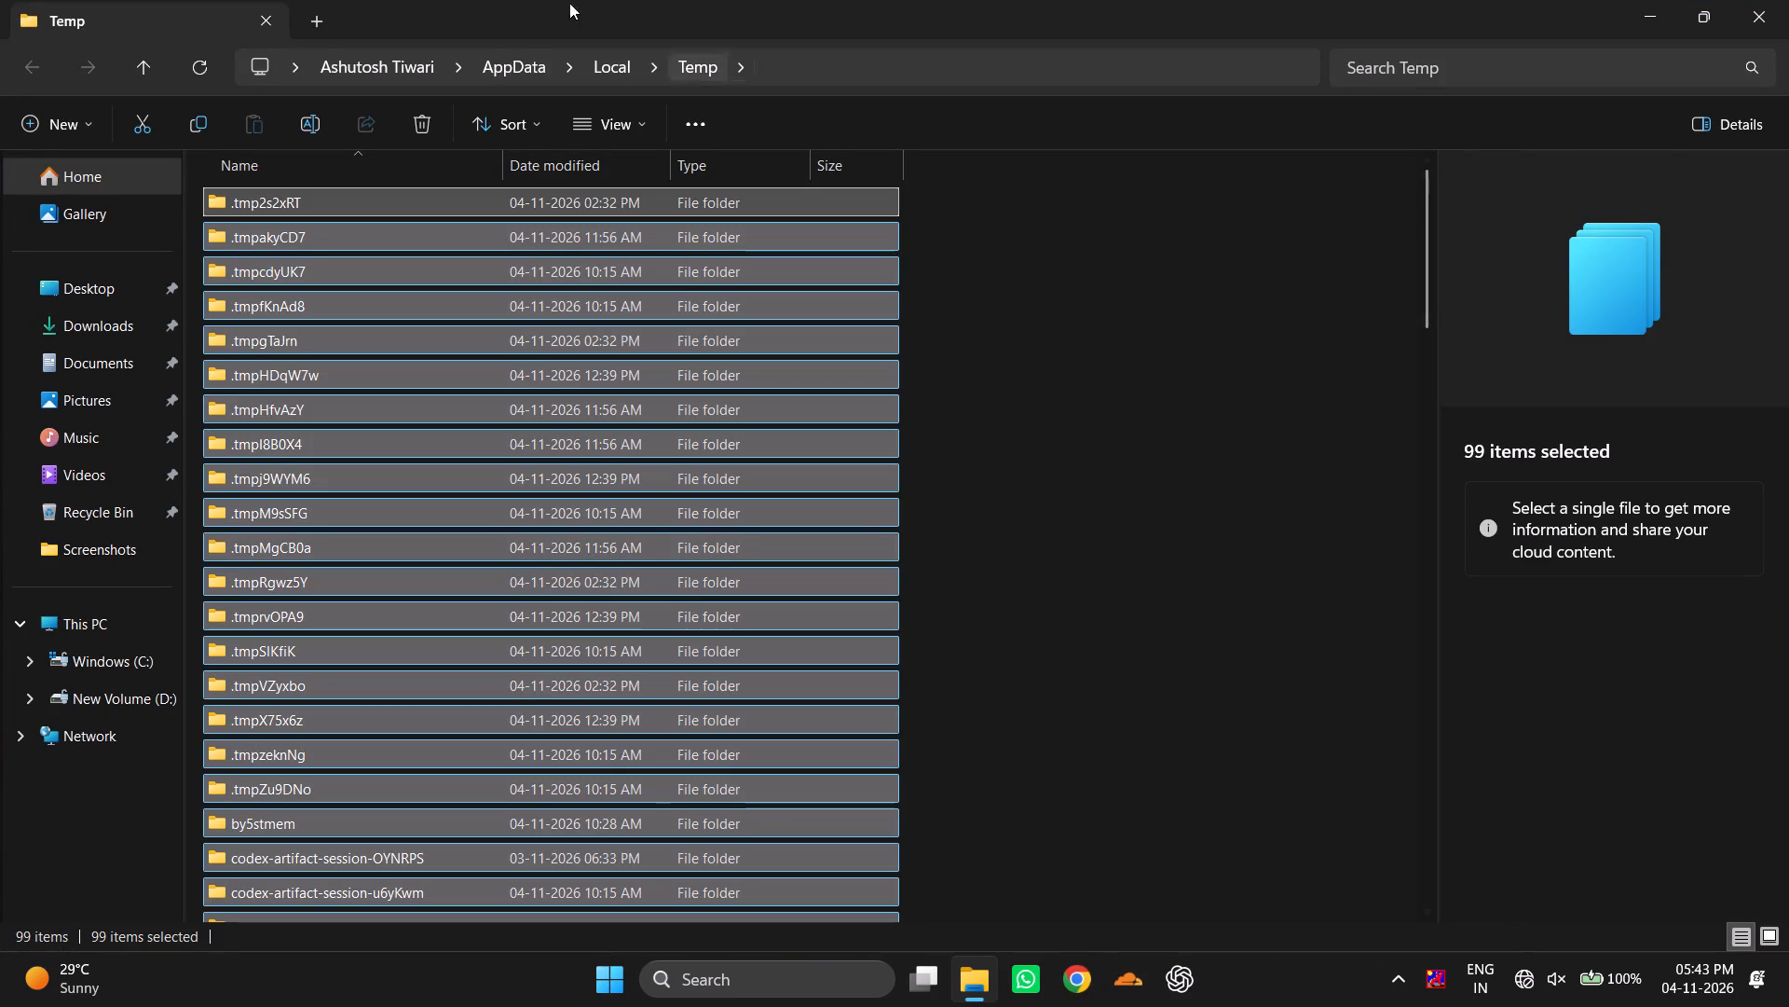
left_click(419, 131)
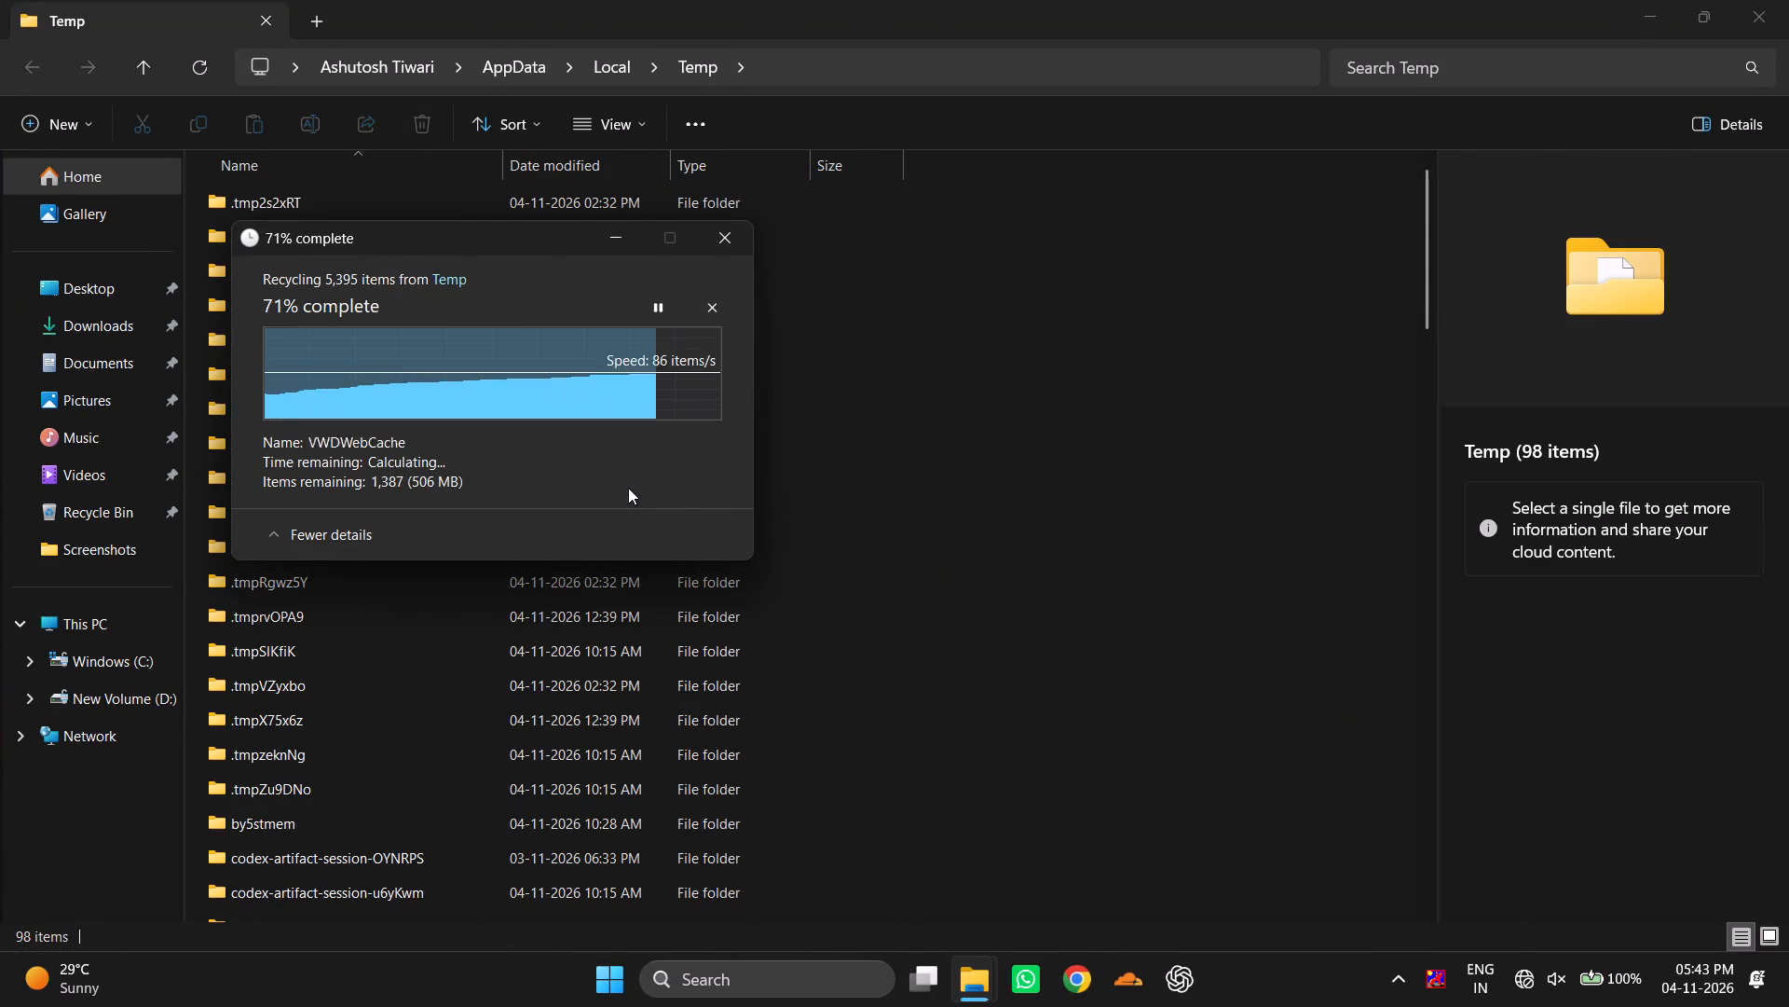
left_click(421, 452)
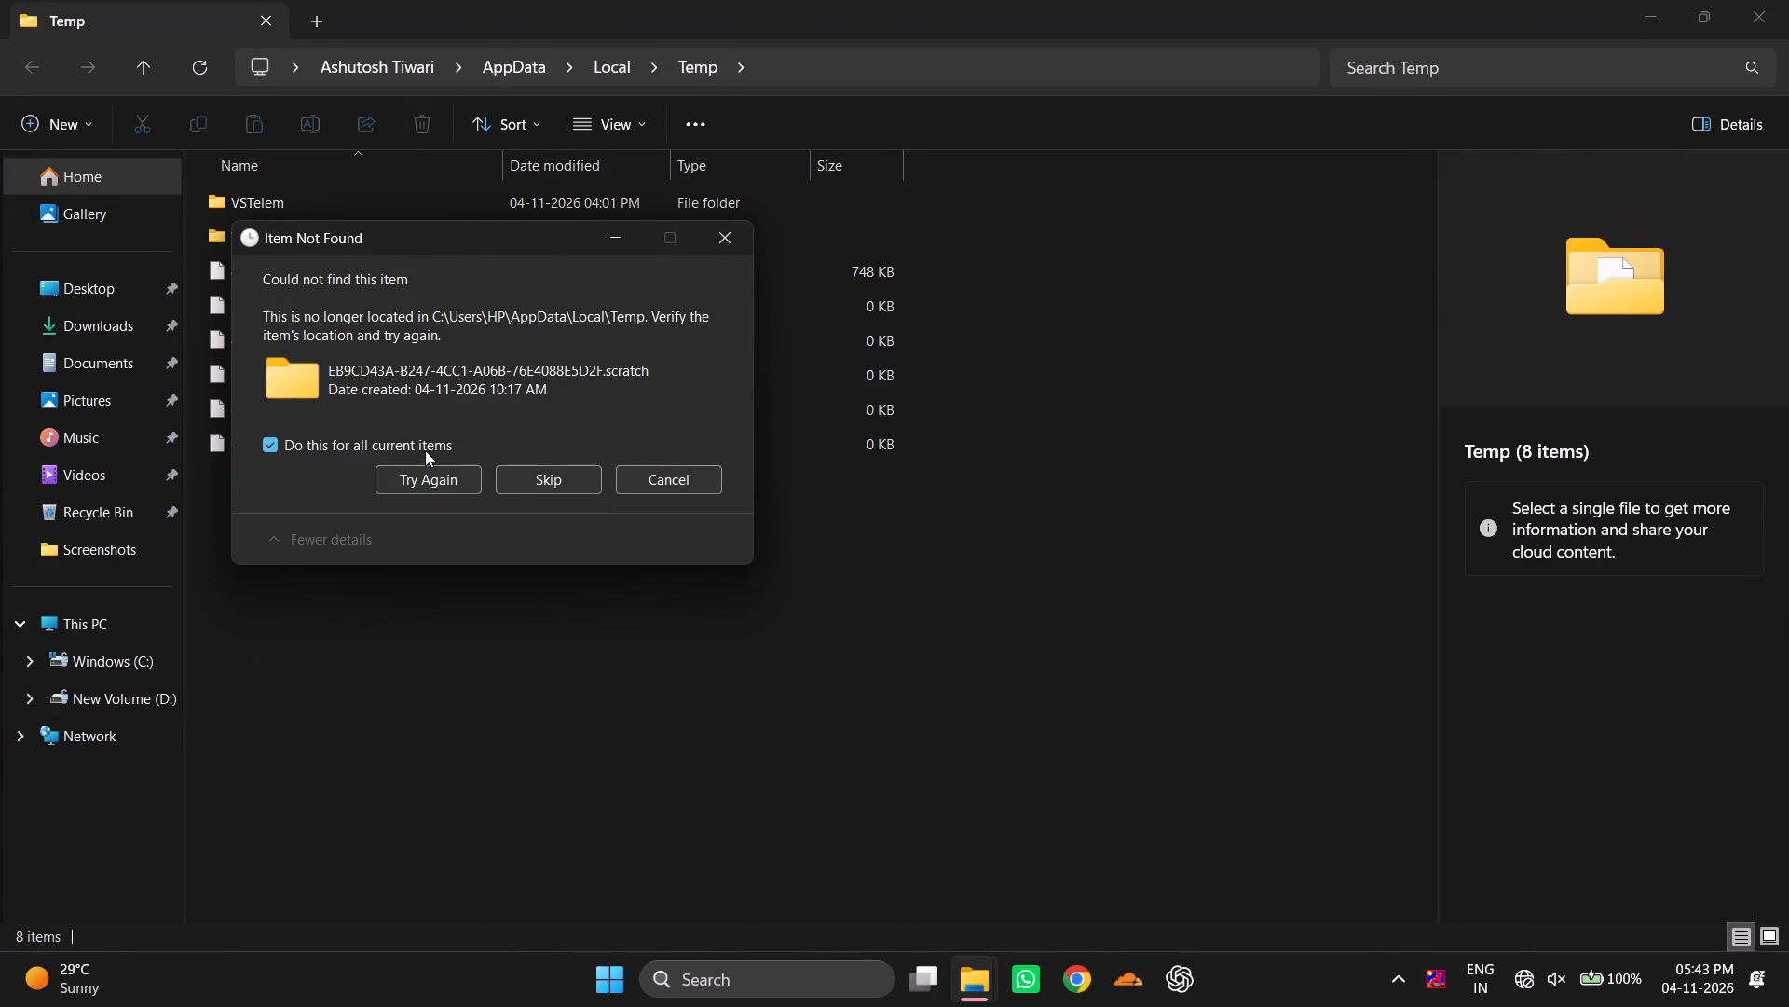
left_click(512, 484)
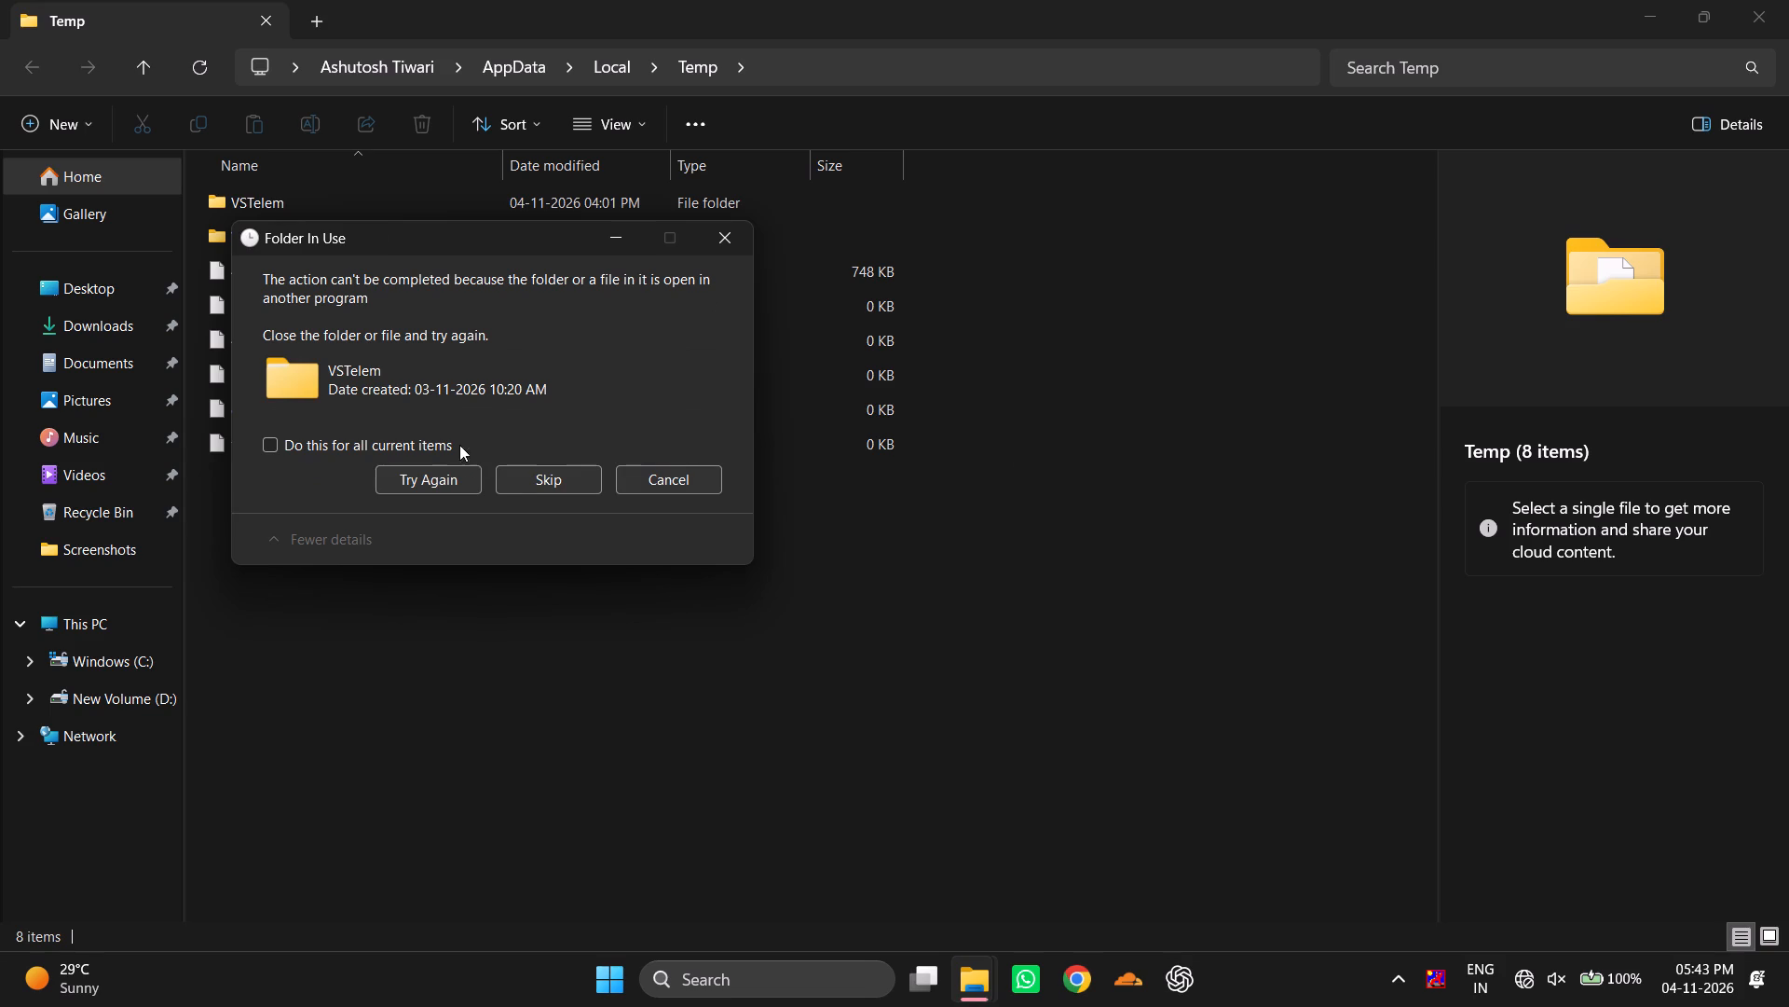
left_click(436, 445)
left_click(517, 485)
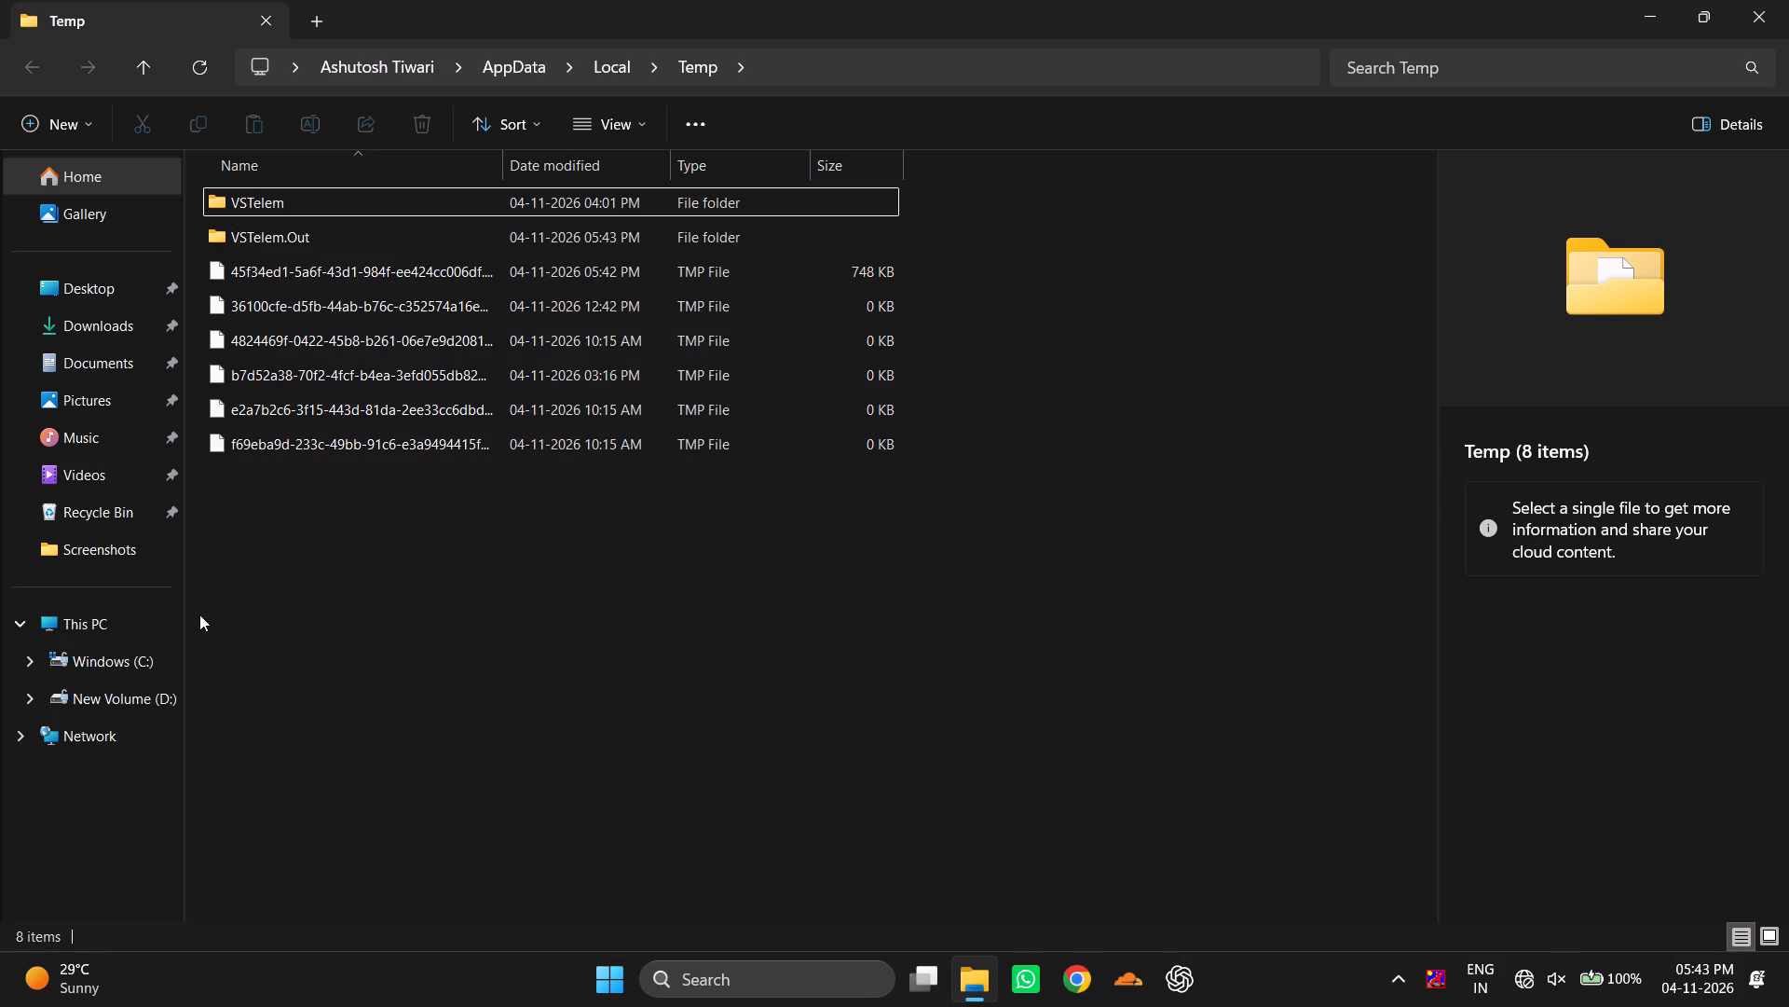
Empty the Recycle Bin and close the File Explorer window.
right_click(91, 510)
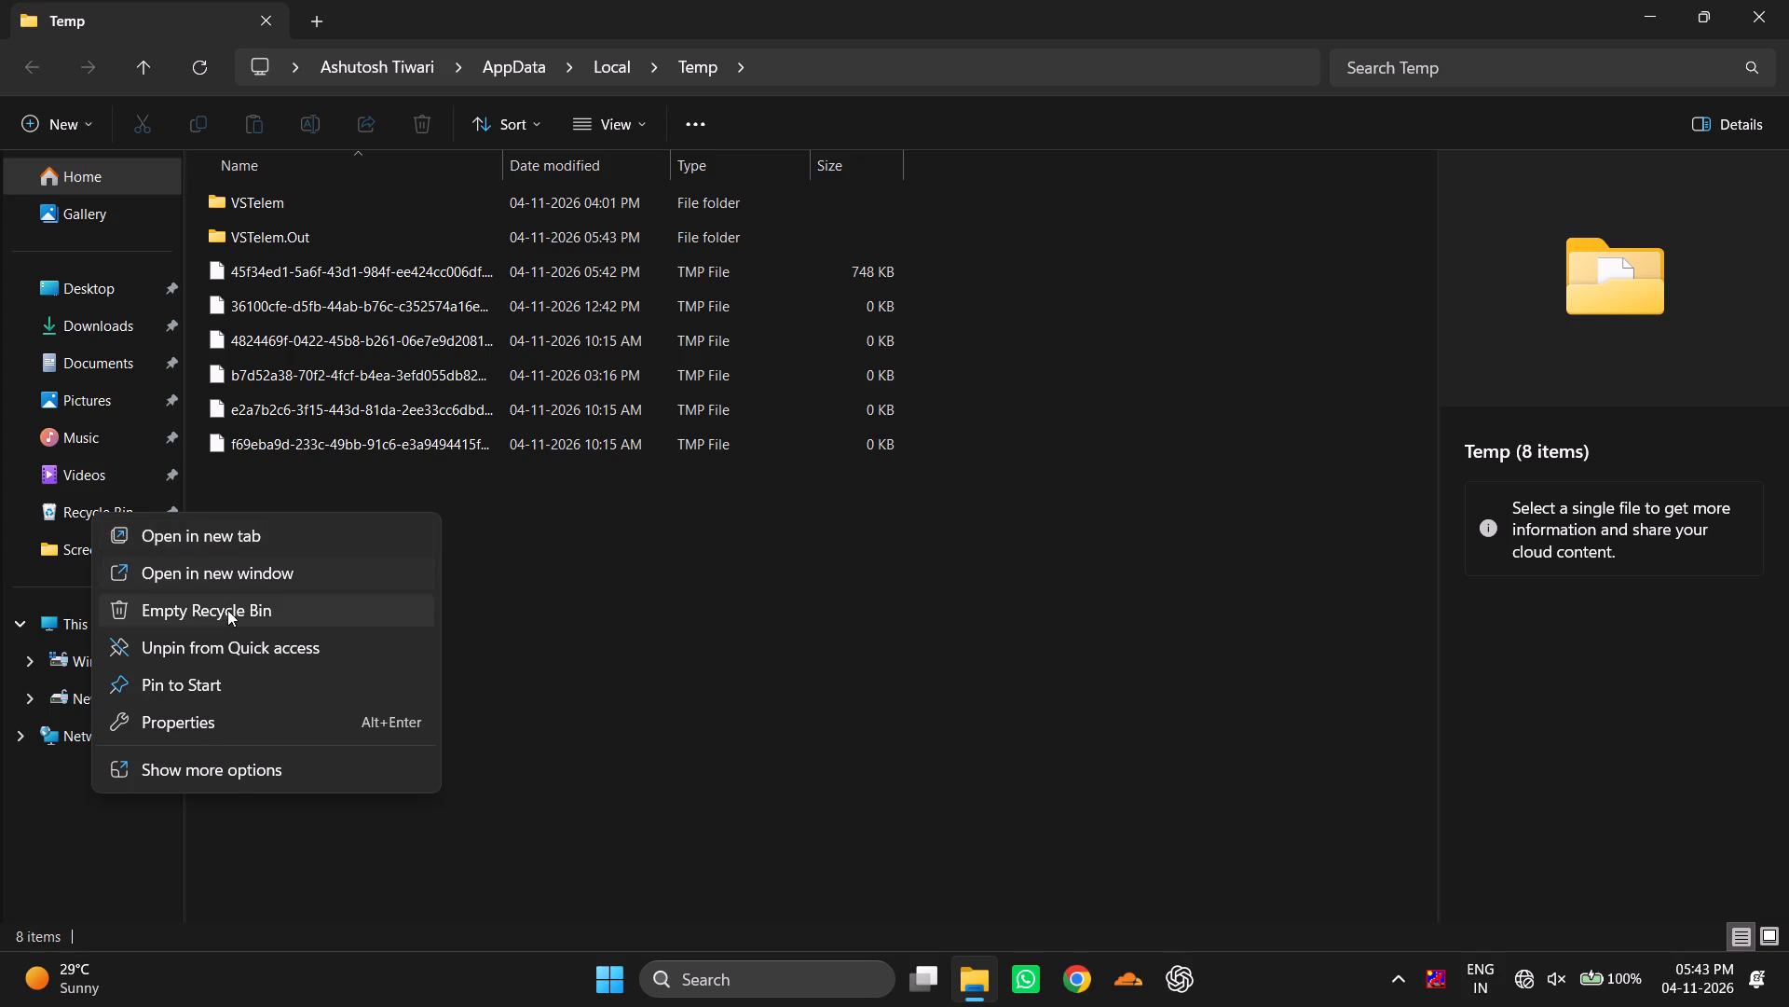
left_click(227, 617)
left_click(973, 515)
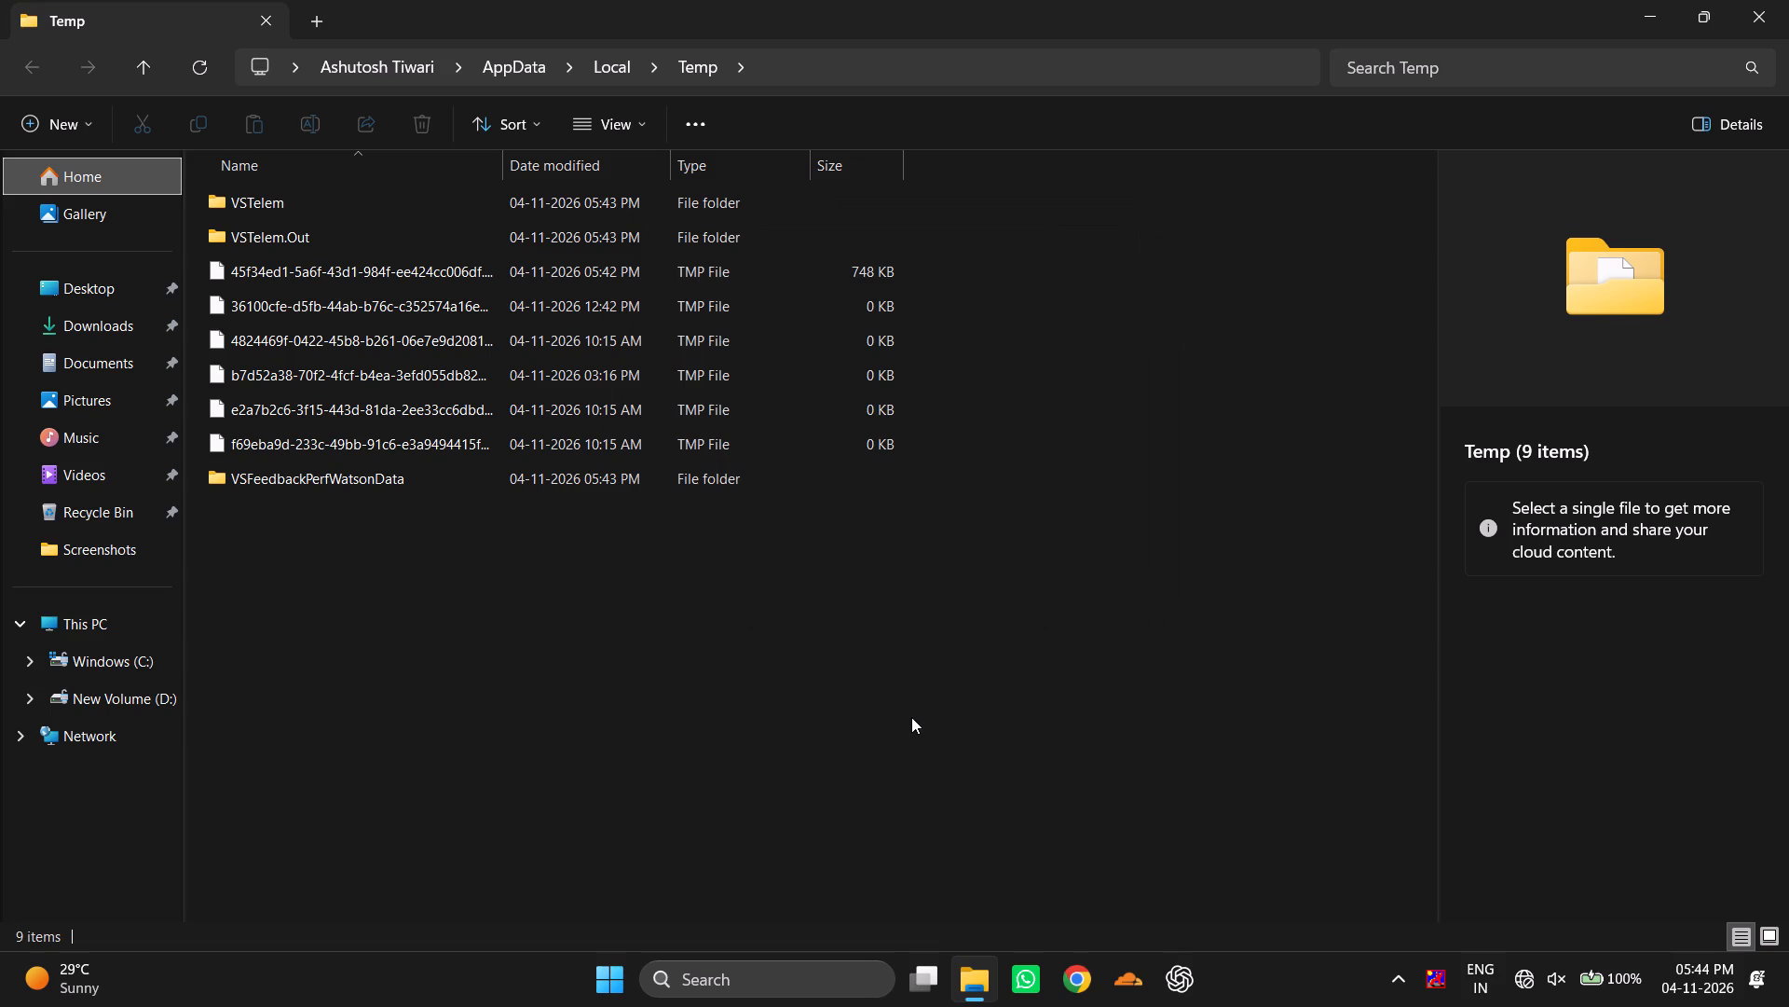
left_click(430, 616)
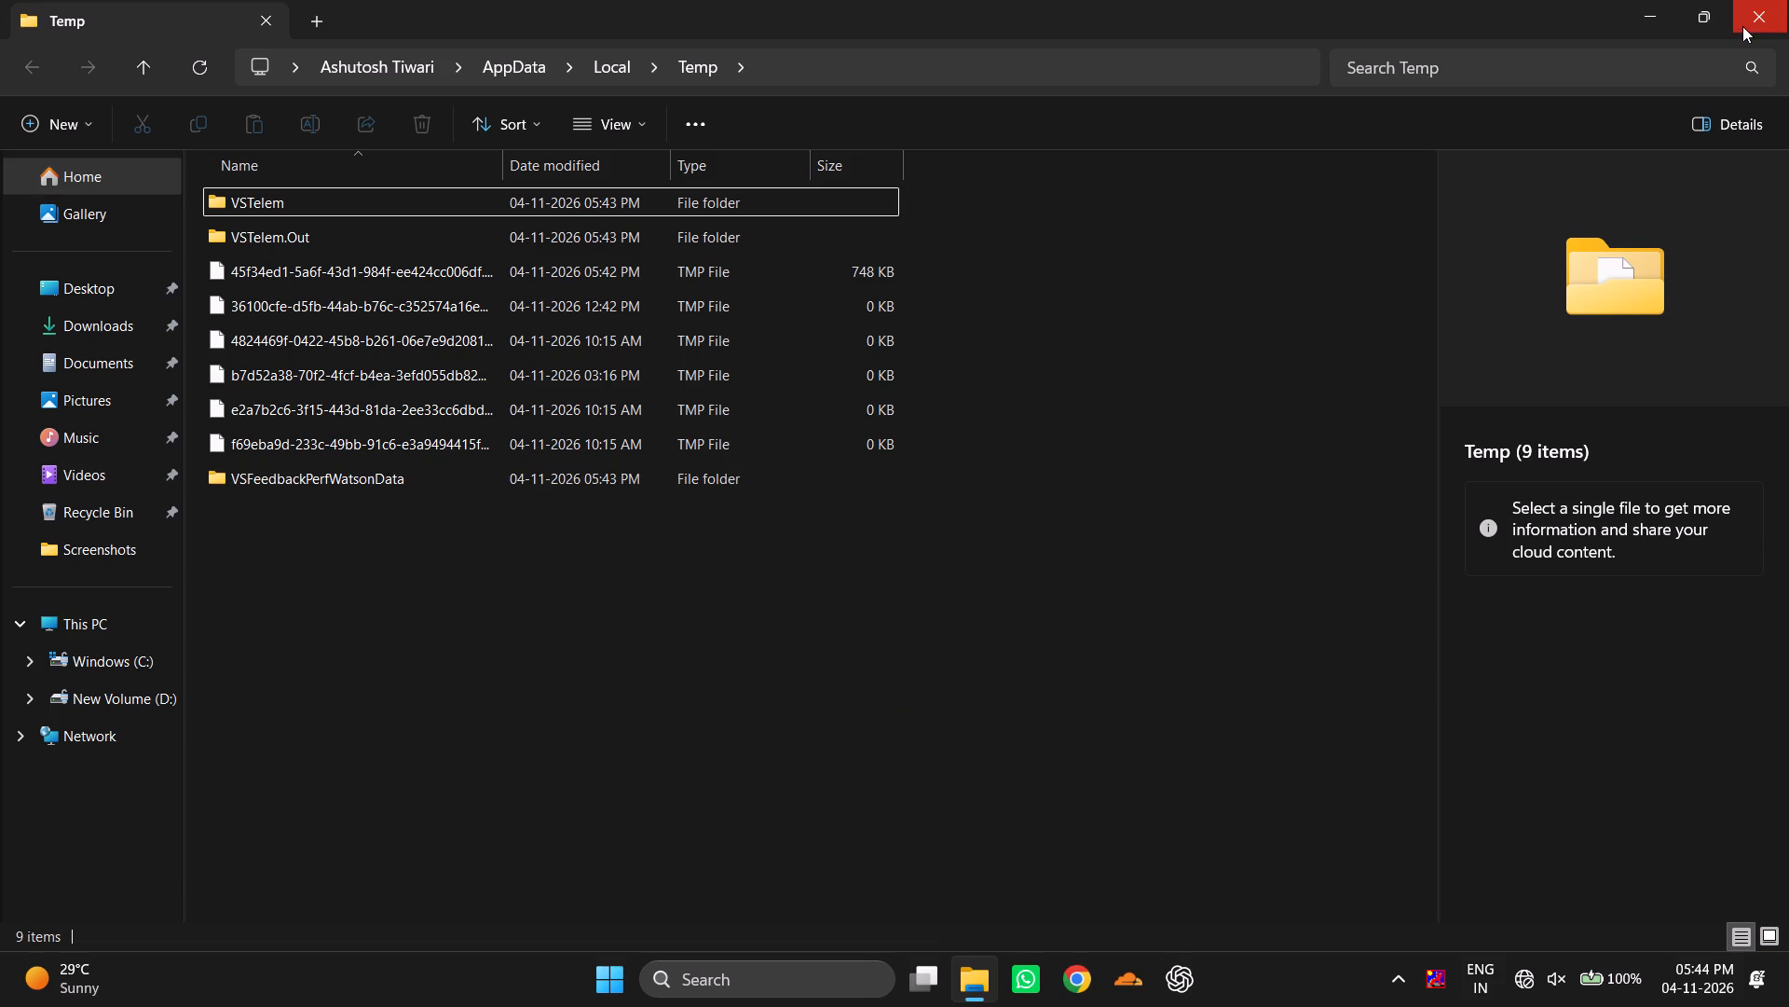
left_click(1742, 25)
Bring up the Shut Down Windows dialog from the desktop.
key("alt+F4")
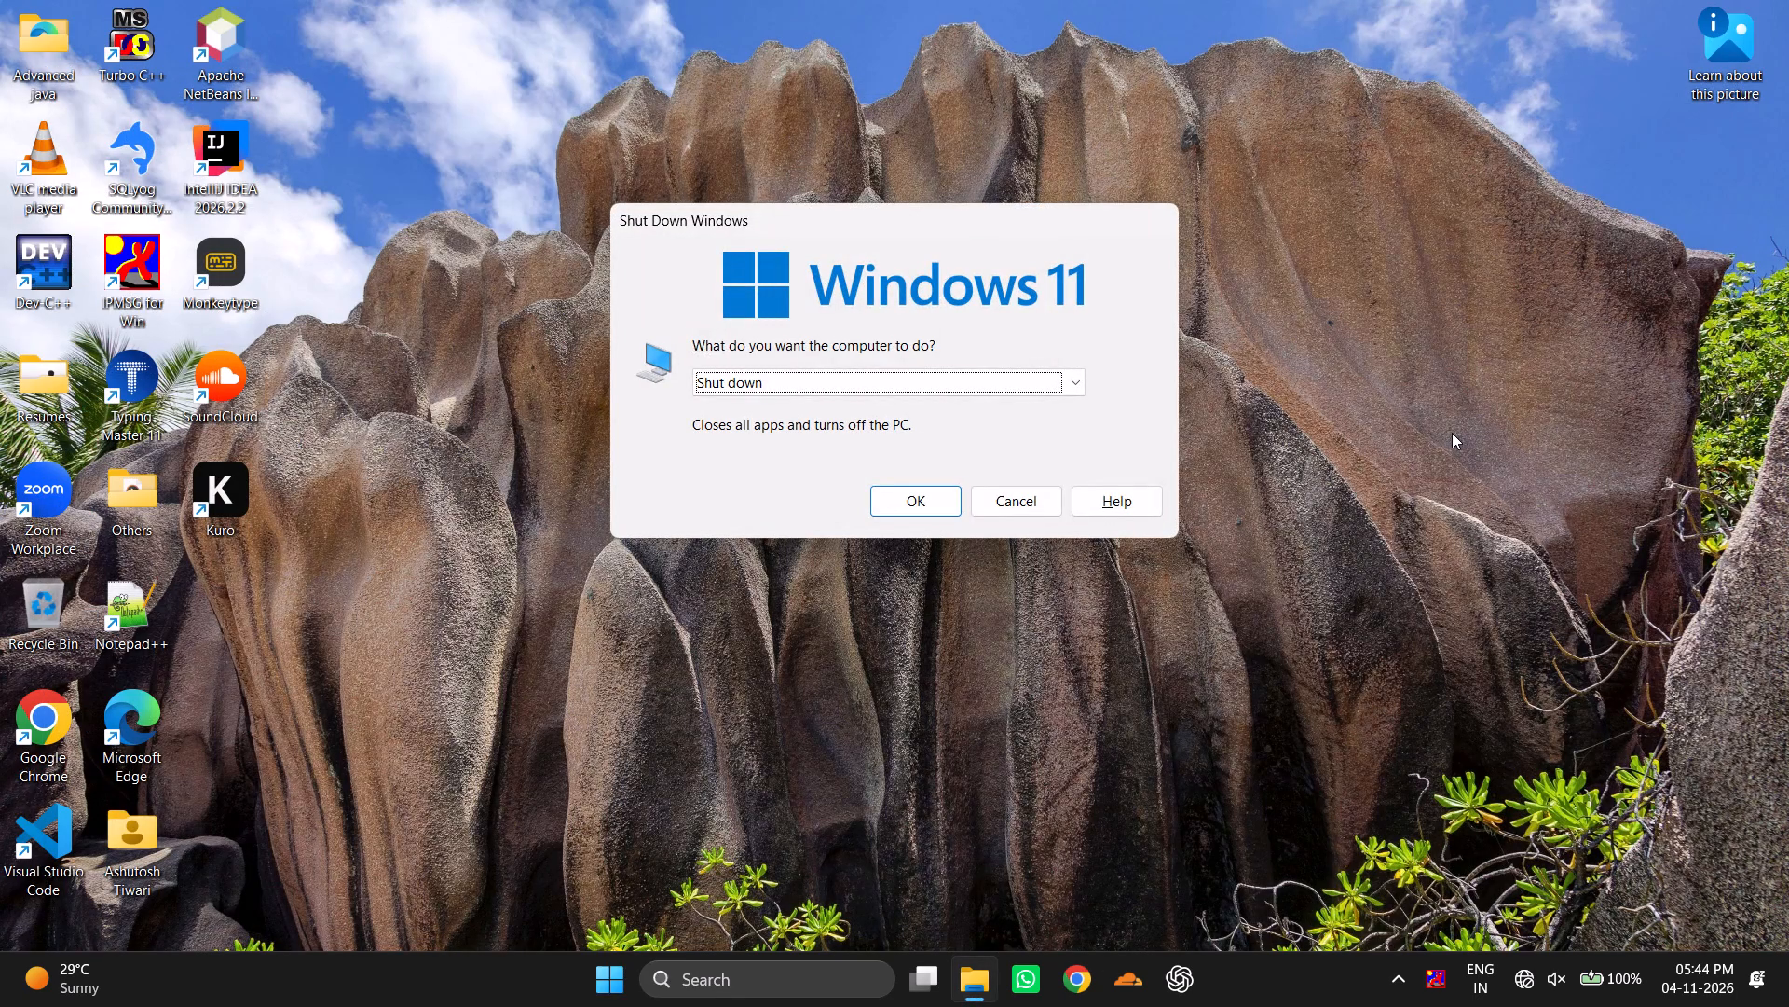